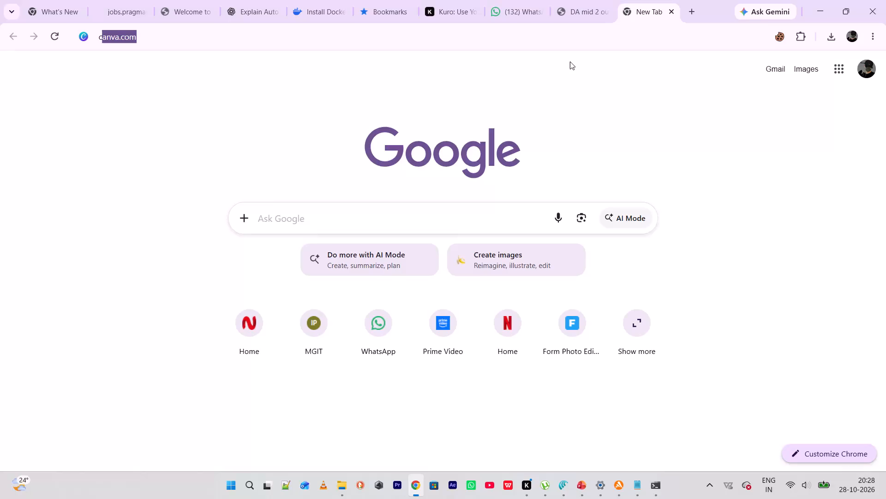
Open the canva.com home page in the new tab.
key(a)
key(Return)
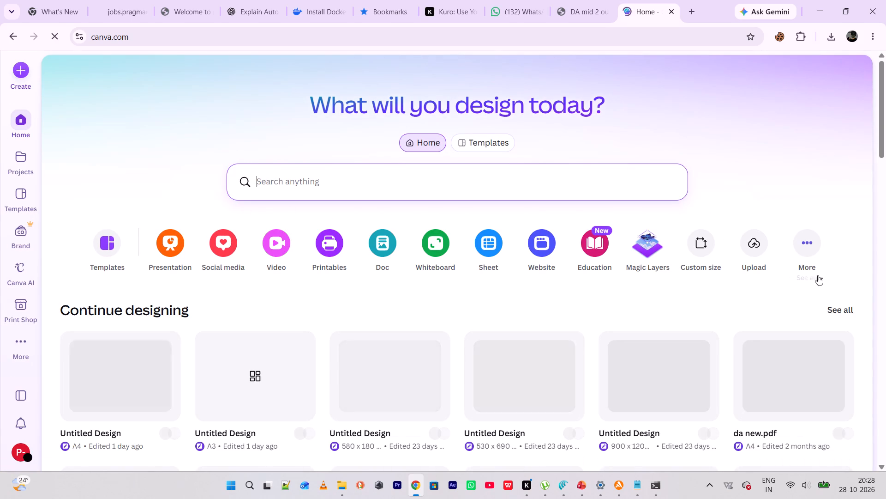
Upload the FINAL_CHIT PDF from the Downloads folder to Canva.
click(766, 259)
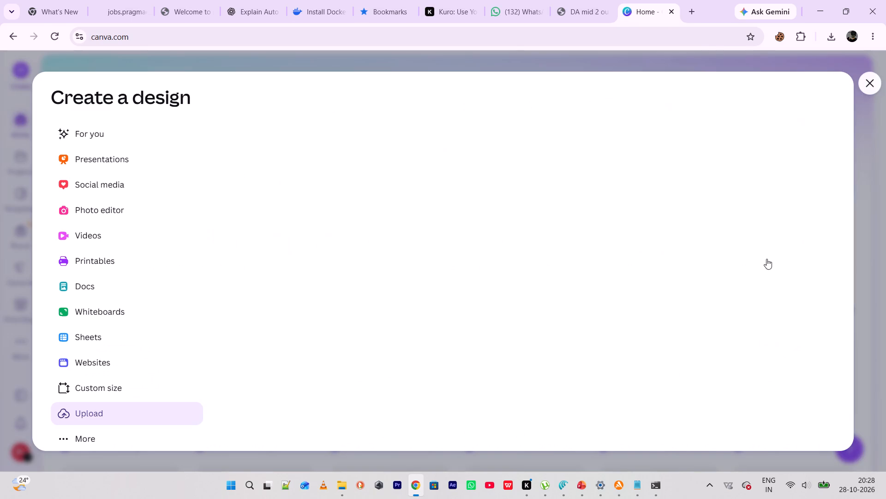
click(462, 345)
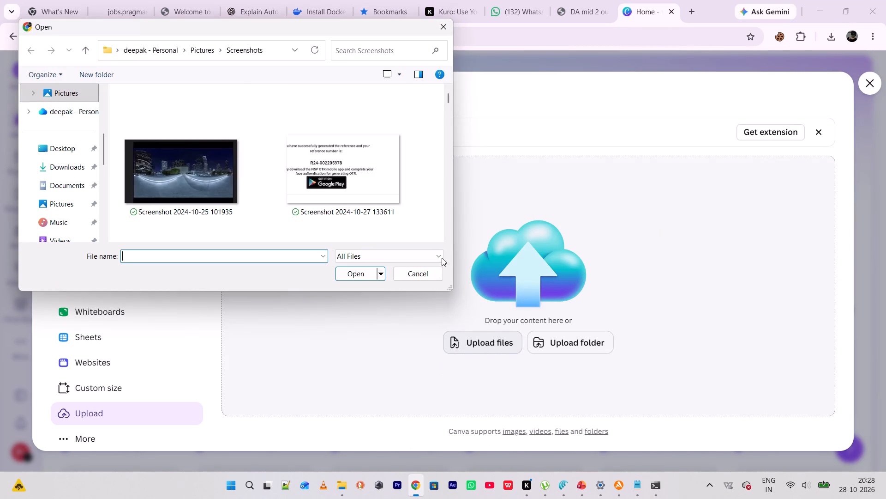
click(56, 175)
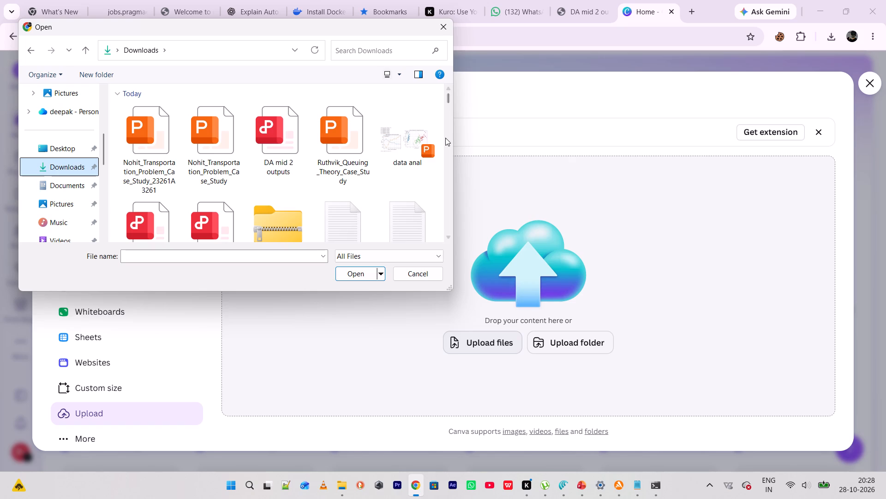
scroll(344, 167, down, 1)
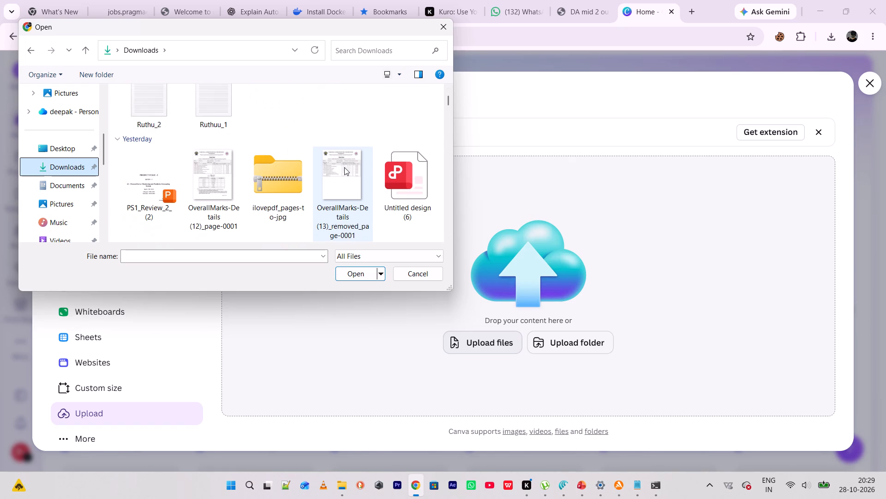
scroll(344, 167, up, 4)
scroll(344, 167, down, 1)
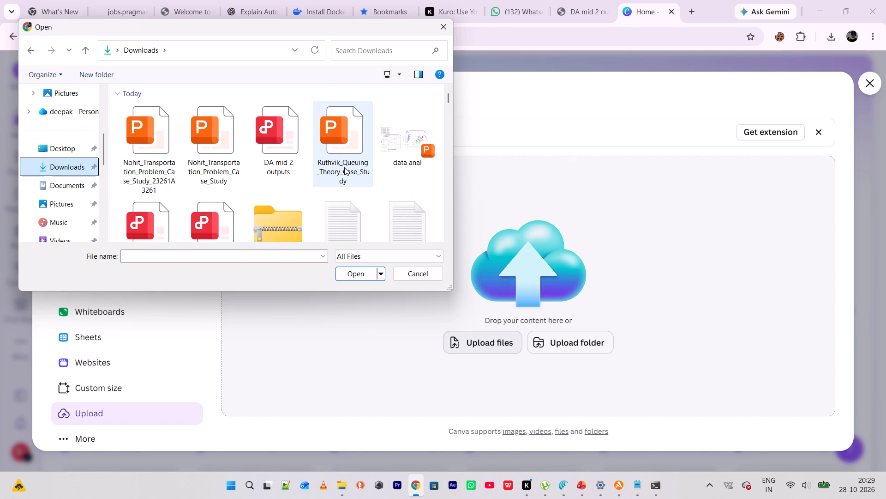
scroll(344, 167, down, 3)
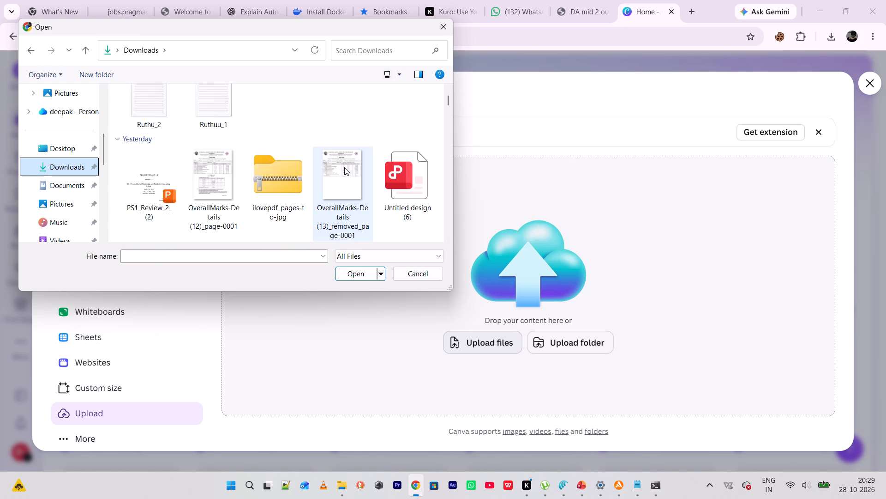
scroll(344, 167, up, 1)
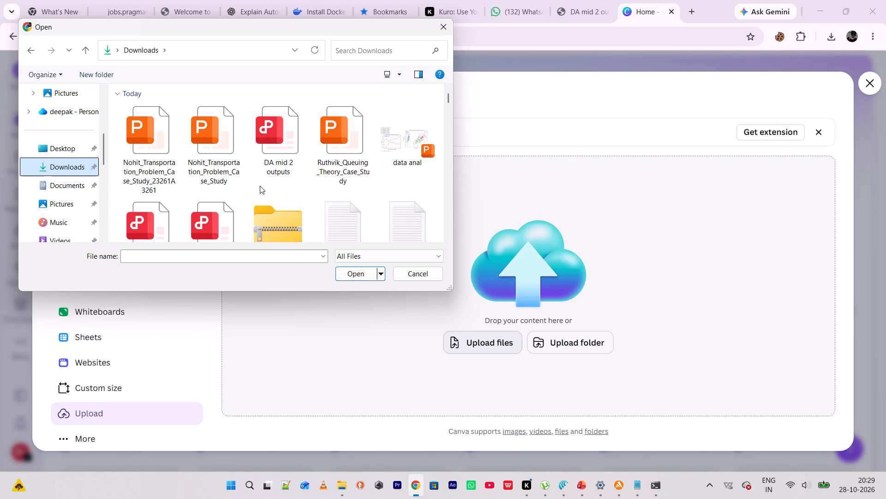
scroll(260, 186, down, 1)
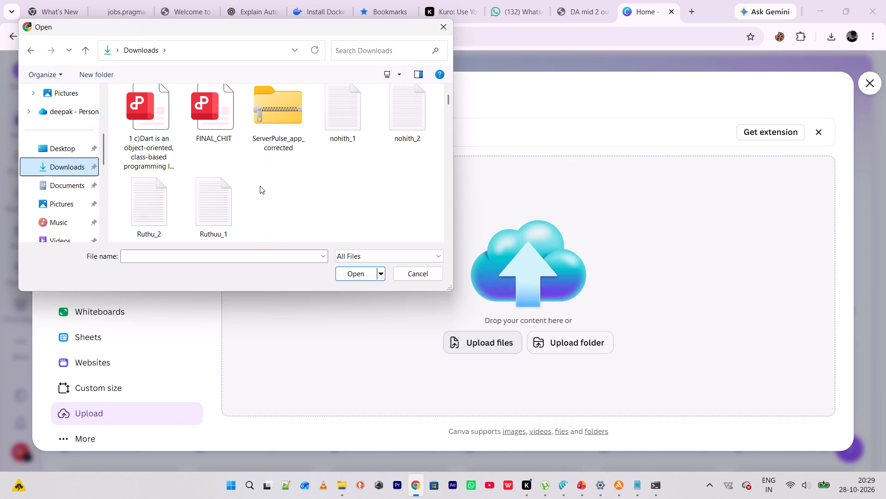
click(216, 122)
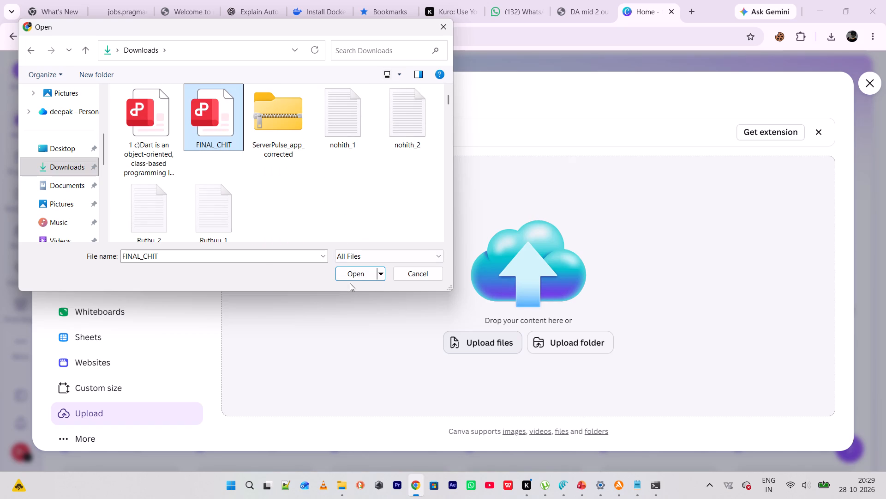
click(351, 279)
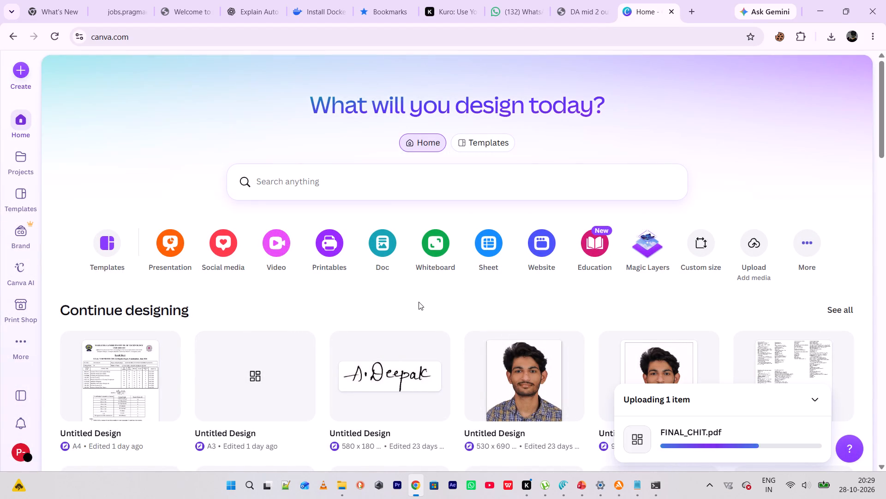
Look through the Continue designing list on the home page, repeatedly expanding it, for the uploaded FINAL_CHIT.pdf.
scroll(451, 359, down, 1)
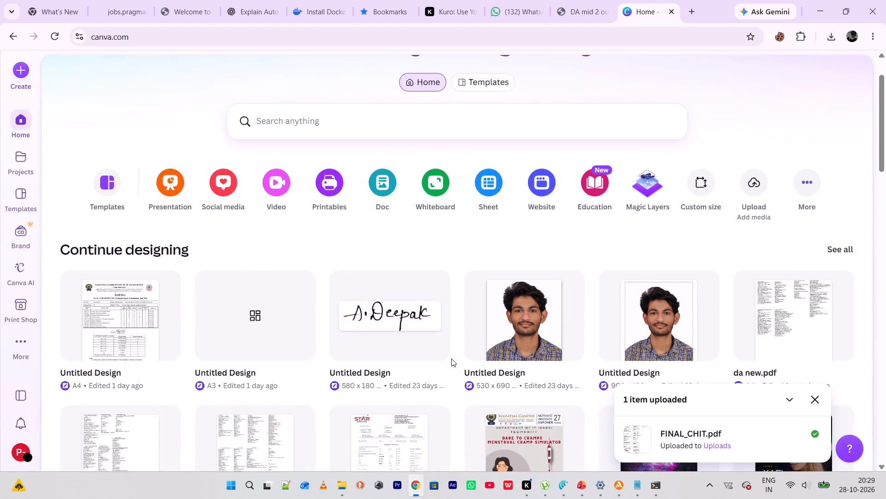
scroll(451, 359, down, 1)
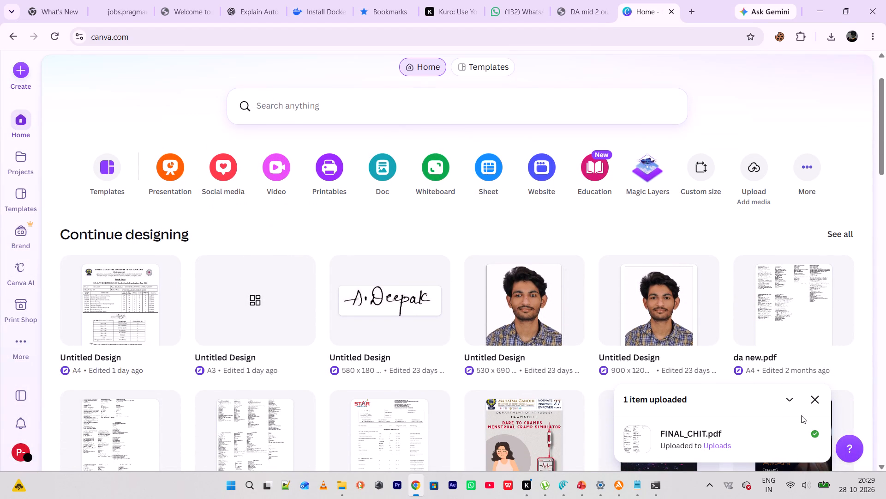
click(787, 400)
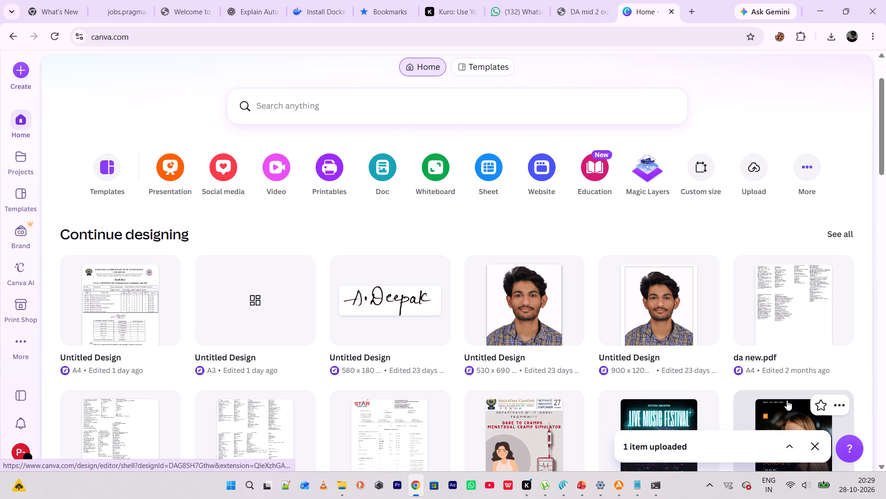
scroll(510, 380, down, 1)
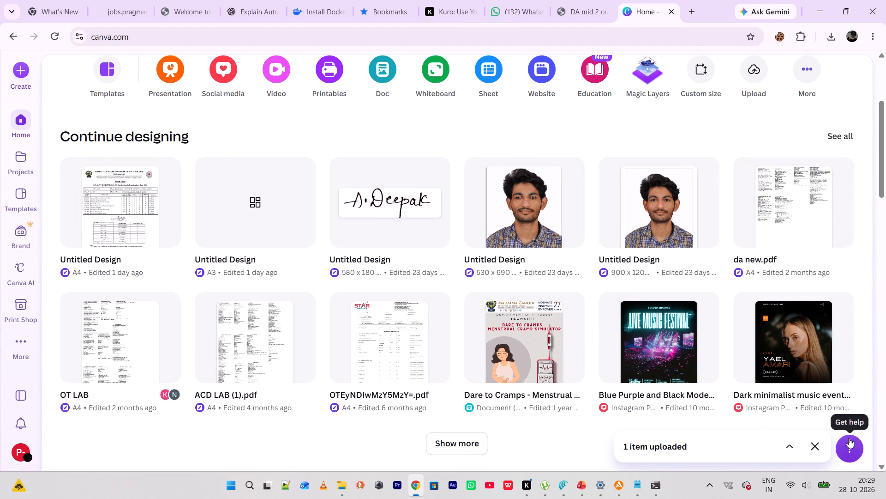
click(787, 454)
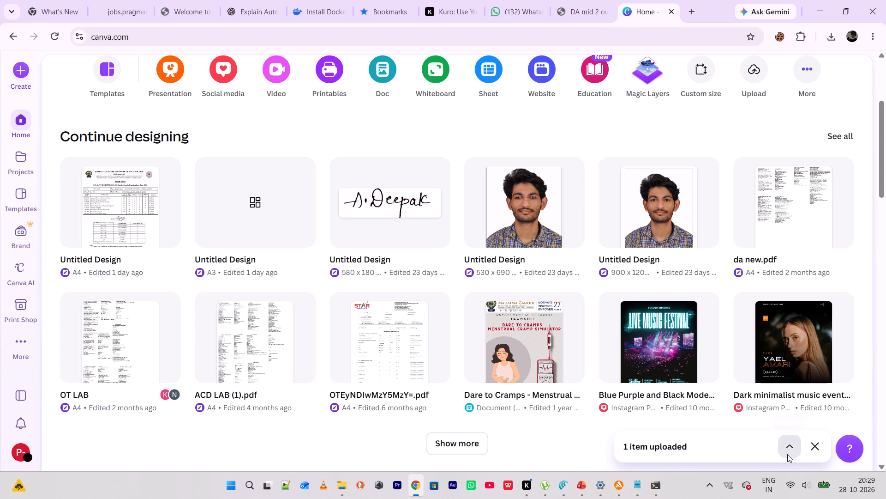
scroll(570, 300, down, 2)
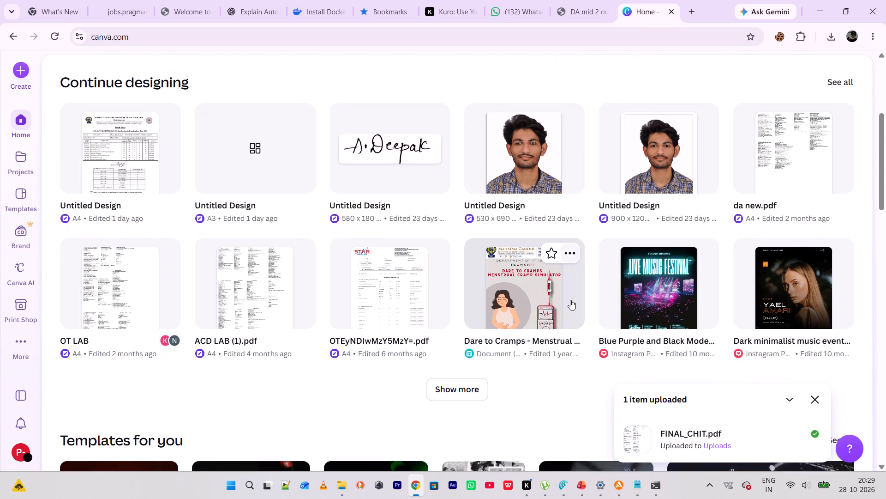
scroll(570, 300, down, 2)
click(465, 295)
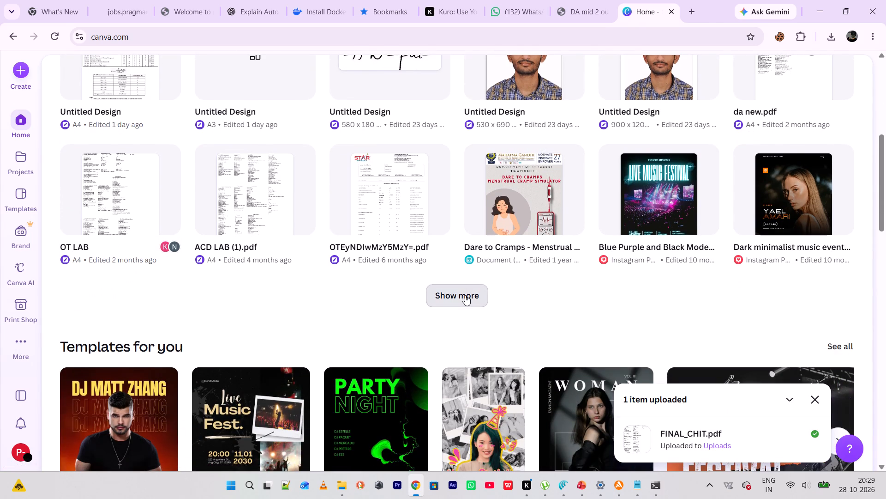
scroll(465, 295, down, 4)
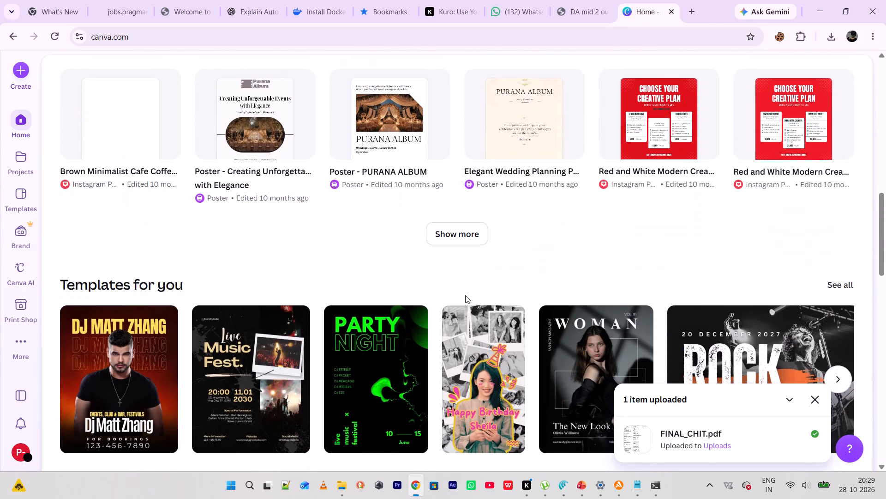
click(471, 222)
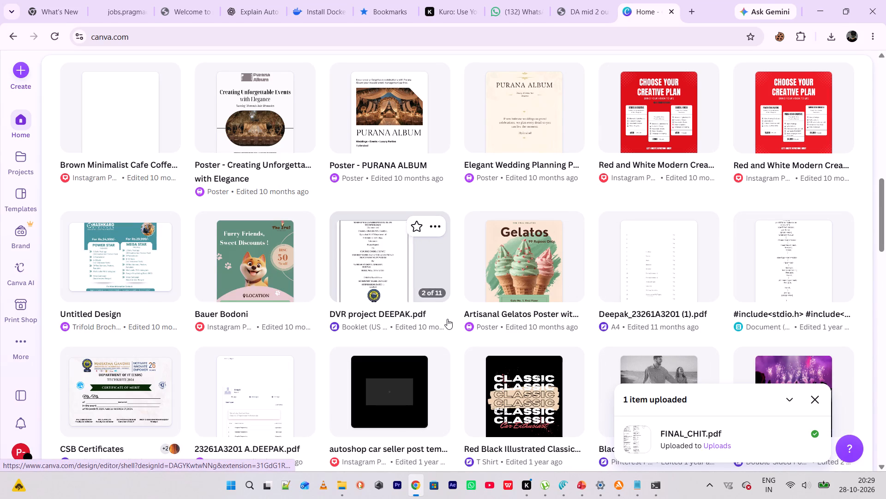
scroll(447, 319, down, 3)
click(452, 305)
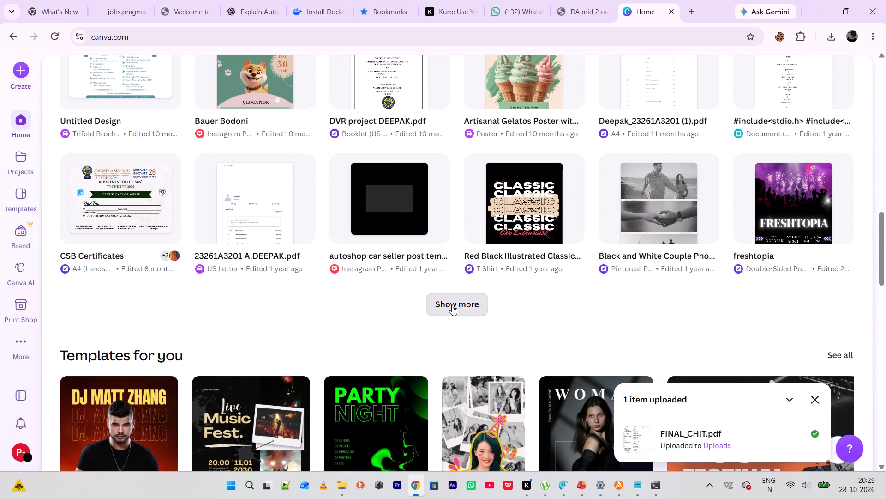
scroll(452, 305, down, 1)
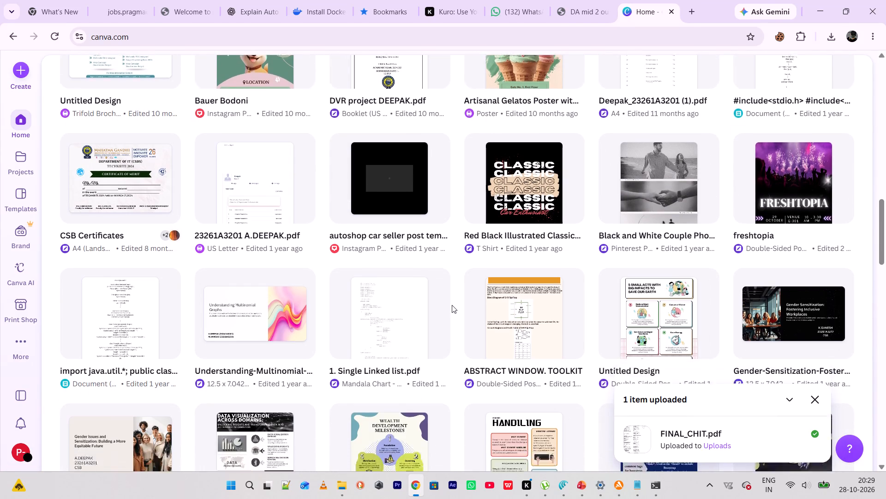
scroll(452, 305, down, 4)
click(478, 191)
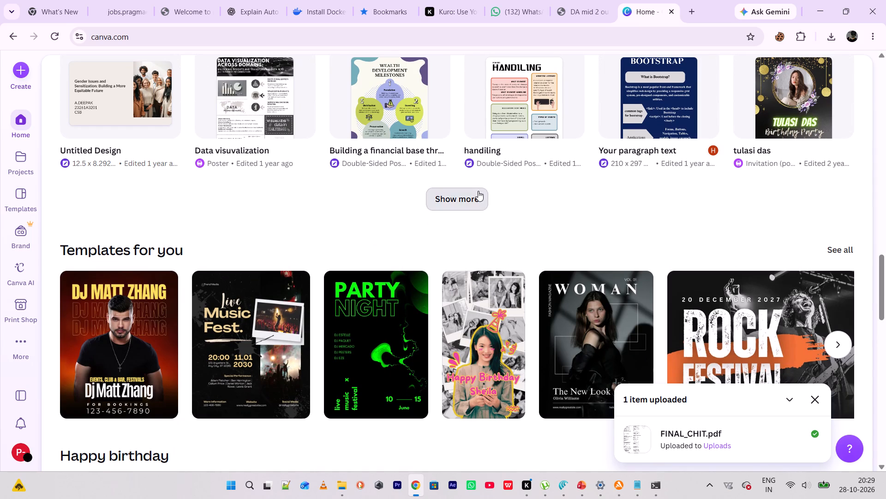
scroll(434, 273, down, 1)
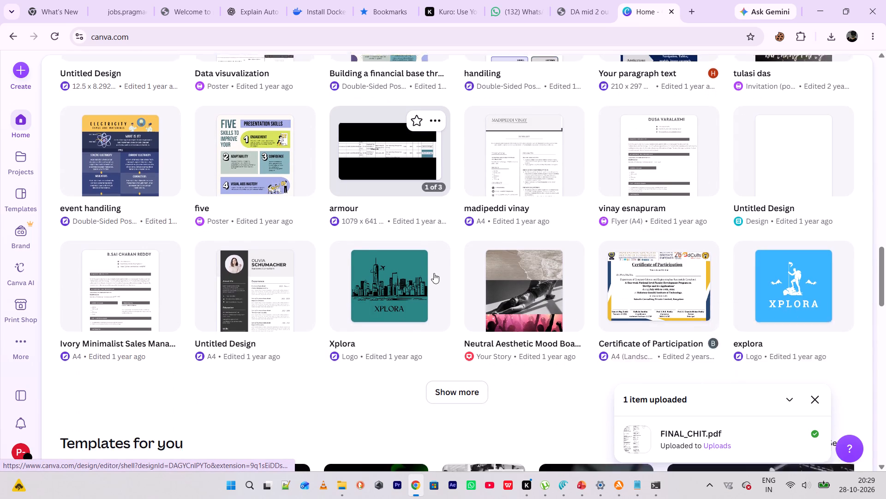
scroll(434, 273, down, 1)
click(442, 360)
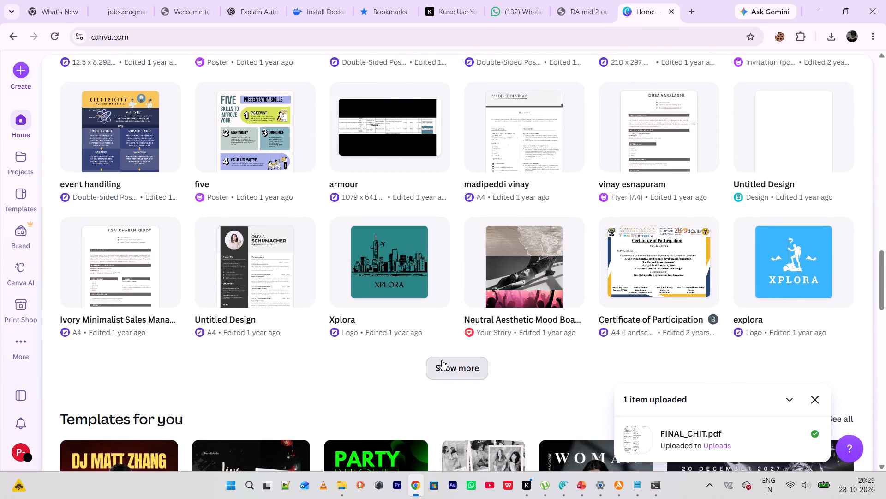
scroll(442, 360, down, 2)
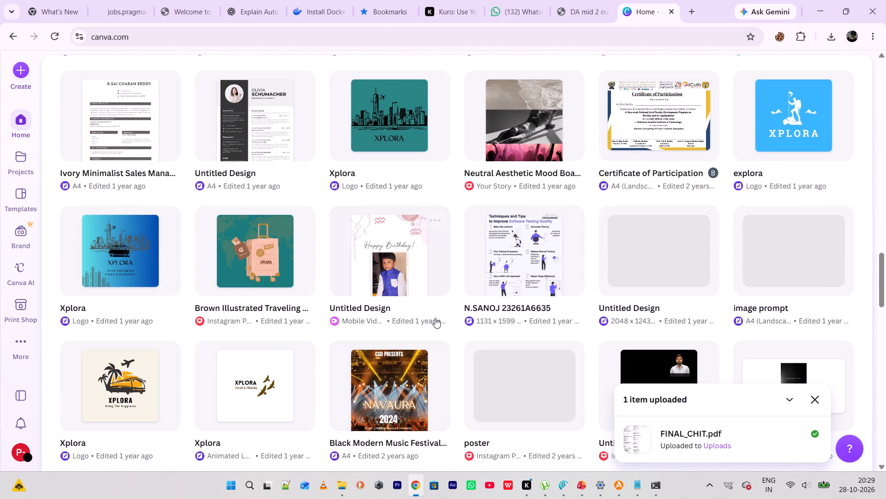
scroll(435, 317, down, 2)
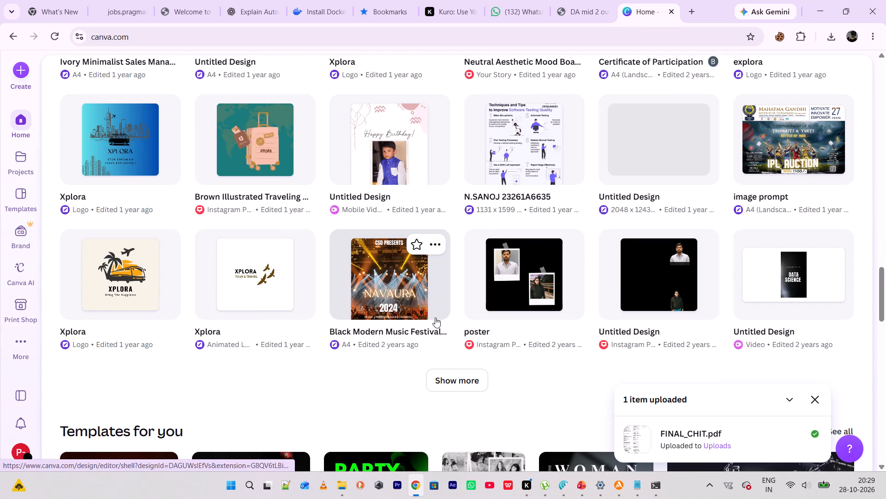
scroll(435, 317, down, 1)
click(439, 325)
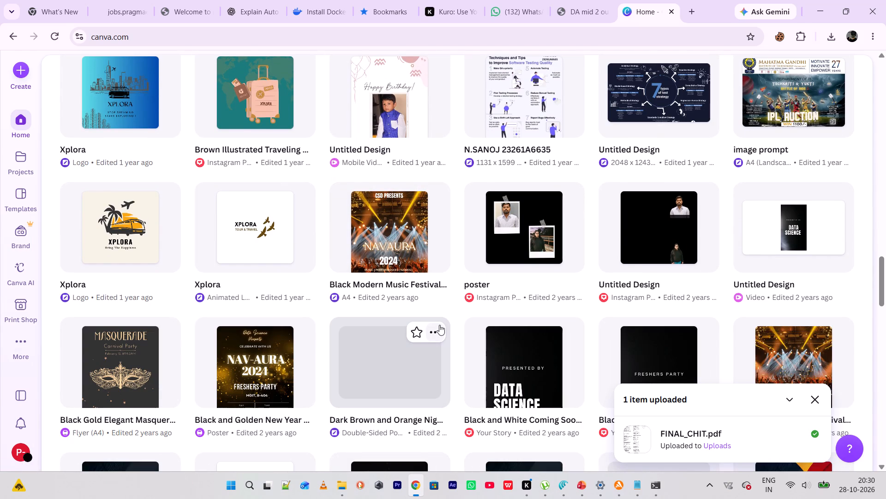
scroll(439, 325, down, 3)
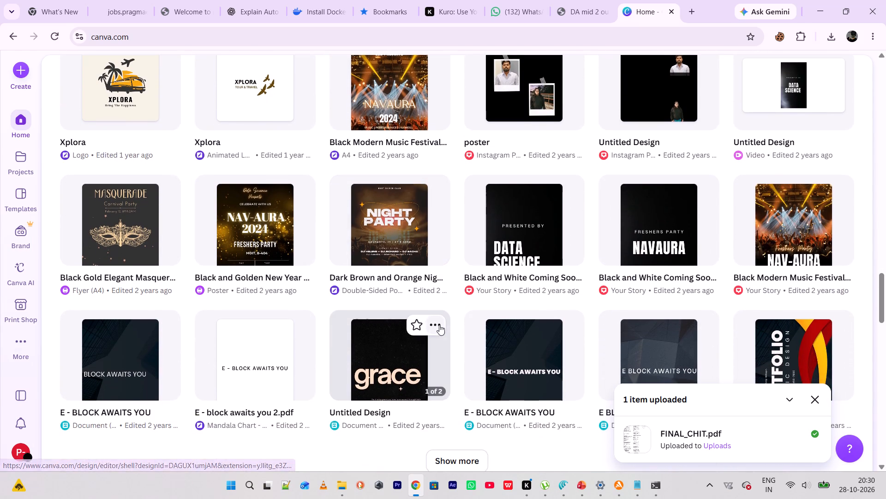
scroll(439, 325, down, 1)
click(459, 391)
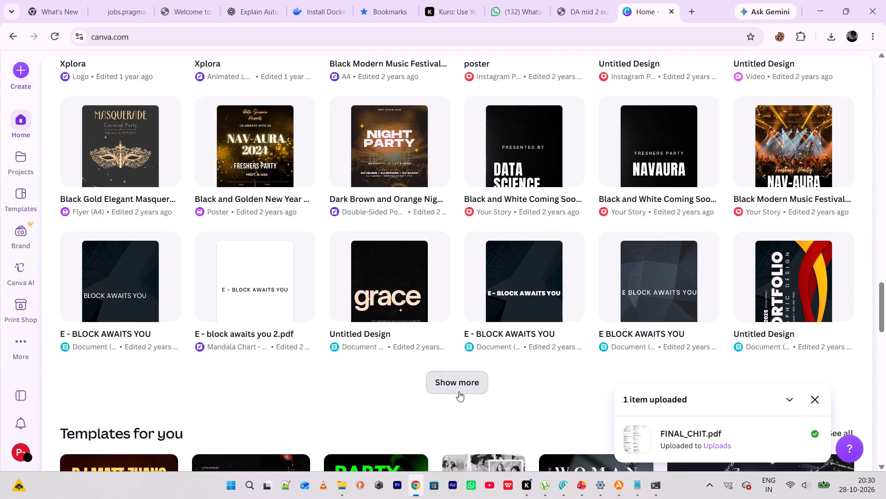
scroll(459, 391, down, 2)
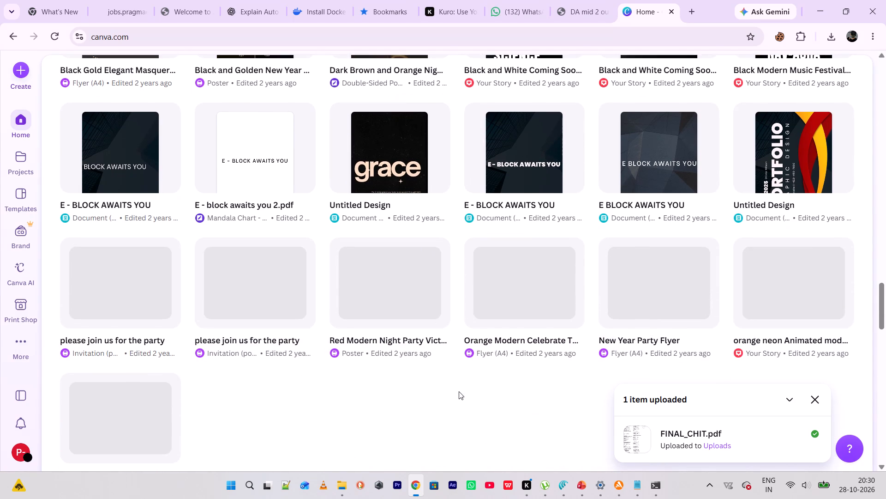
scroll(459, 391, down, 1)
scroll(459, 391, up, 7)
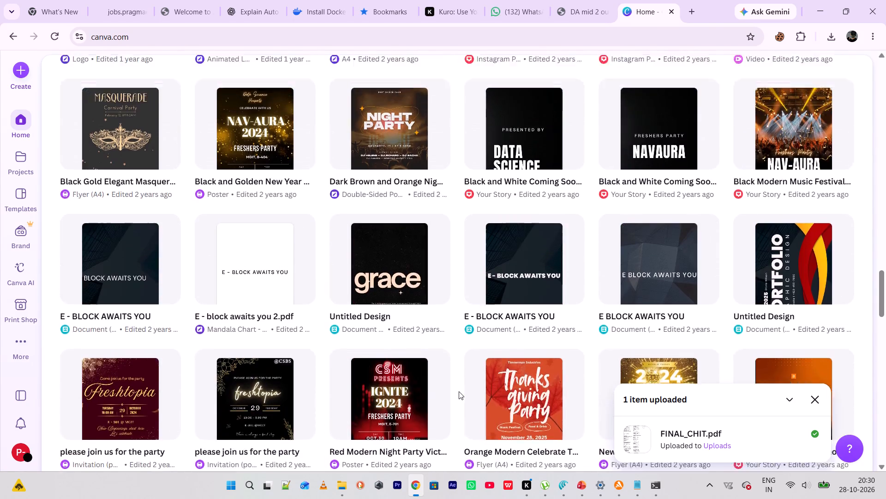
scroll(459, 391, up, 12)
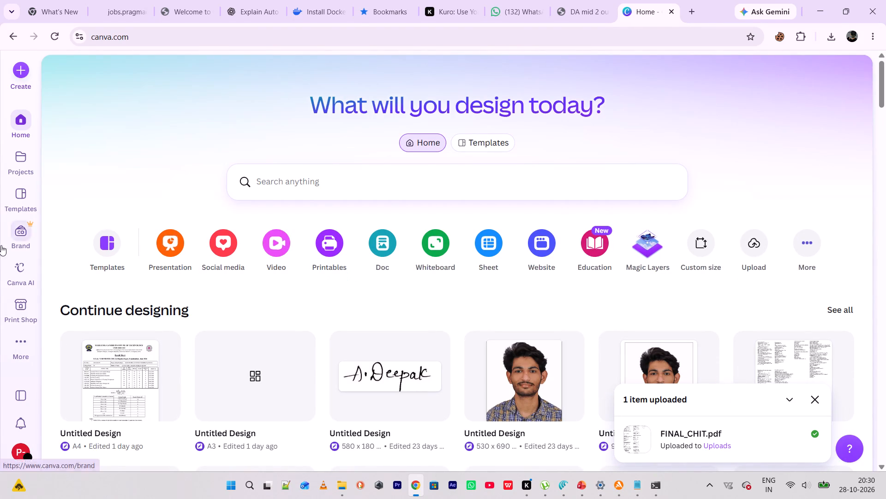
Open FINAL_CHIT.pdf for editing from the recent items in the projects overview.
click(21, 173)
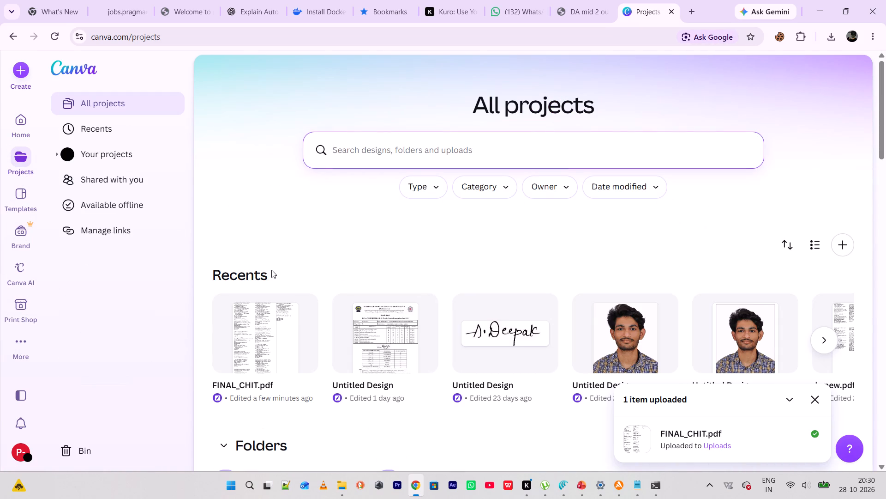
click(267, 323)
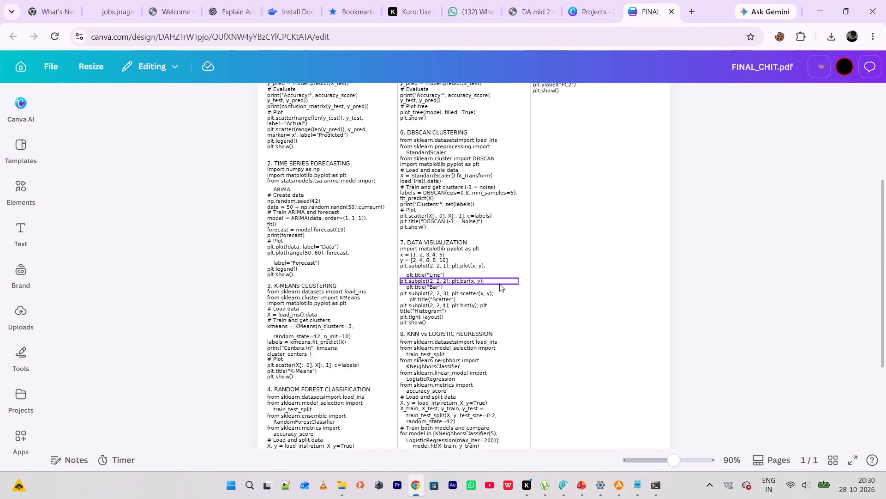
Examine how the text of the KNN CLASSIFICATION section is divided into separate selectable text boxes.
scroll(499, 284, up, 2)
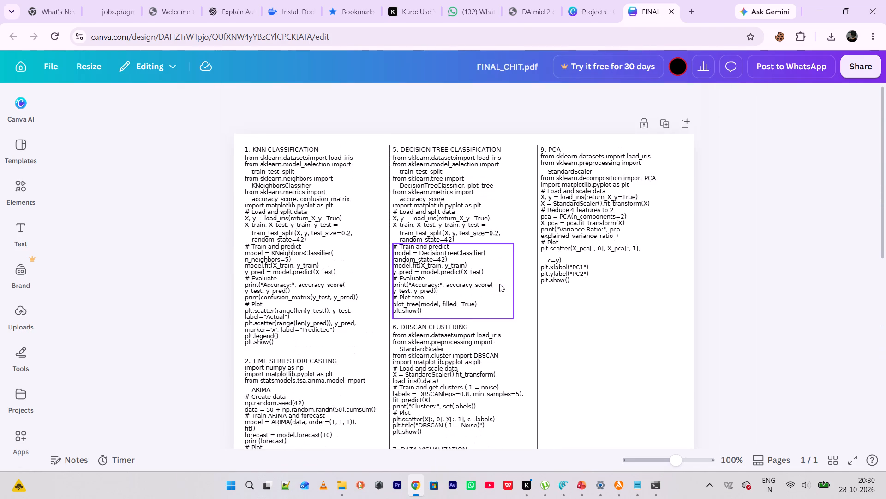
click(329, 154)
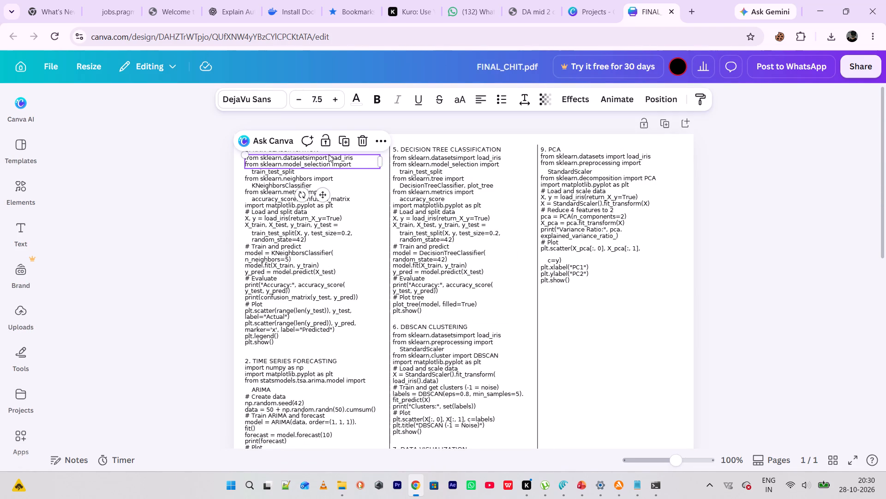
click(302, 148)
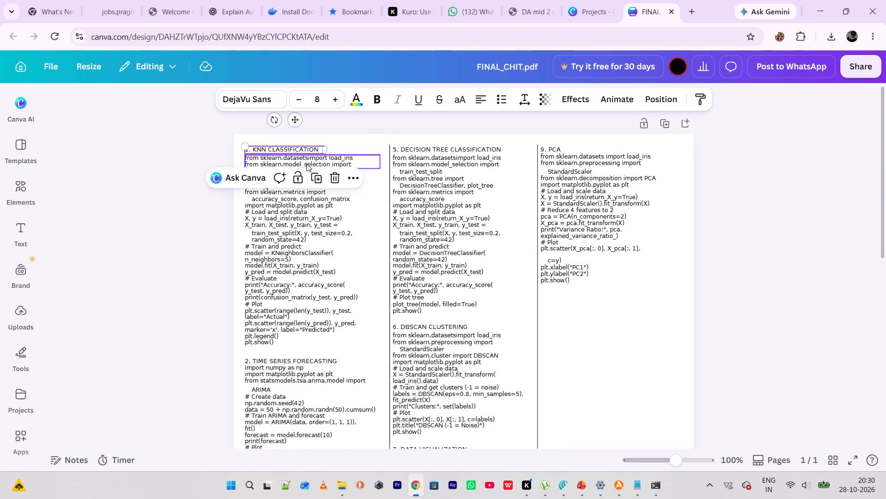
click(306, 164)
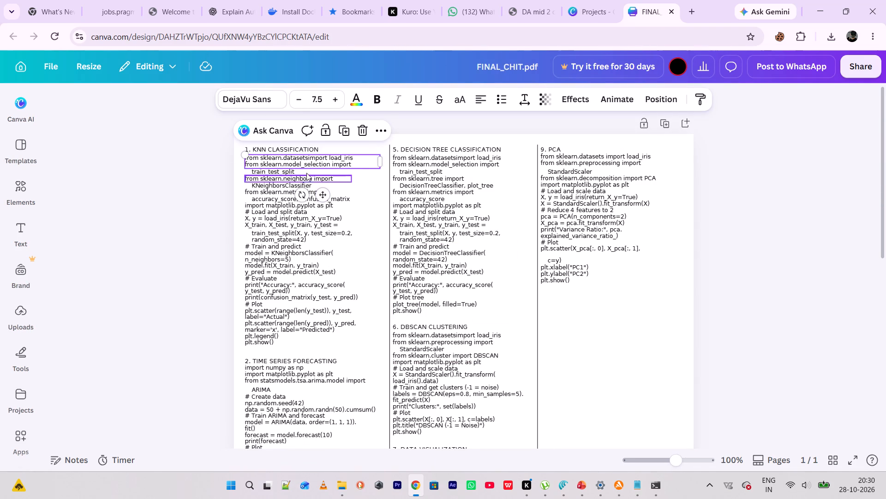
key(ctrl+a)
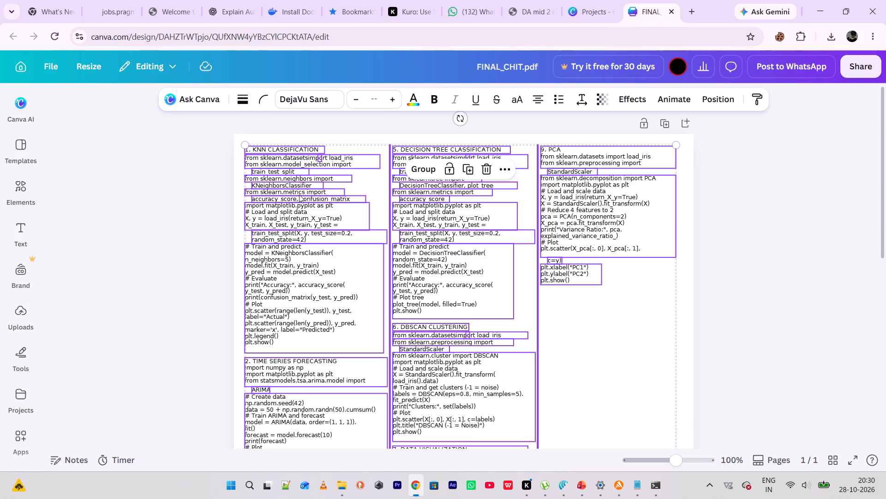
click(299, 195)
click(172, 154)
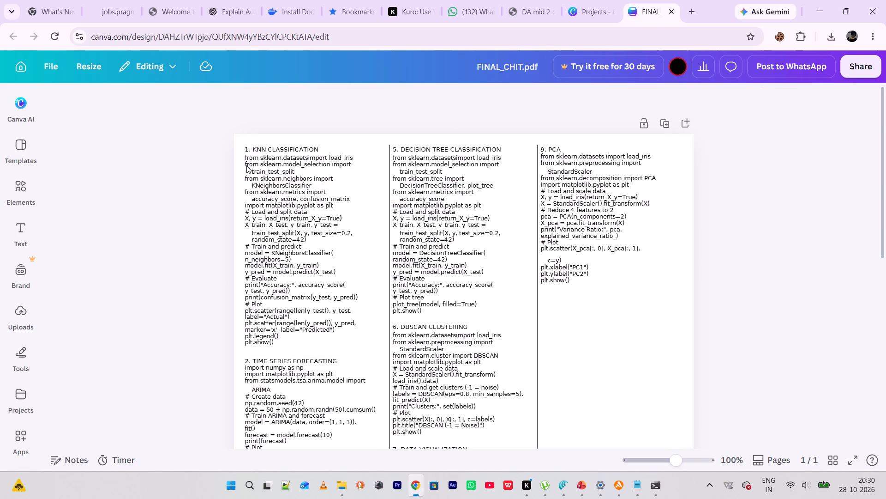
double_click(303, 181)
key(ctrl+a)
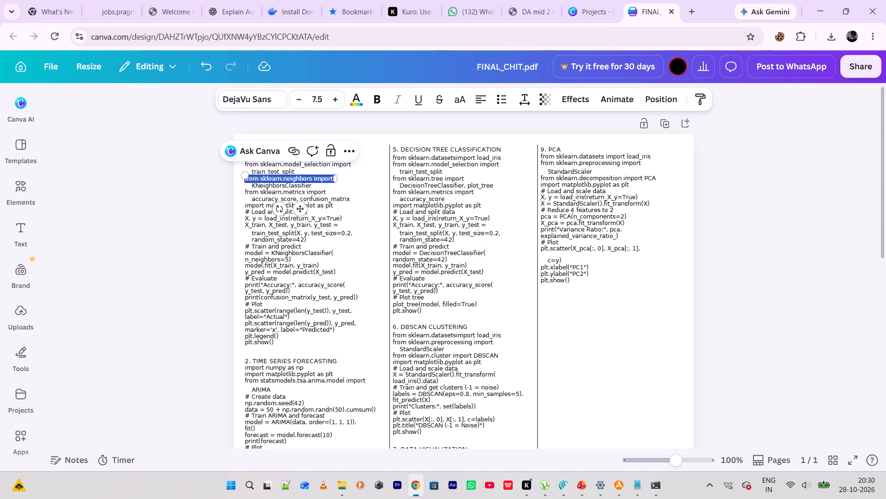
click(293, 168)
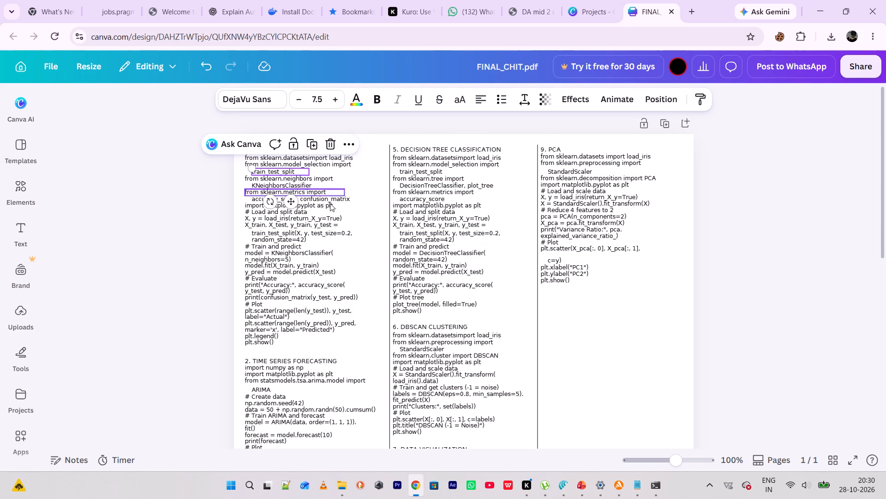
click(365, 250)
click(121, 280)
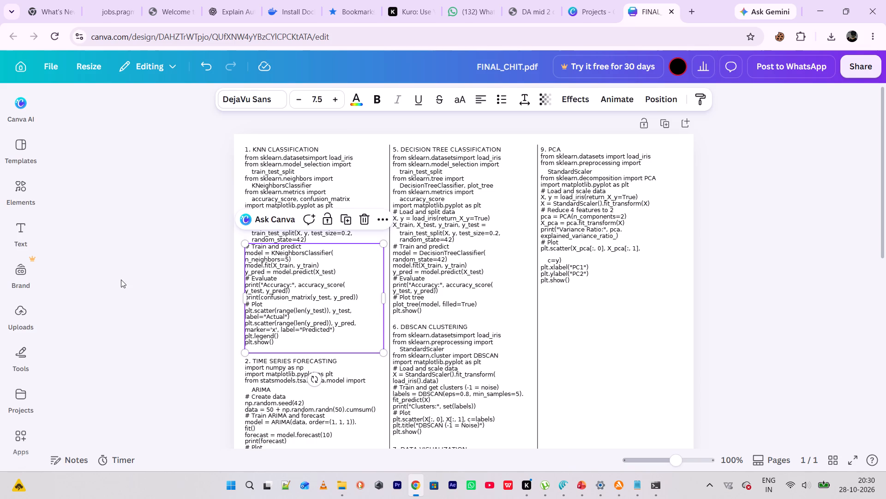
Look over the whole page of code notes, from KNN CLASSIFICATION to the end of the columns.
scroll(121, 280, down, 1)
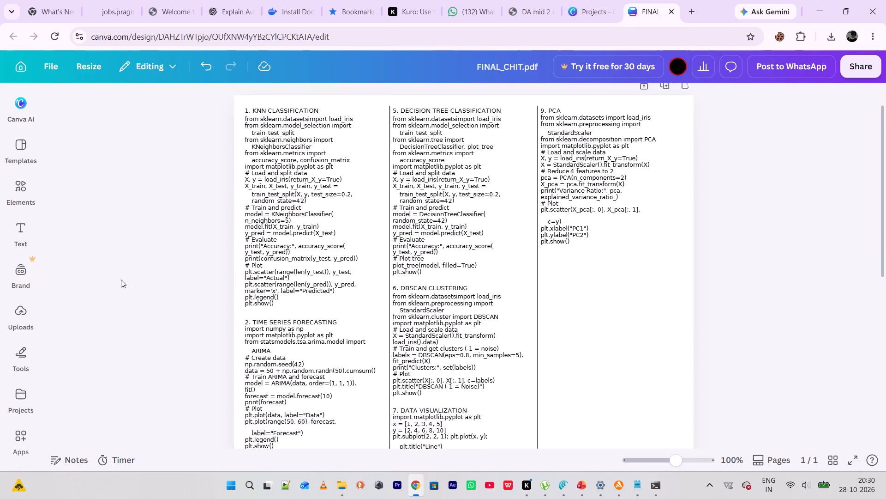
scroll(121, 280, down, 3)
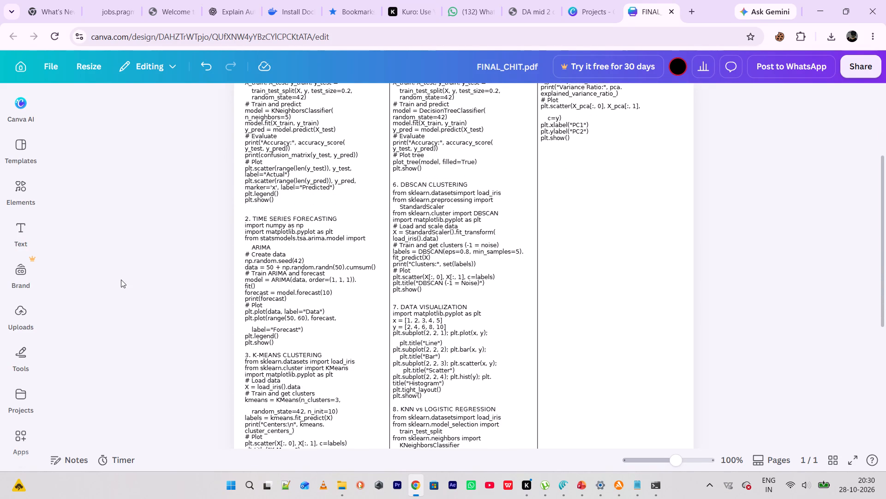
scroll(121, 280, down, 5)
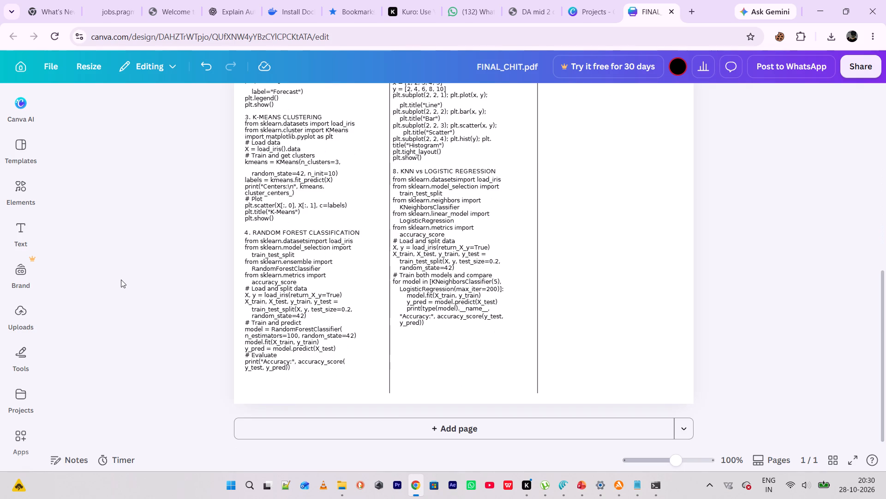
scroll(121, 280, up, 5)
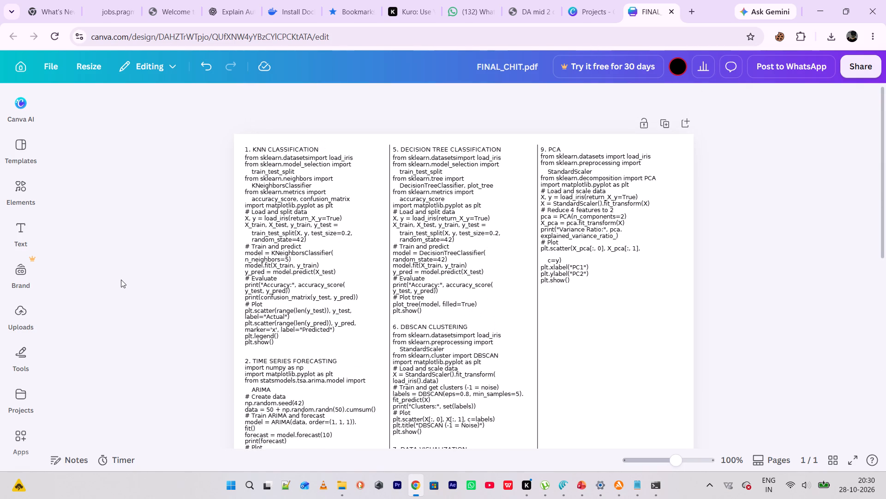
scroll(156, 314, down, 2)
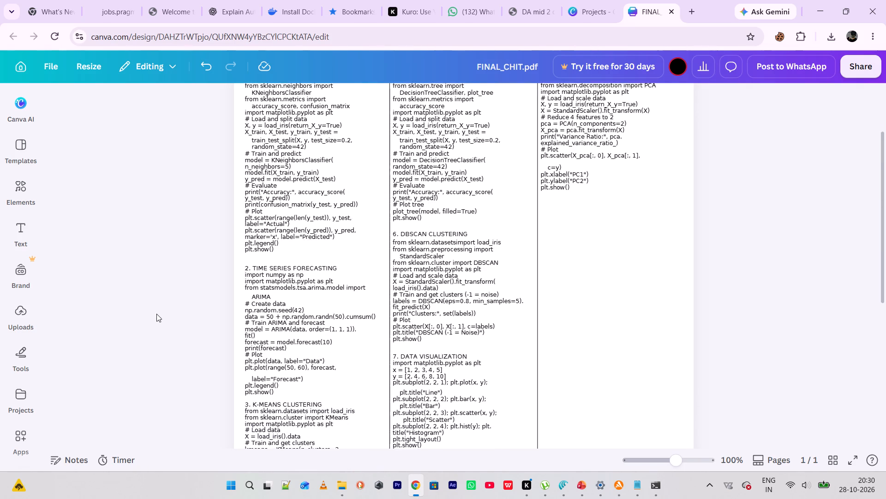
scroll(156, 314, down, 3)
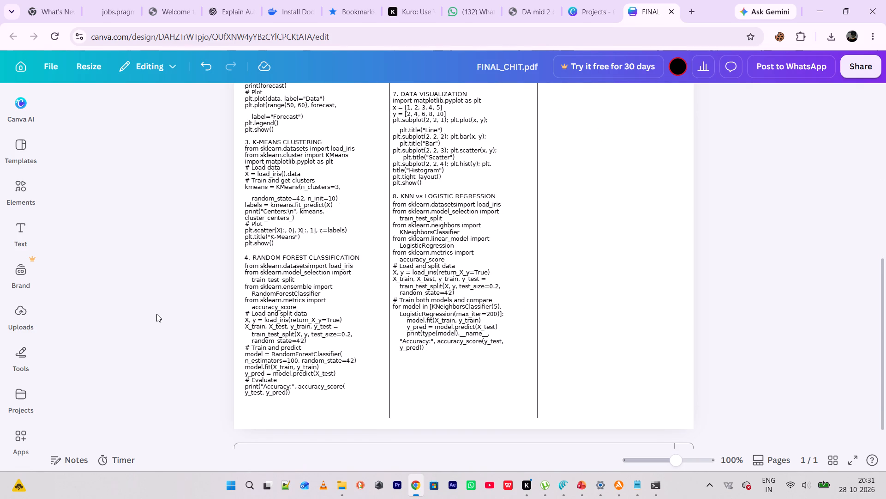
scroll(156, 314, up, 3)
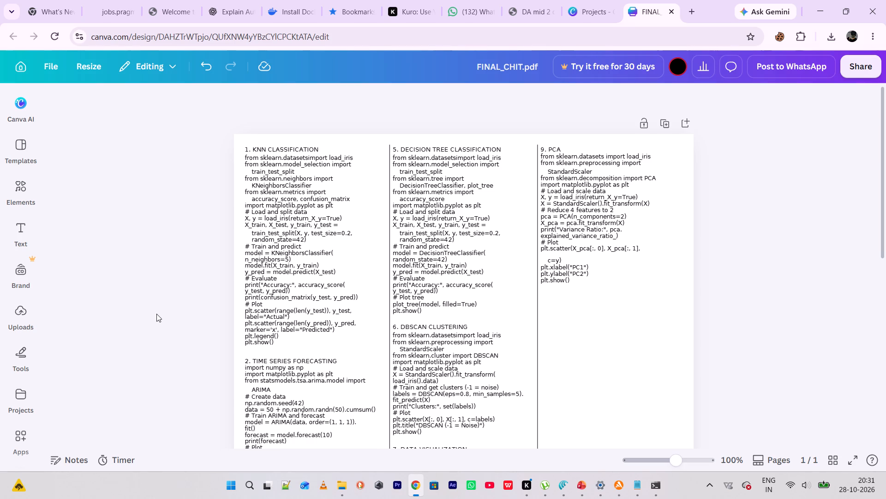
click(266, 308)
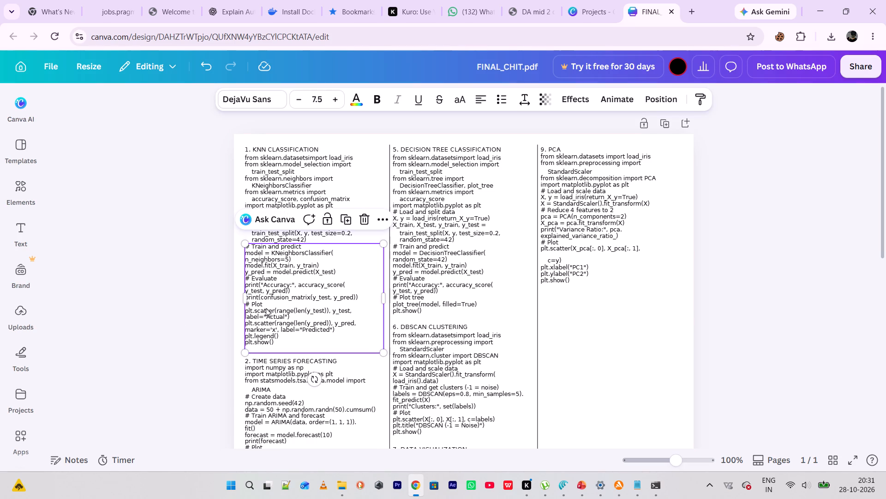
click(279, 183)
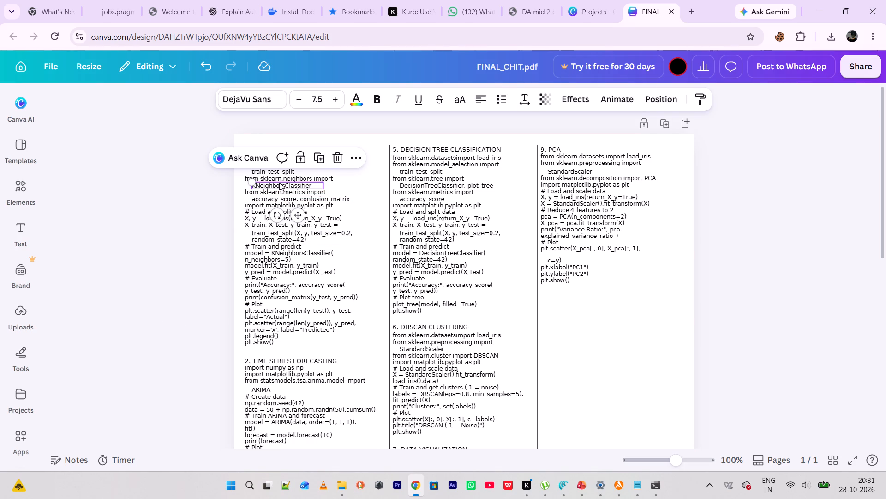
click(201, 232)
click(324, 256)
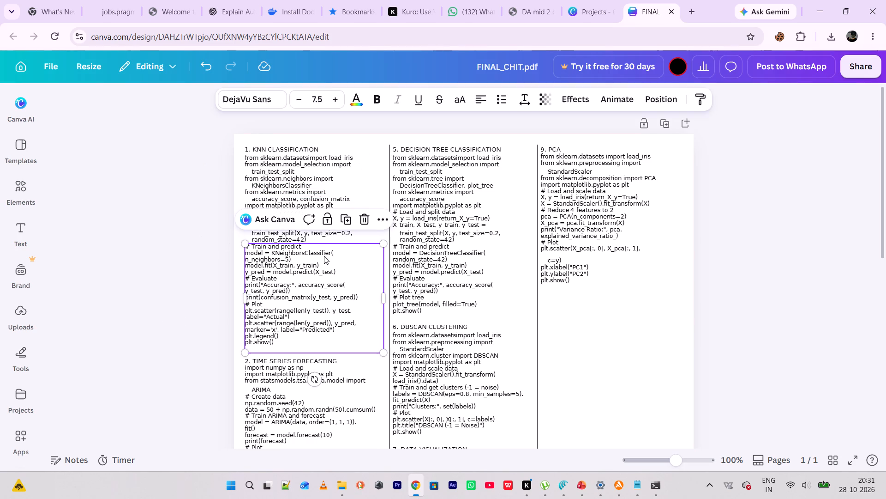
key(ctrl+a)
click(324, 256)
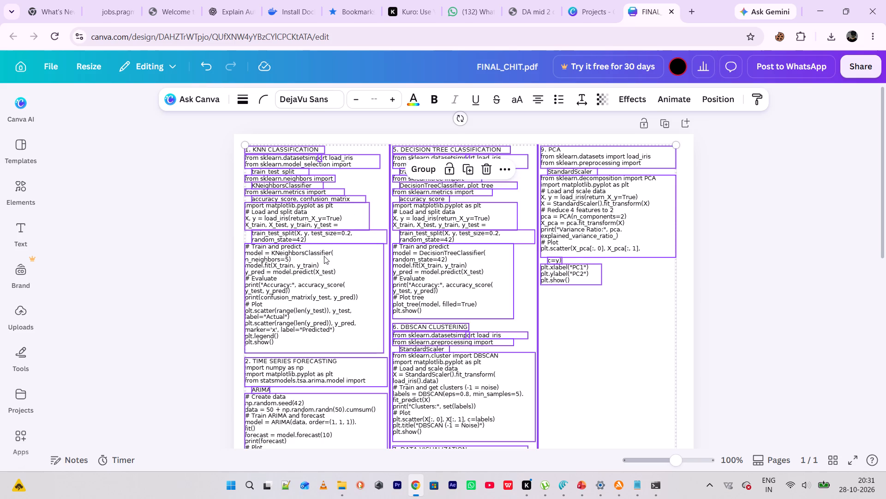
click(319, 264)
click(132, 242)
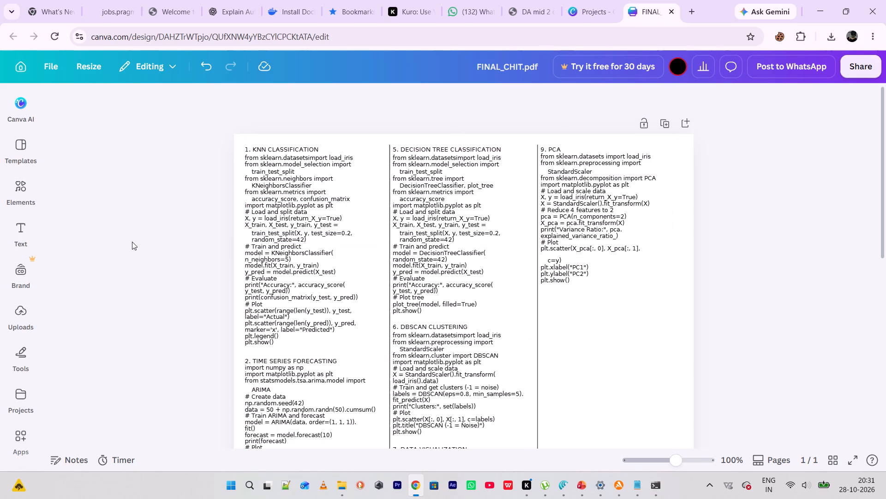
Make all text in the "# Train and predict" block of the KNN CLASSIFICATION section bold.
double_click(286, 282)
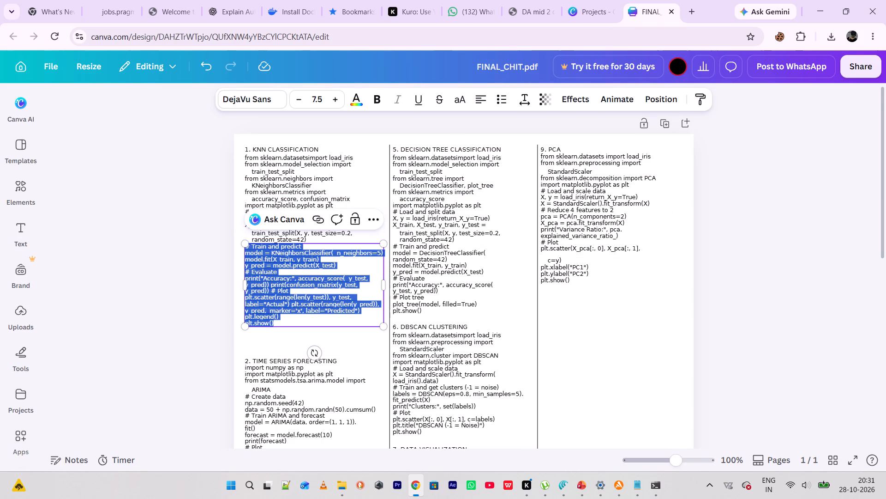
click(378, 100)
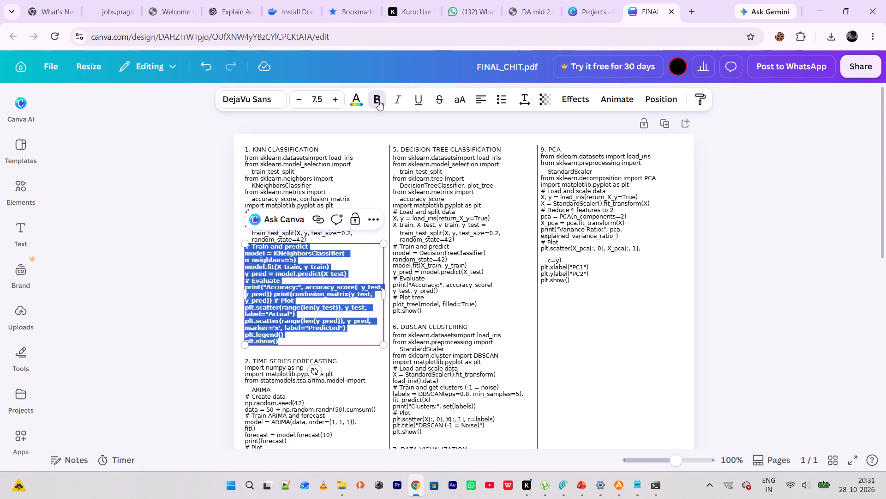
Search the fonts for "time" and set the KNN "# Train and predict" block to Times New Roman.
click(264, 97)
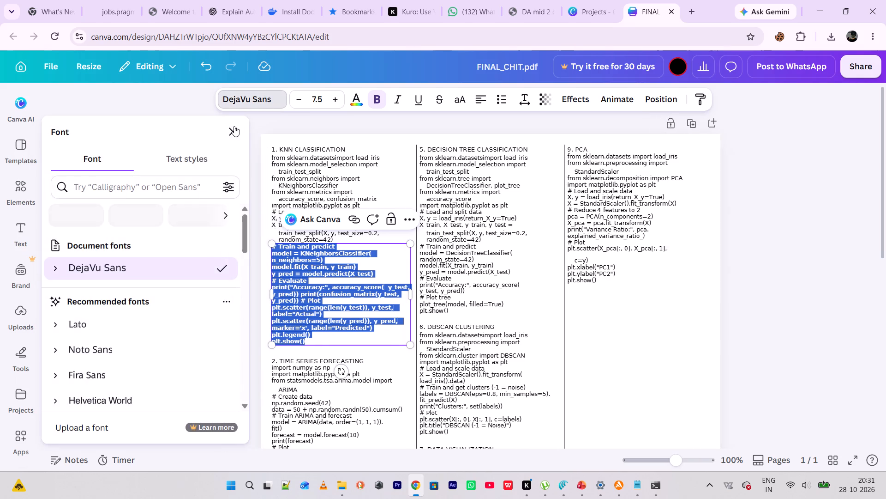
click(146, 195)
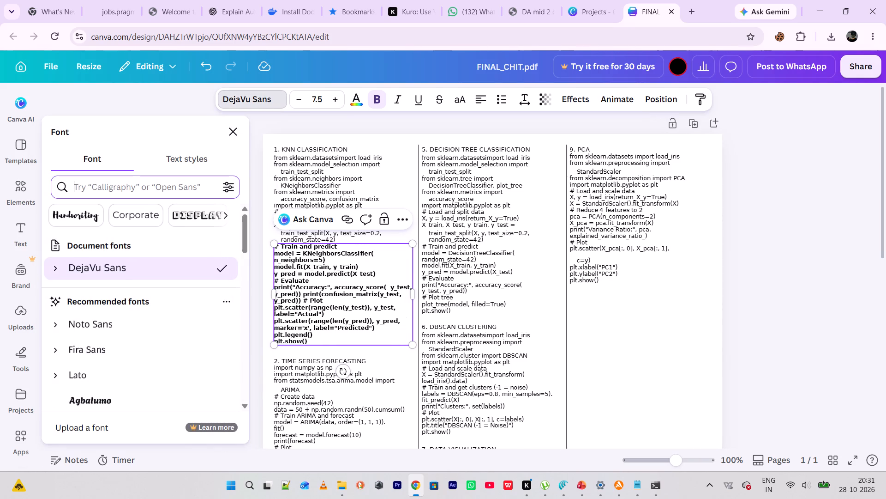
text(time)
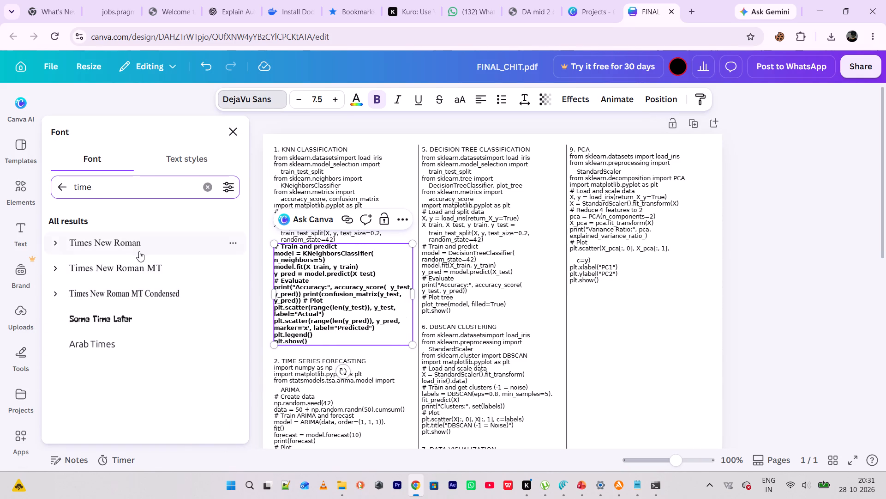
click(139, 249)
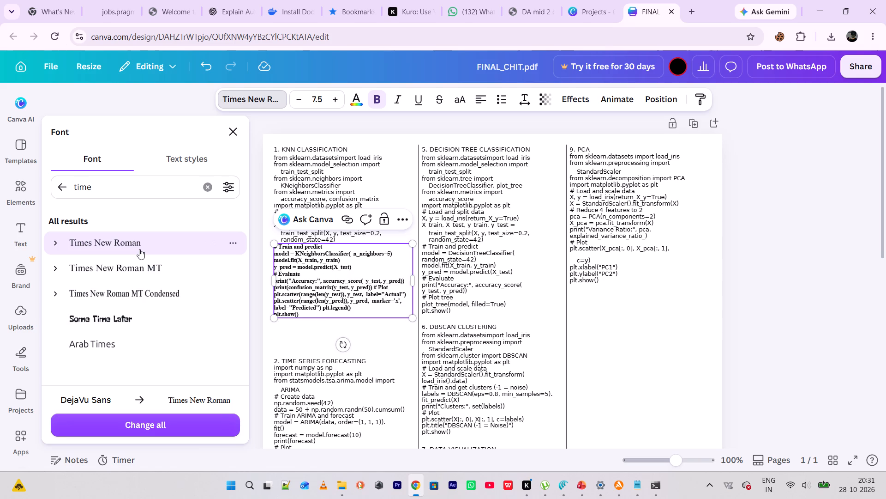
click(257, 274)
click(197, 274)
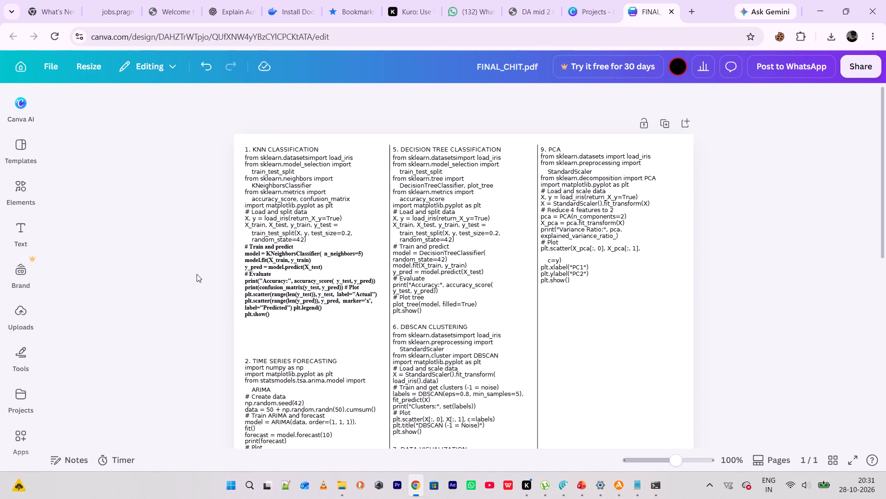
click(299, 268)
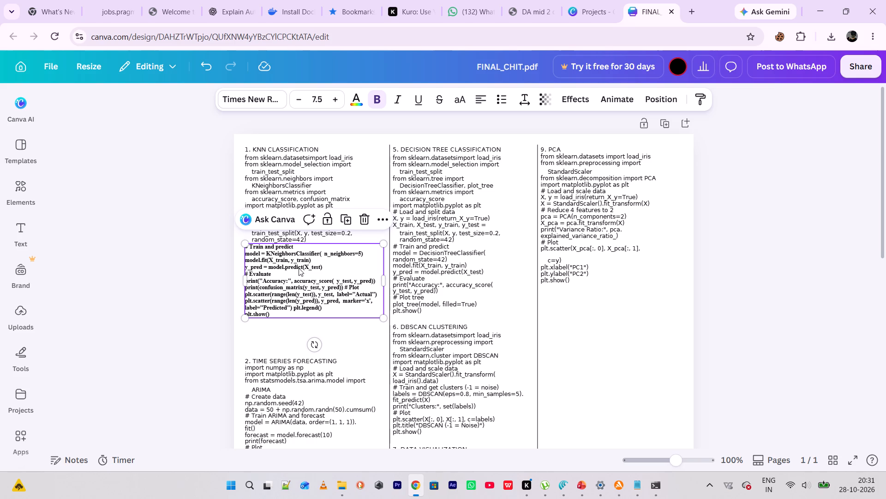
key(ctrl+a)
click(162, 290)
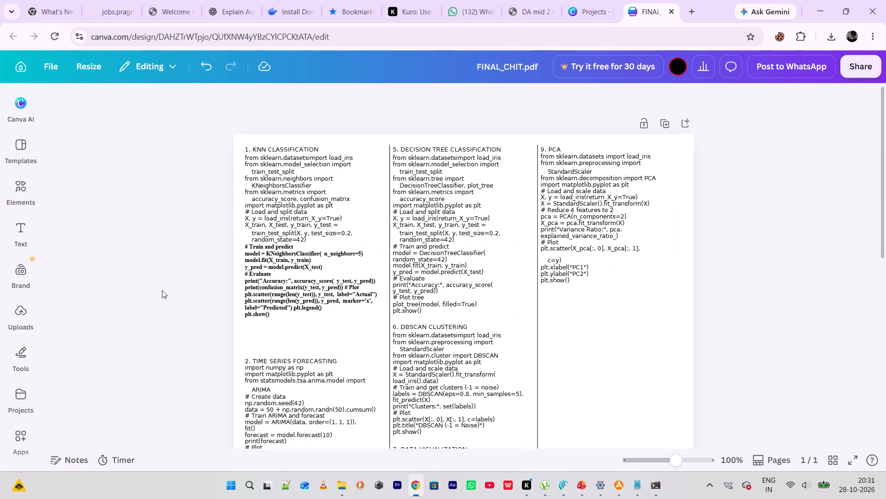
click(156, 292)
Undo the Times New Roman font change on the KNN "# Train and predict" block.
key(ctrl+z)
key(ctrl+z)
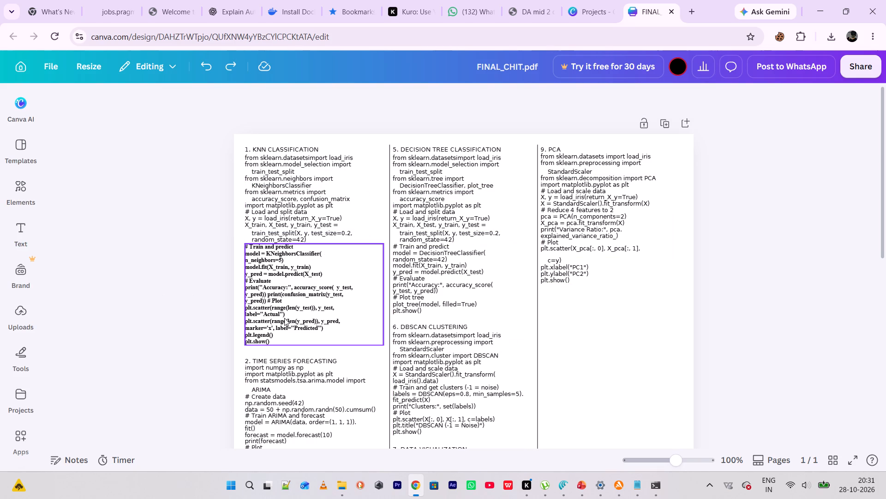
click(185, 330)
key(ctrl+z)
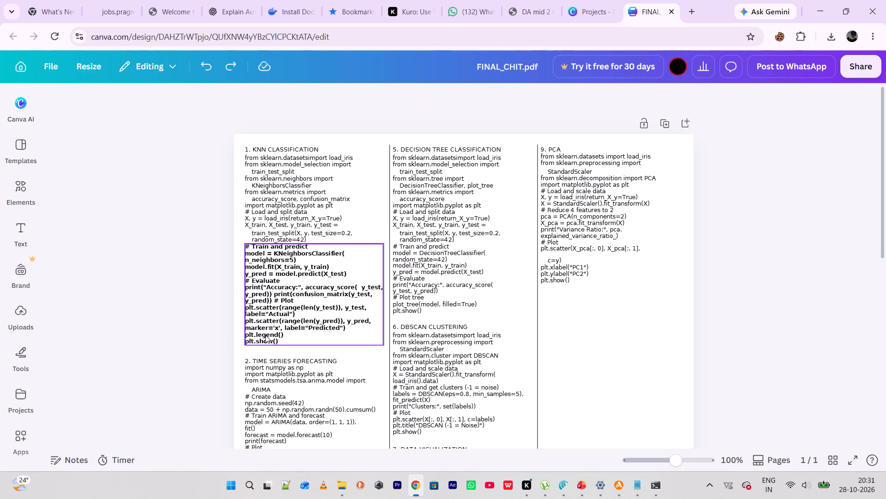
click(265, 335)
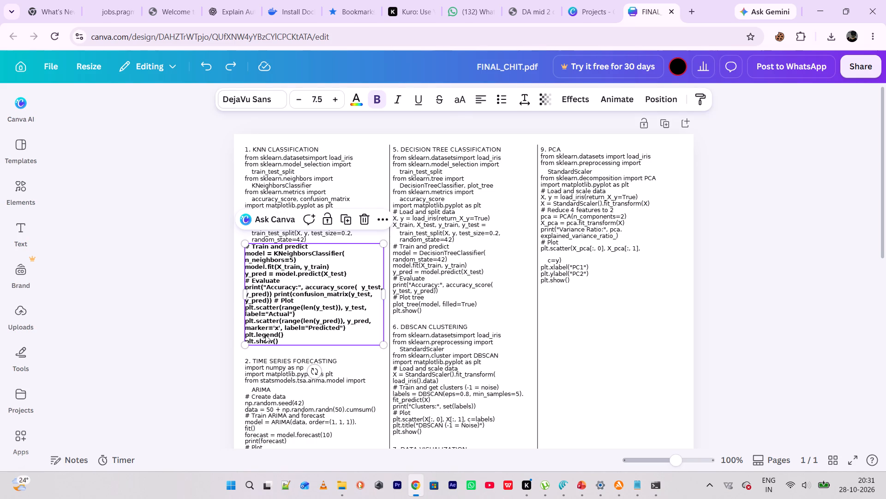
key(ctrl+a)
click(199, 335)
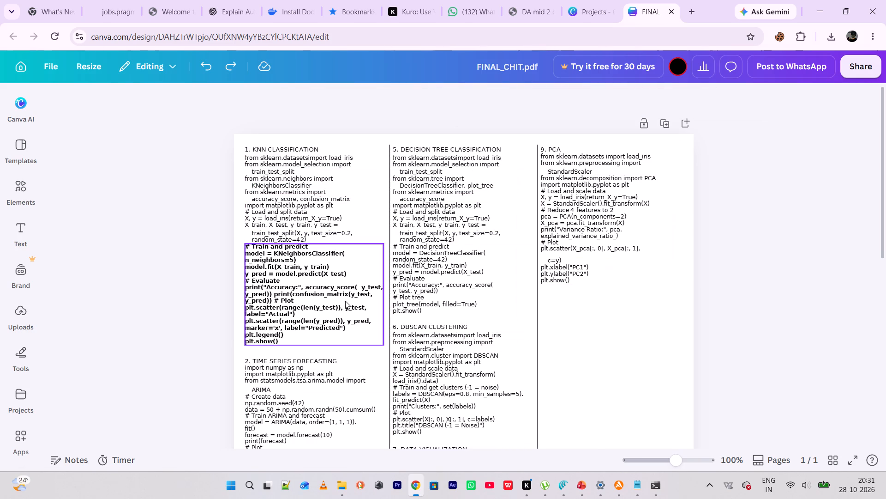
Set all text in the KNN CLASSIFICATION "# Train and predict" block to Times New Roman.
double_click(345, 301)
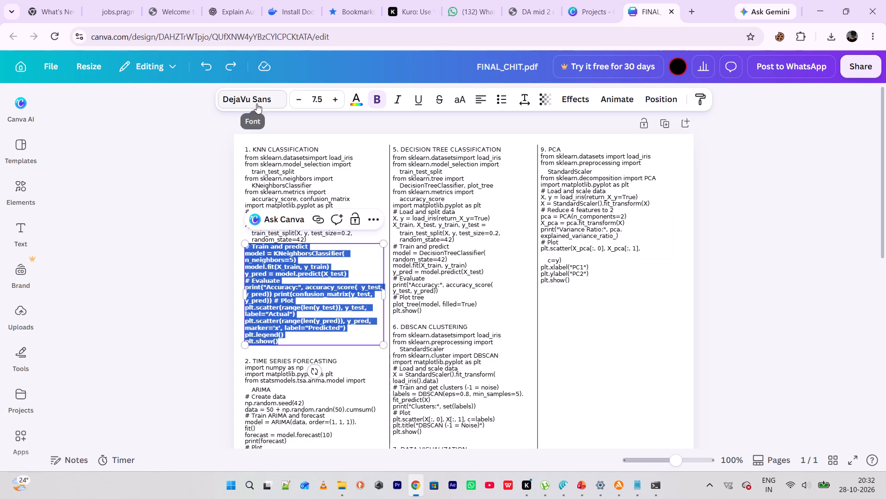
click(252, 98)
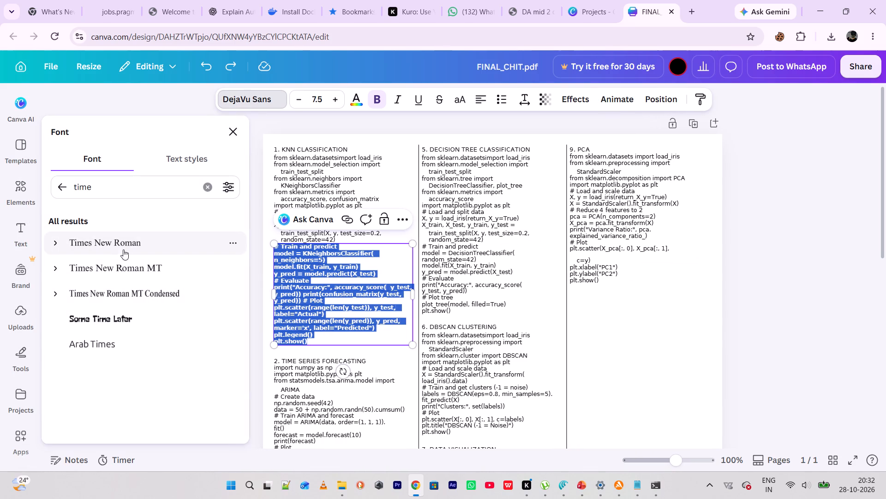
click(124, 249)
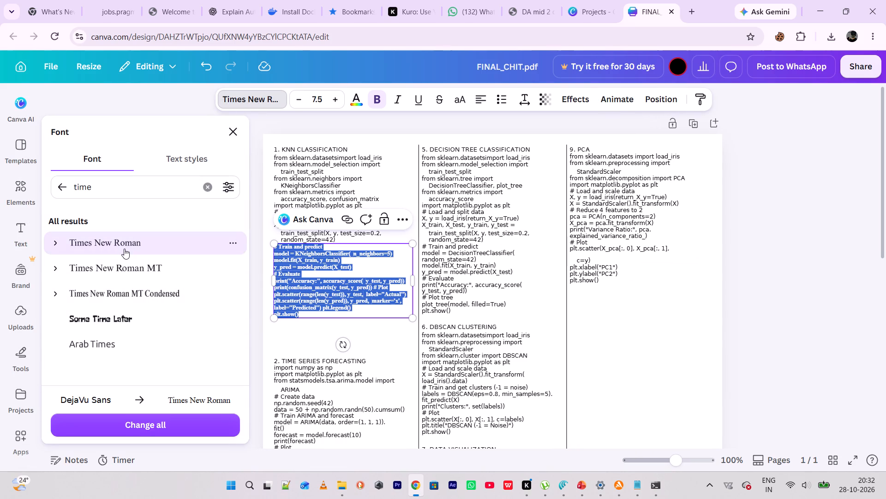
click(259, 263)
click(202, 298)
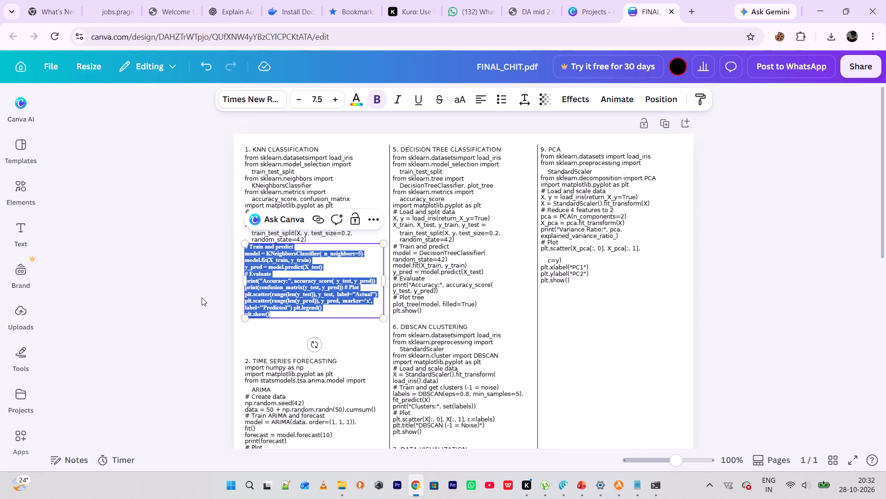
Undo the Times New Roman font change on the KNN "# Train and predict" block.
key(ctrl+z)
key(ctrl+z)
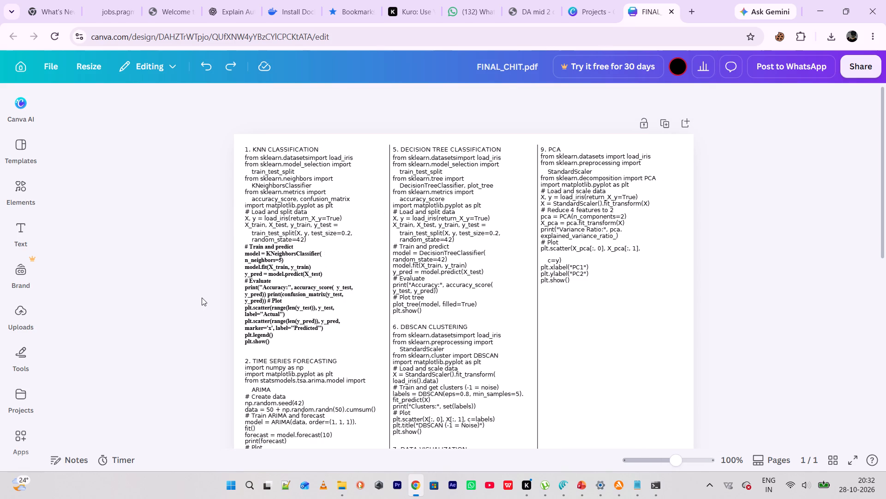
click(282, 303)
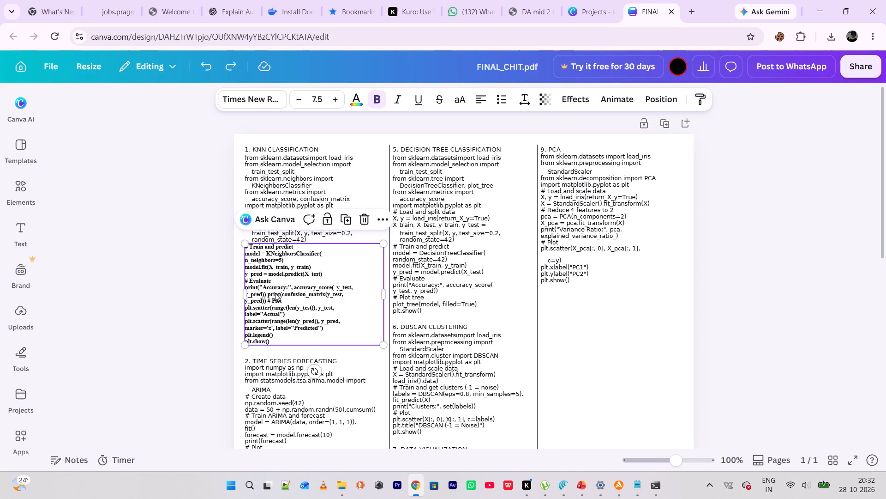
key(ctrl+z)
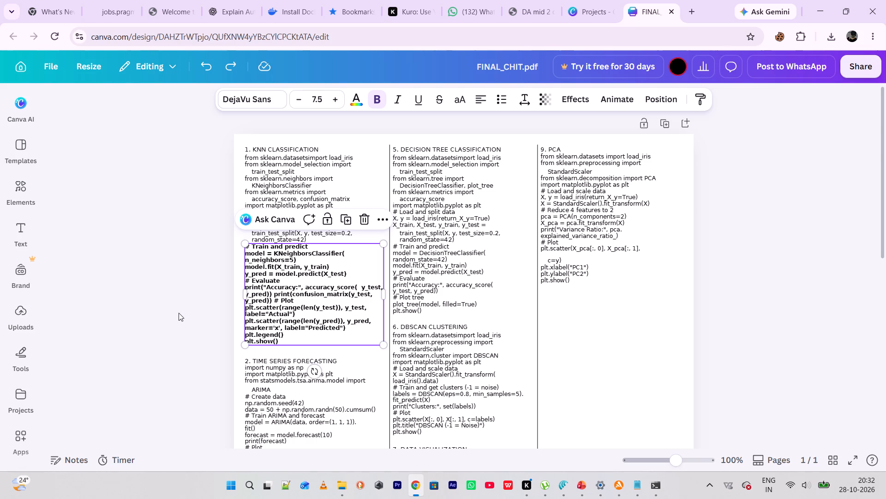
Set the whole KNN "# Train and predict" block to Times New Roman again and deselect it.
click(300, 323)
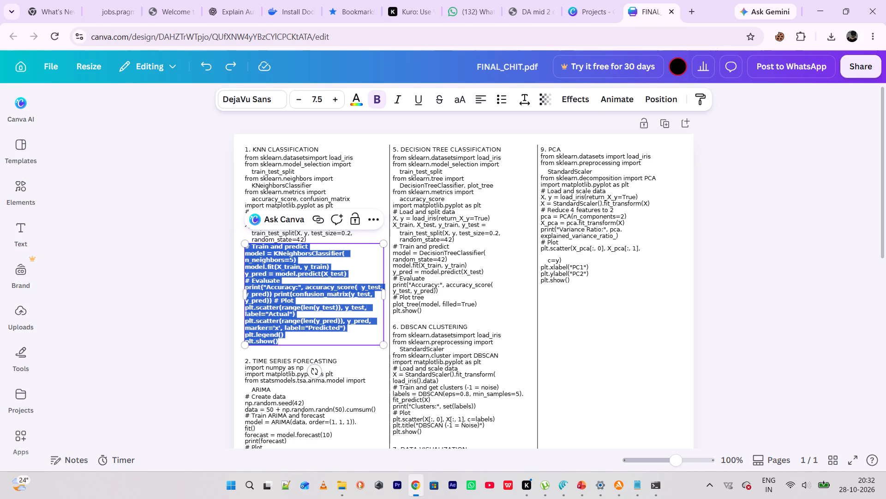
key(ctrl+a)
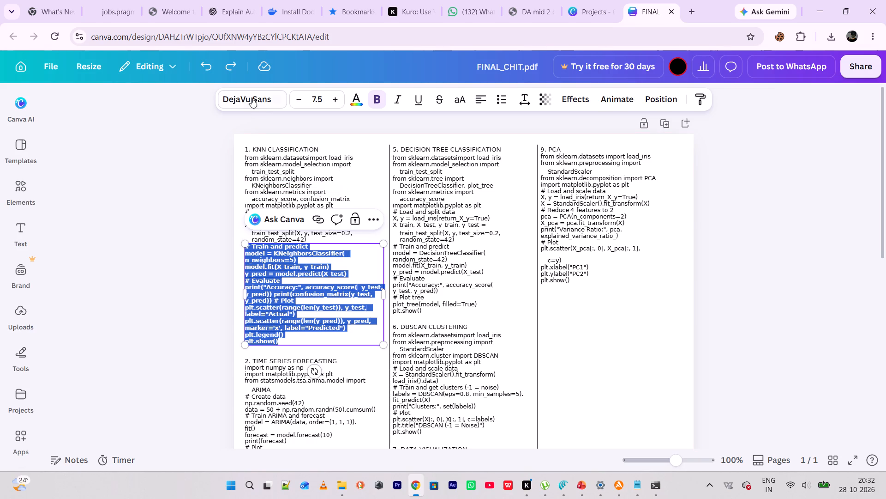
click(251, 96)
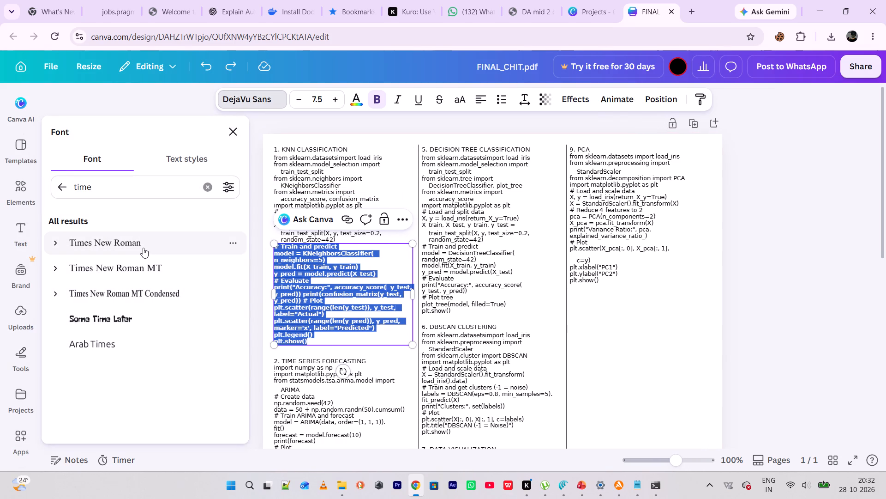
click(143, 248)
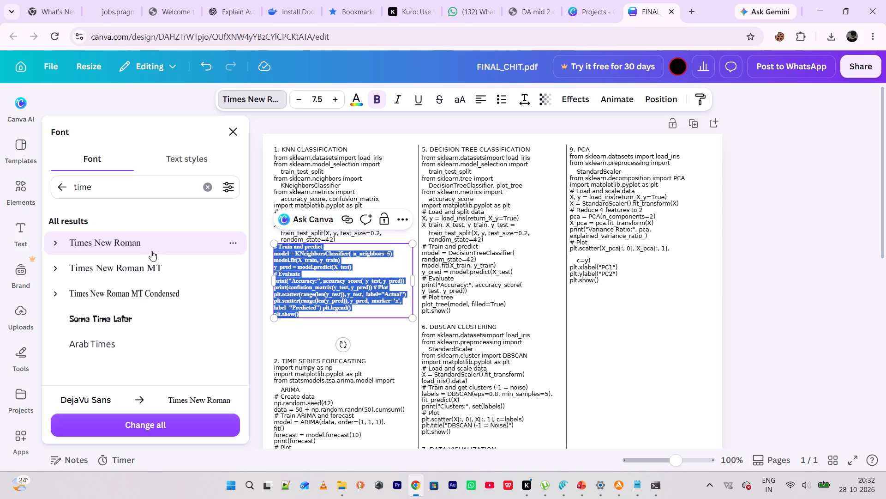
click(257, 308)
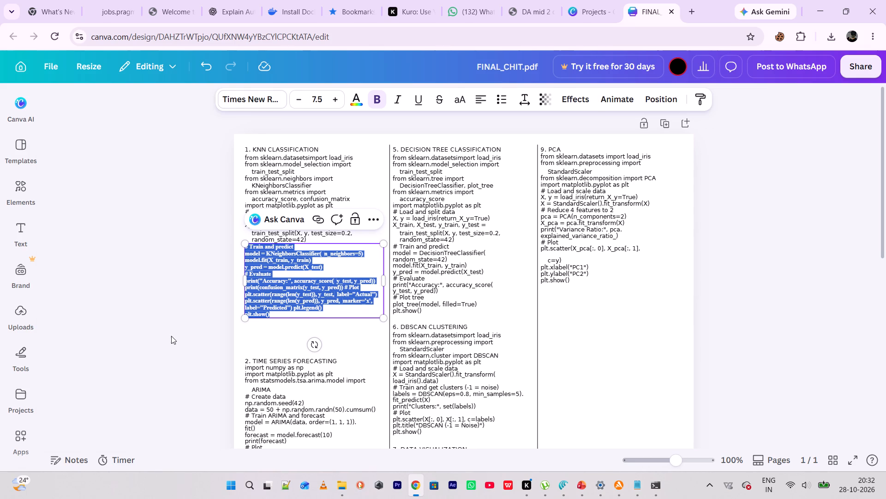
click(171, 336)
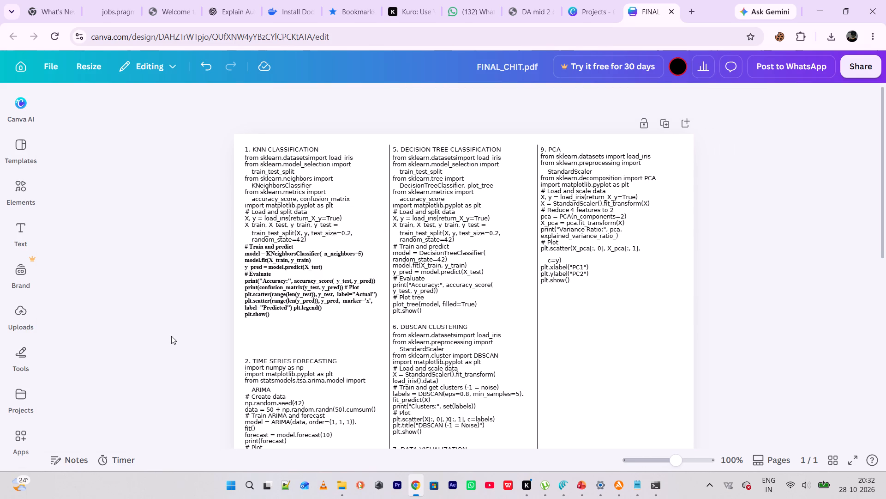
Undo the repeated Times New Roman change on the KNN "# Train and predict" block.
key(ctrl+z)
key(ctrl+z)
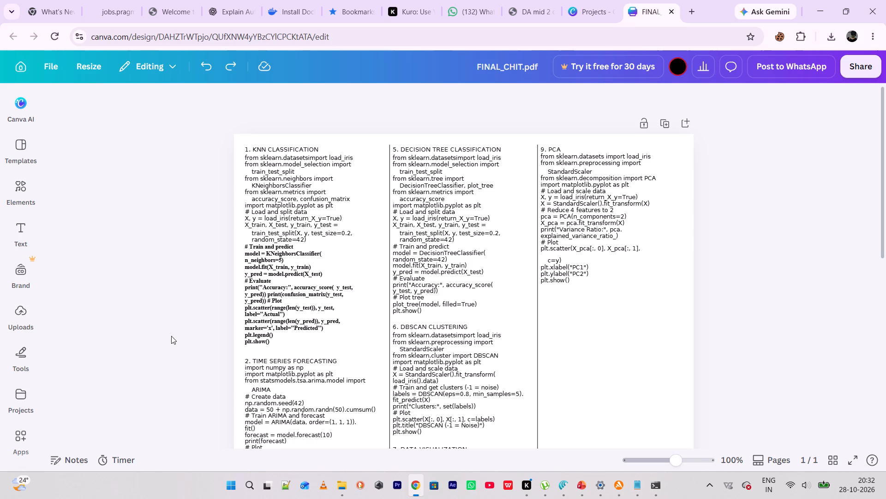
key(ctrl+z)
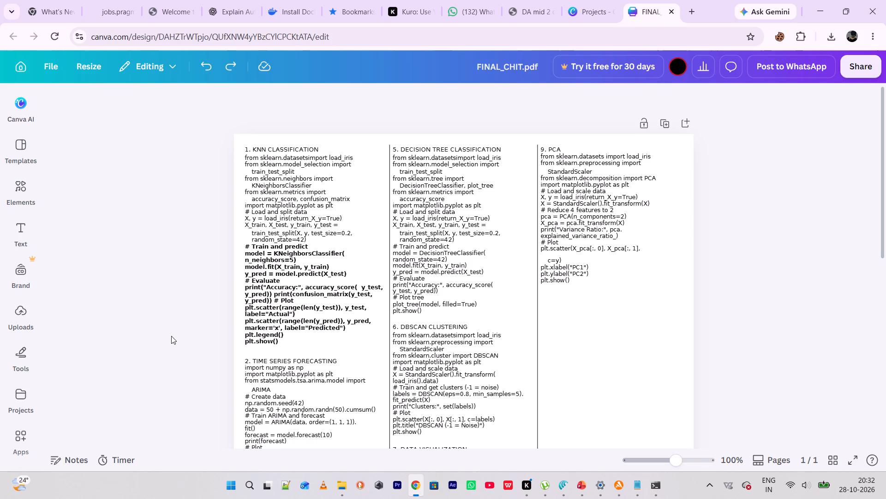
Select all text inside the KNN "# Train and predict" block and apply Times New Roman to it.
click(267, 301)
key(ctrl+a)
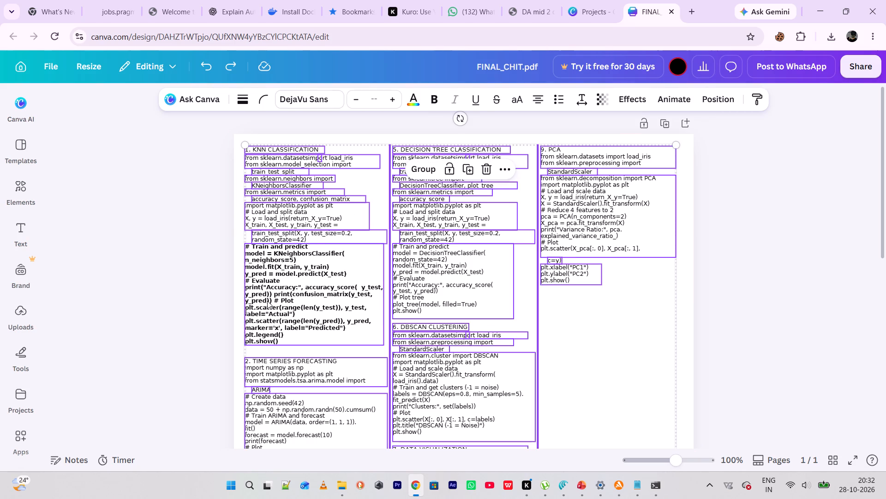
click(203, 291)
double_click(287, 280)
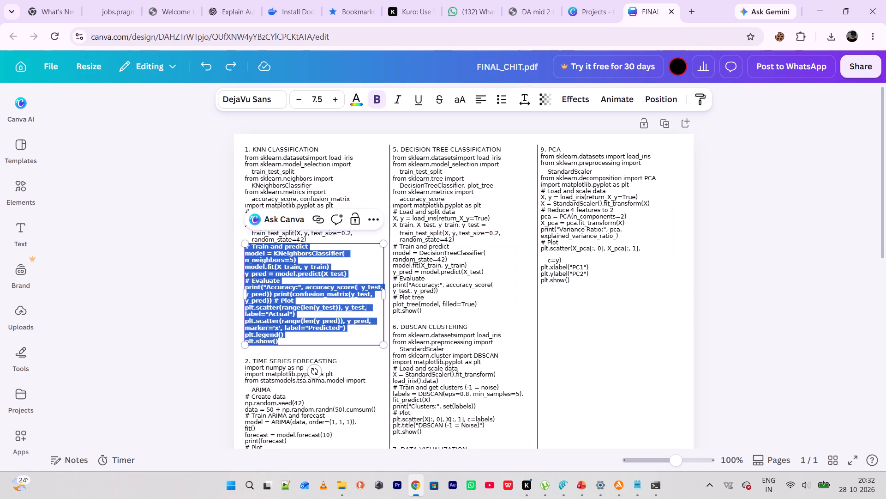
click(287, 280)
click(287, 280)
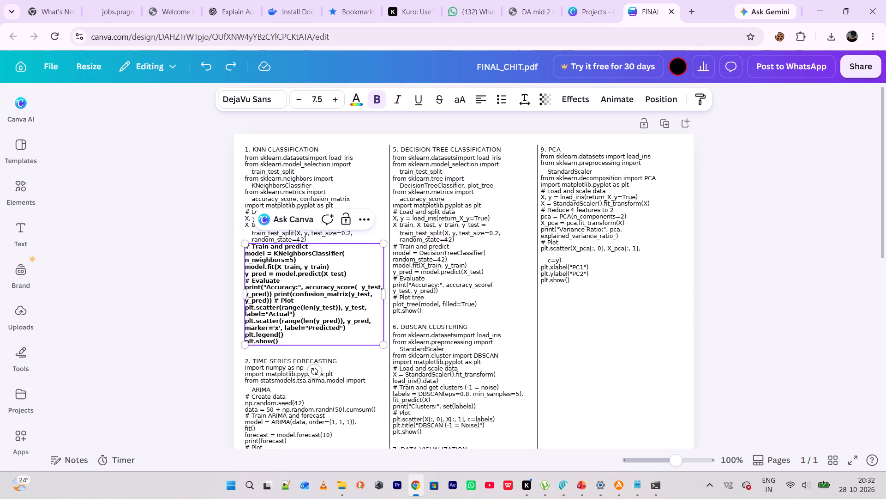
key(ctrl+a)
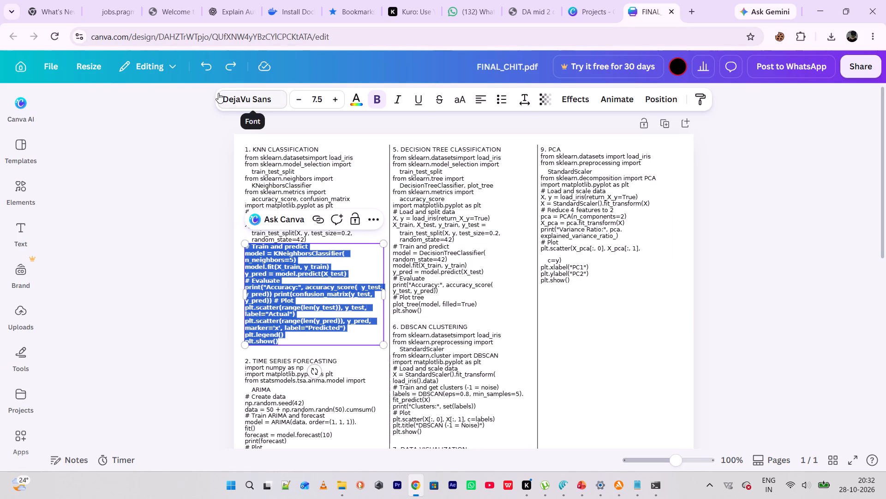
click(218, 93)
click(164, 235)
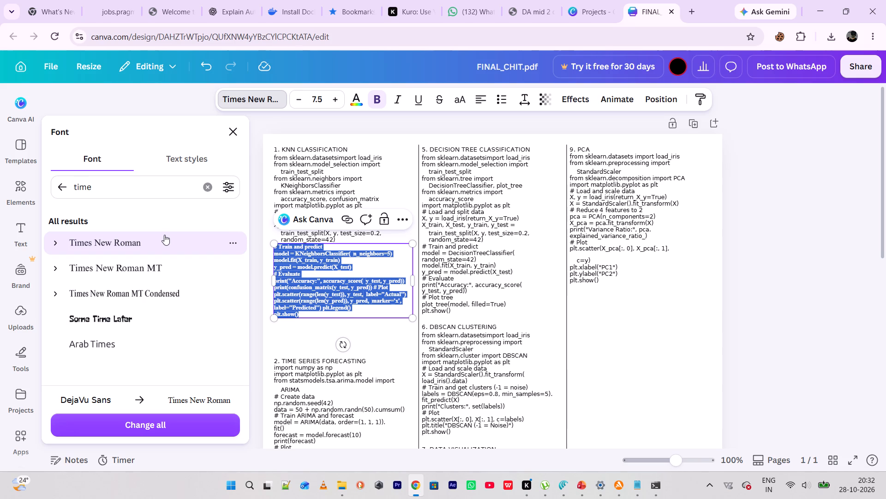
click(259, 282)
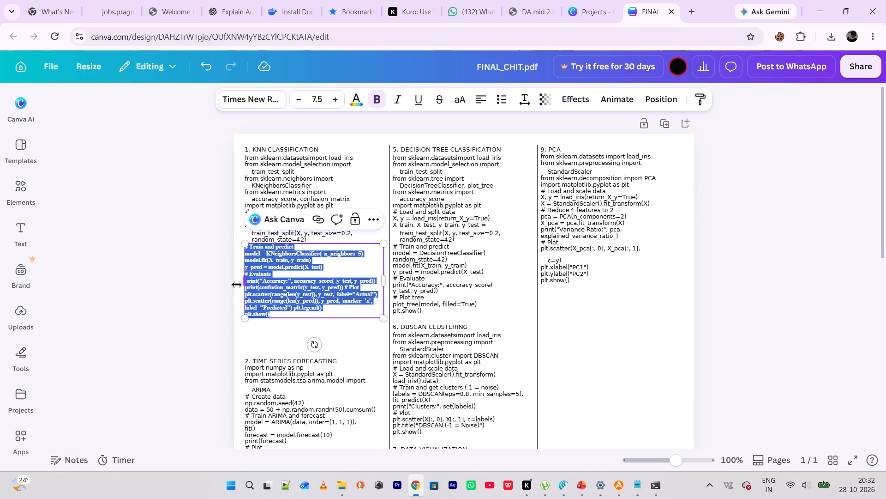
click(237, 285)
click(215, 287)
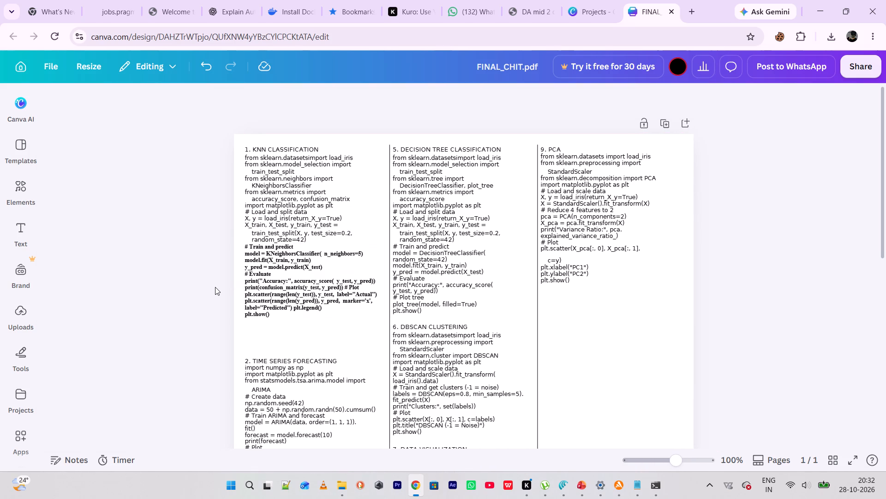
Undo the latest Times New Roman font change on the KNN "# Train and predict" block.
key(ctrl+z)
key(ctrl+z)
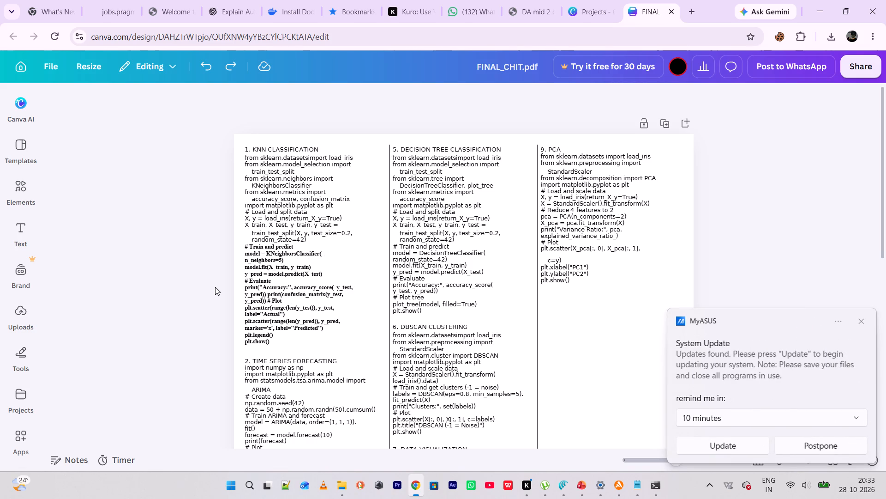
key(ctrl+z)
Apply Times New Roman to all text in the KNN CLASSIFICATION "# Train and predict" block and deselect it.
click(325, 279)
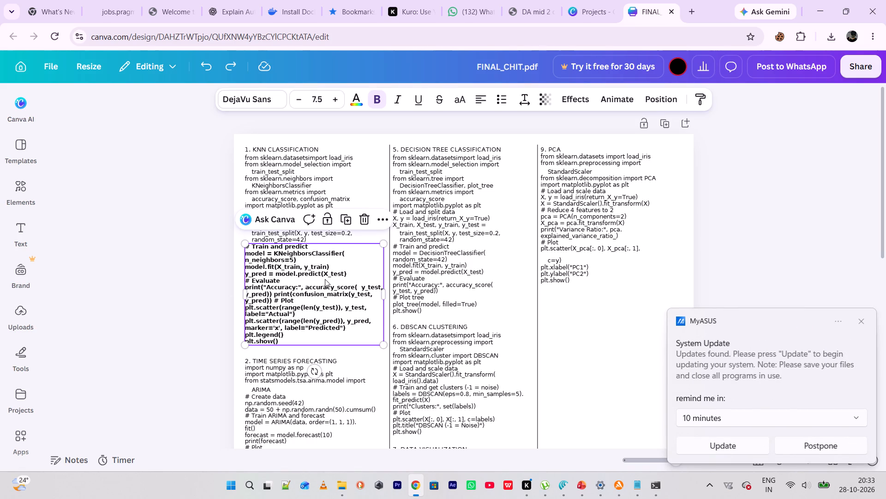
key(ctrl+a)
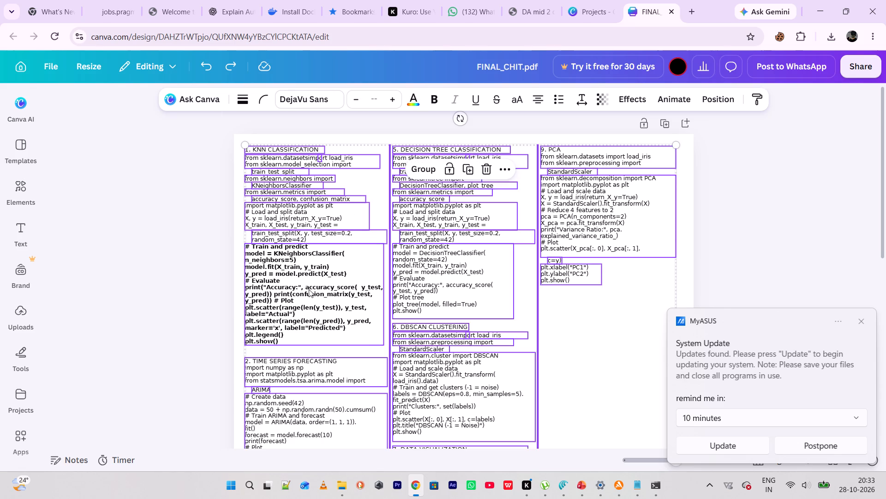
click(309, 289)
click(309, 289)
click(166, 287)
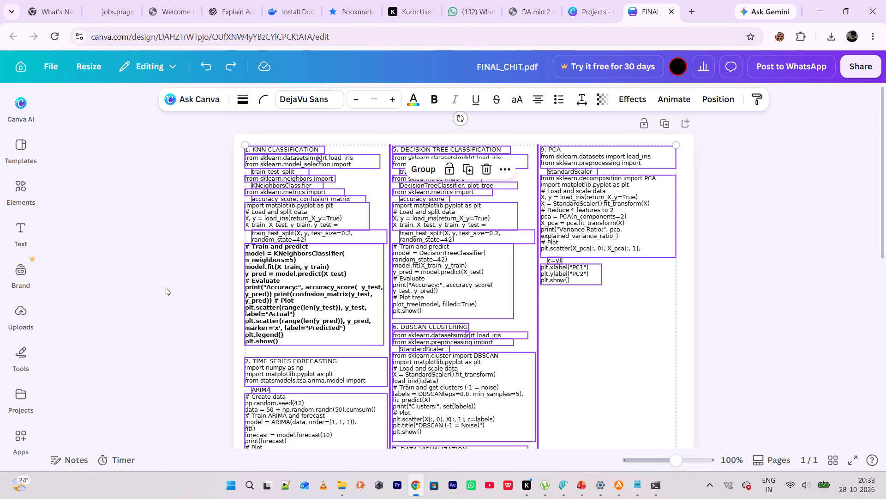
double_click(292, 284)
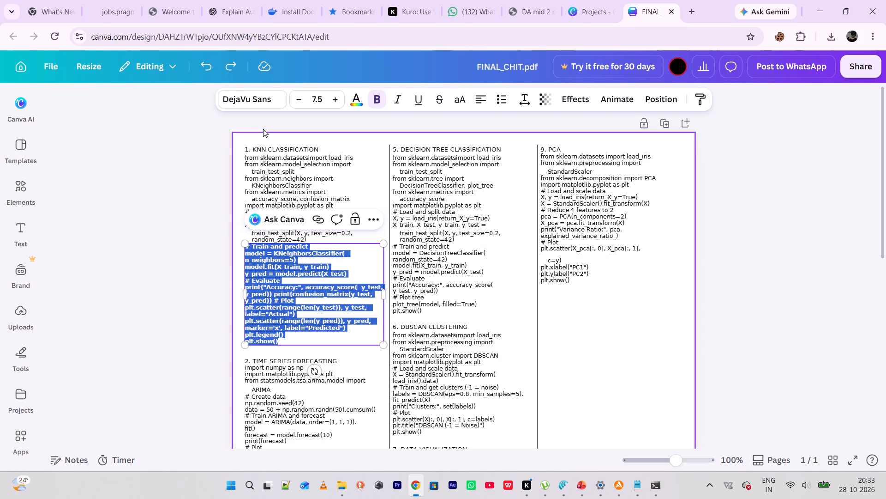
click(256, 92)
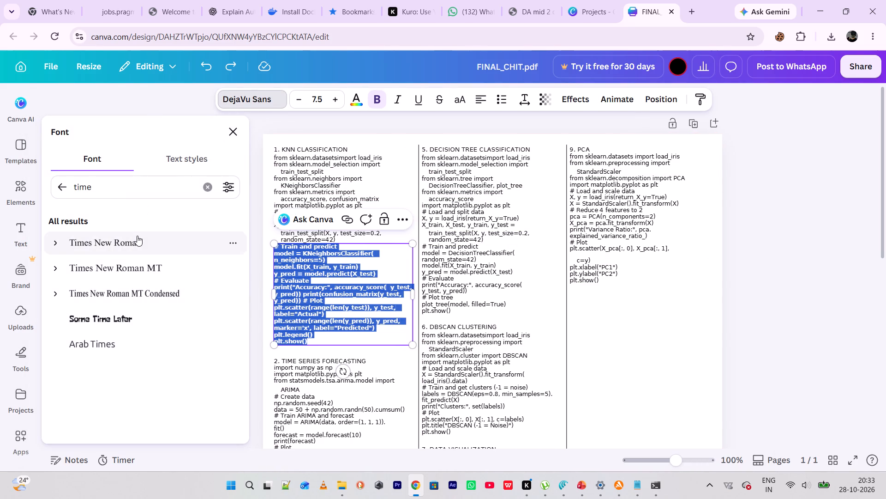
click(137, 236)
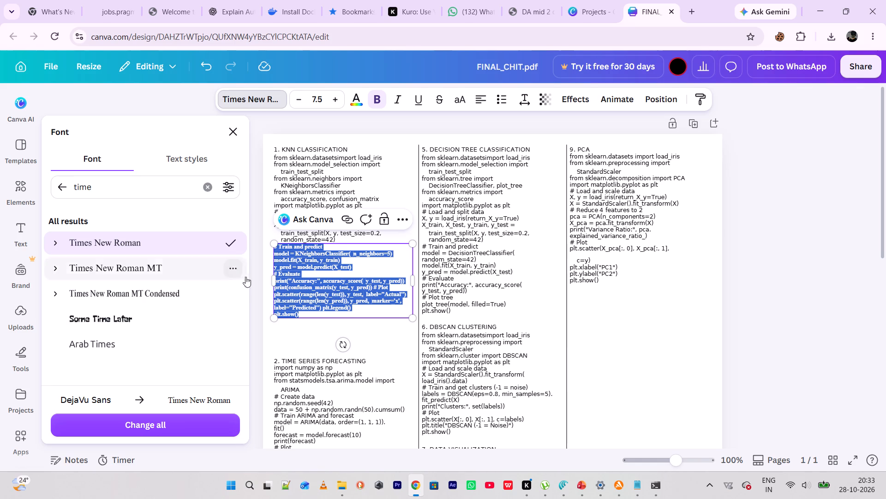
click(259, 284)
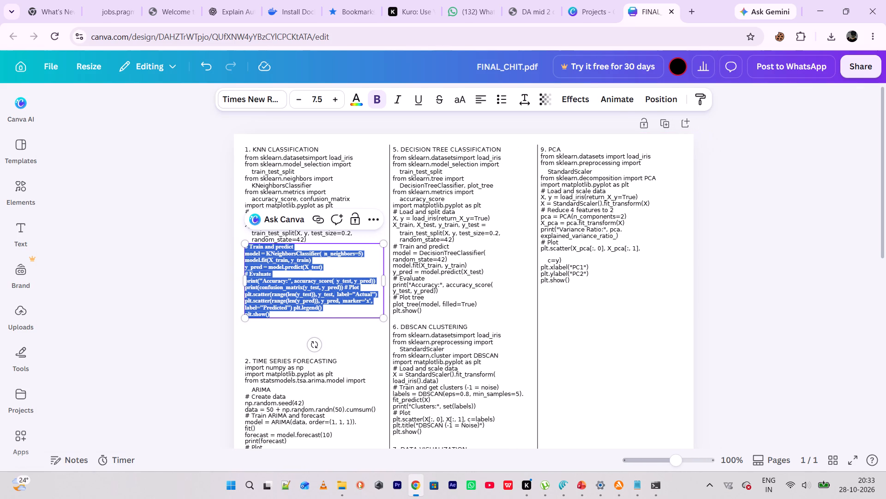
click(184, 315)
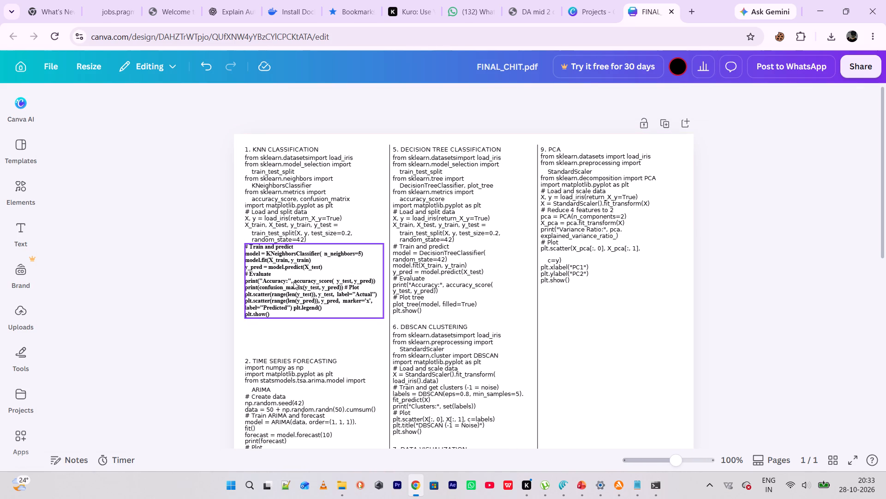
click(293, 281)
click(150, 307)
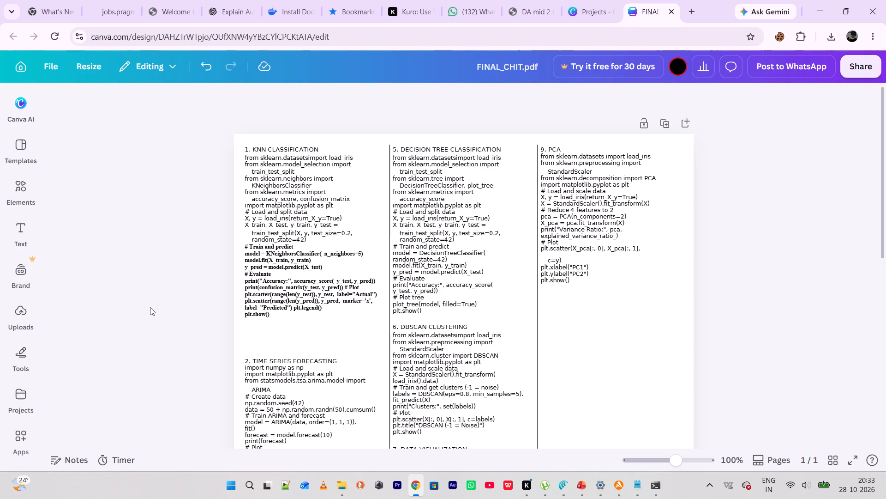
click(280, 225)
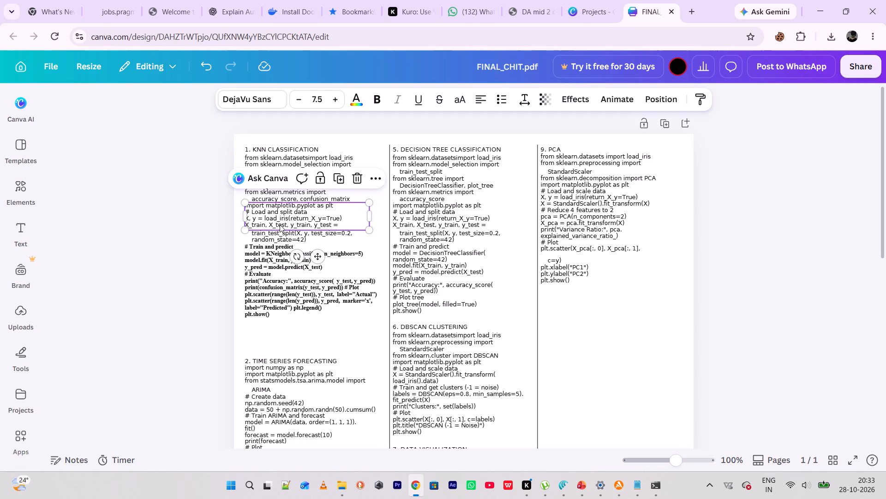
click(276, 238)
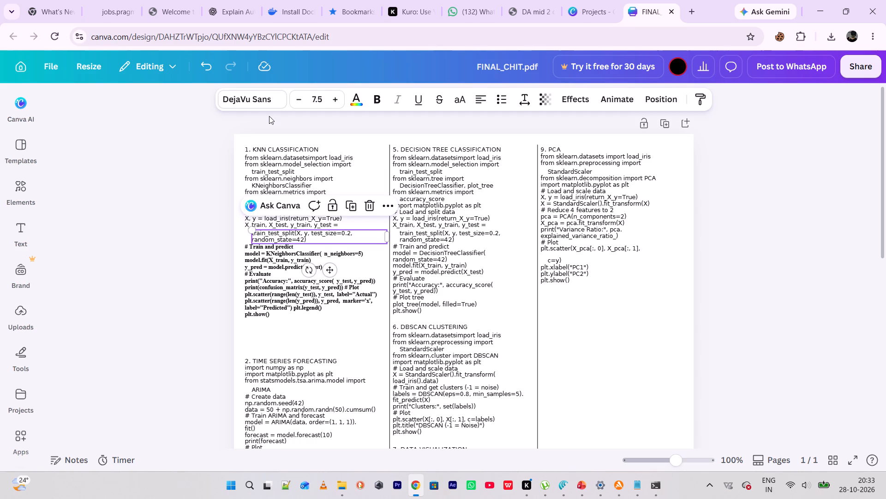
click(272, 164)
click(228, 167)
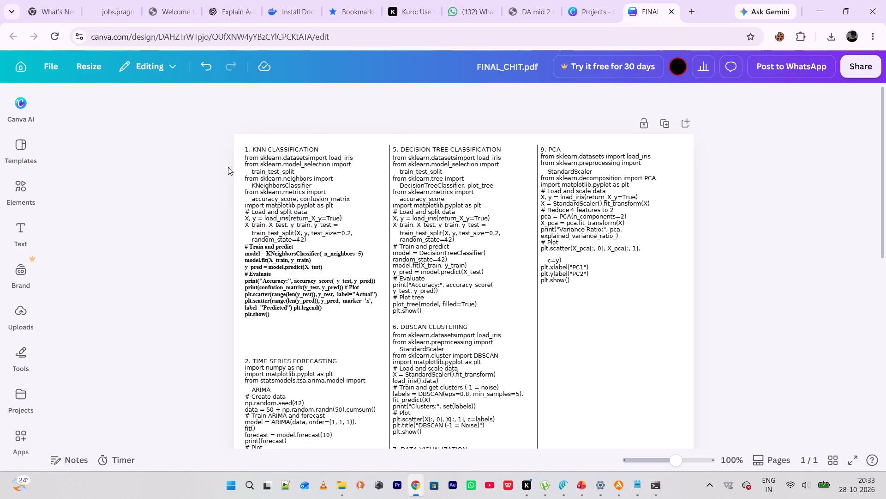
Group all the code text blocks under the KNN CLASSIFICATION heading, from the first import lines through plt.show().
drag(228, 167, 374, 323)
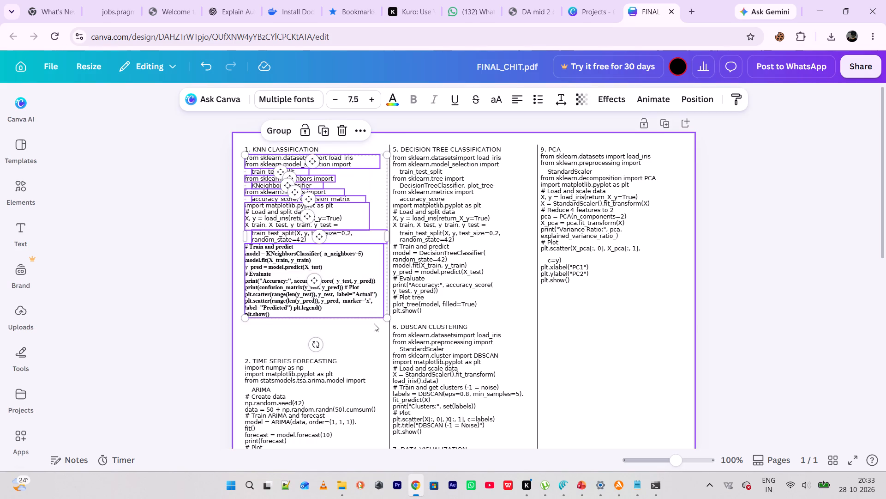
click(279, 134)
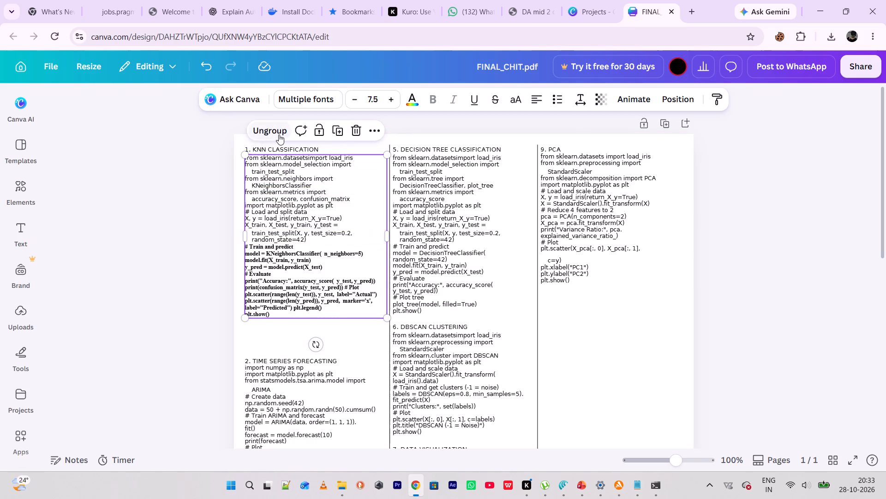
click(195, 228)
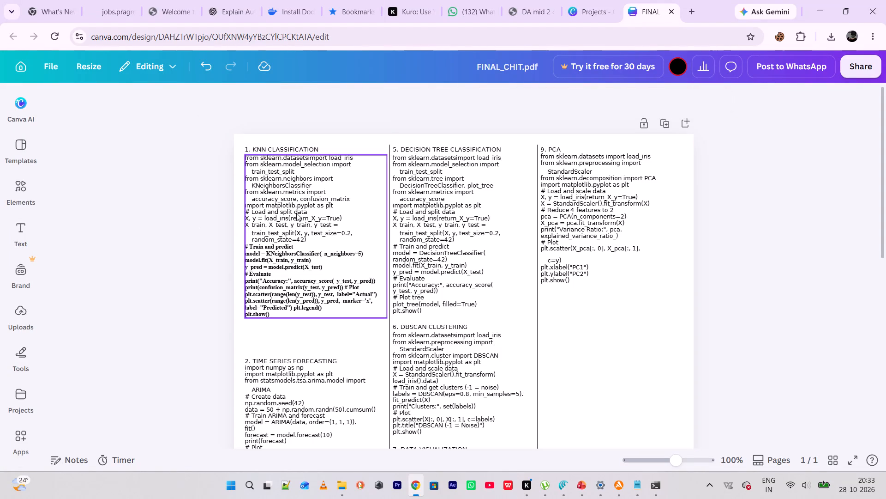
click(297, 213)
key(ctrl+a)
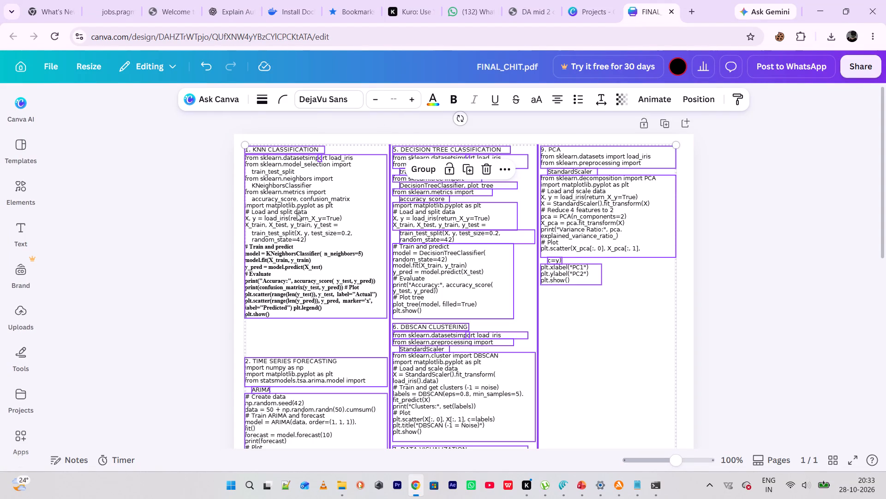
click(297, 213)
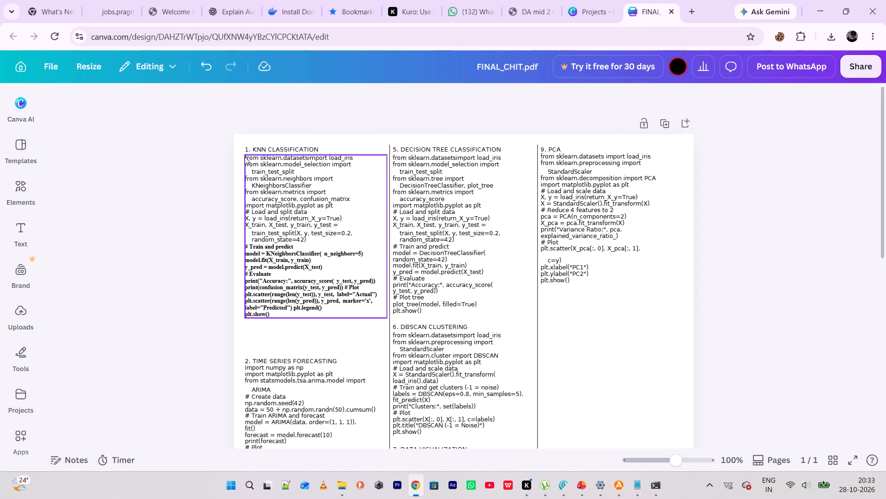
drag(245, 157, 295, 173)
Make the first two import lines (load_iris and sklearn.model_selection) in the KNN CLASSIFICATION group bold.
click(250, 157)
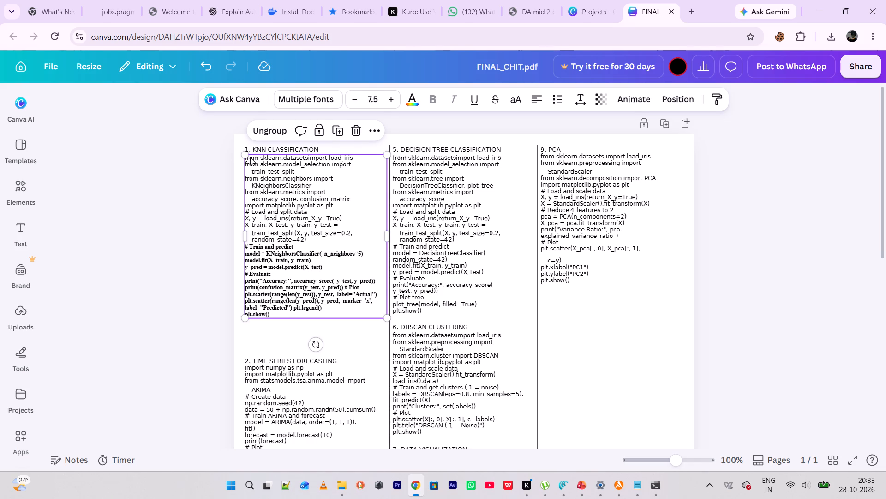
double_click(250, 157)
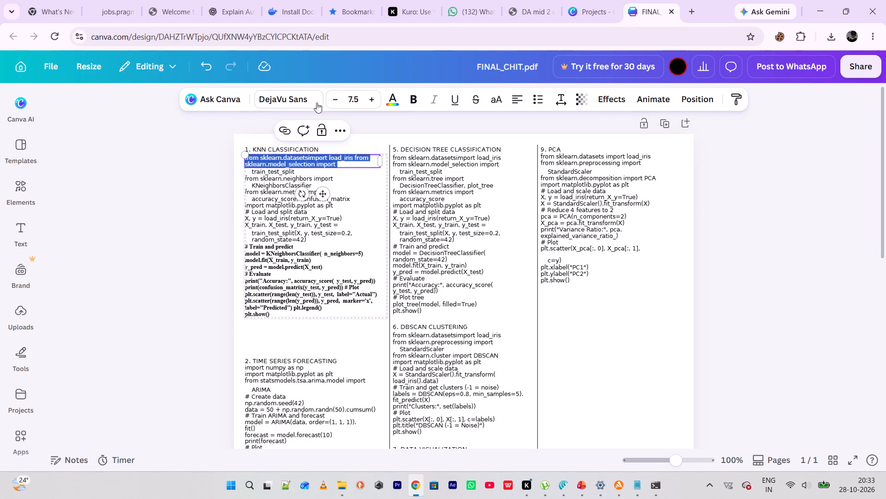
click(411, 97)
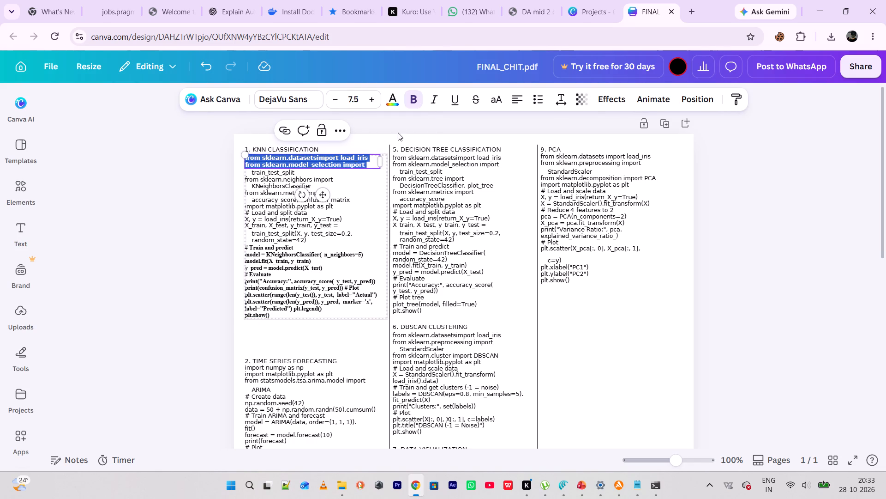
click(204, 226)
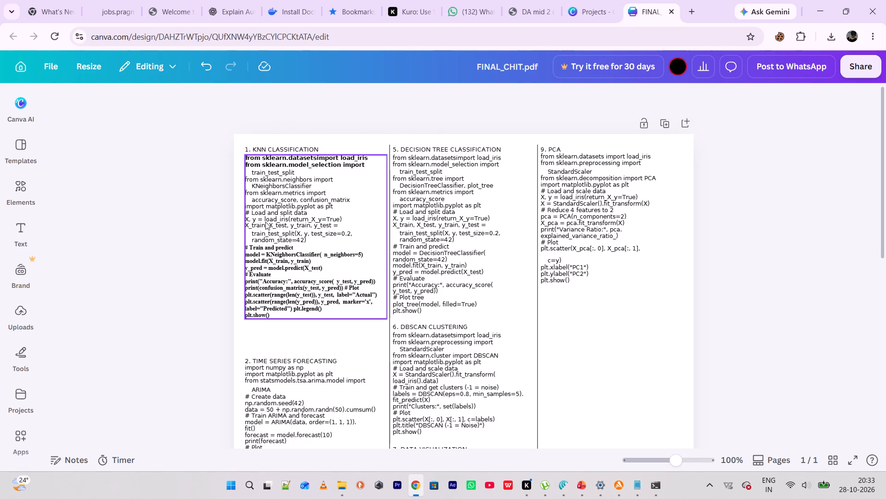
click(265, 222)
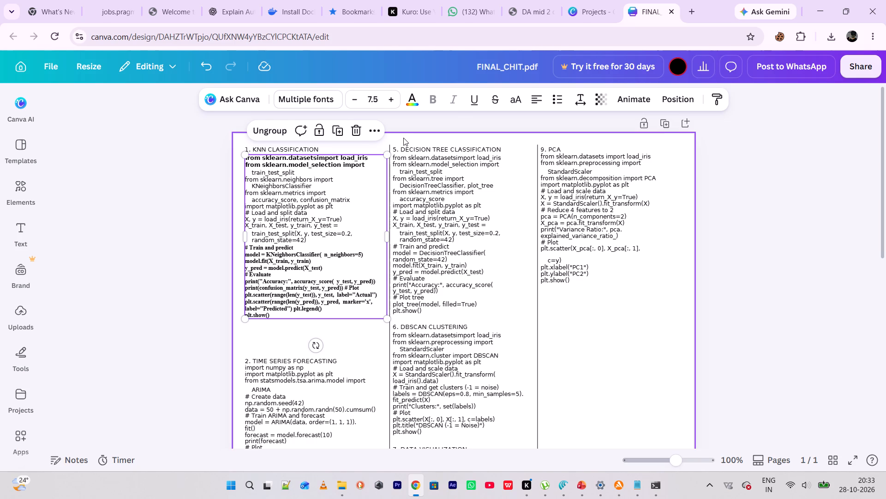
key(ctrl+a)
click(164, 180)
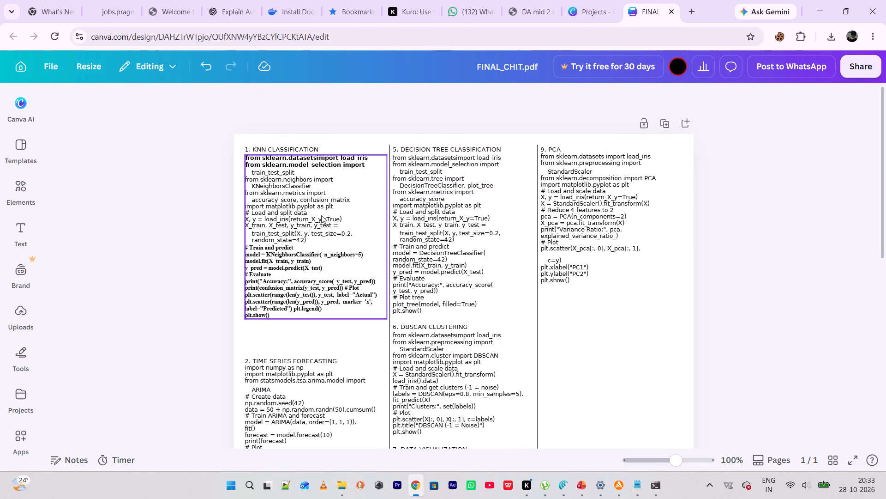
Make the KNN CLASSIFICATION block running from "import matplotlib.pyplot as plt" to "X_train, X_test, y_train, y_test =" bold.
double_click(321, 215)
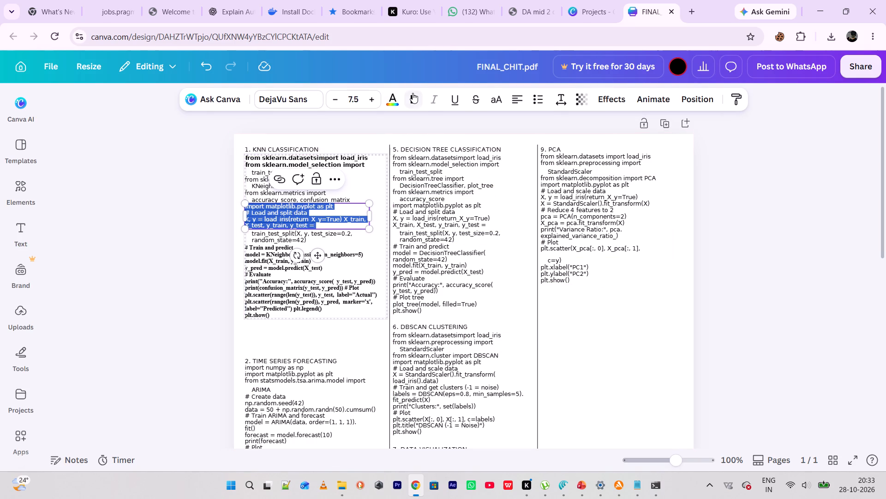
click(413, 94)
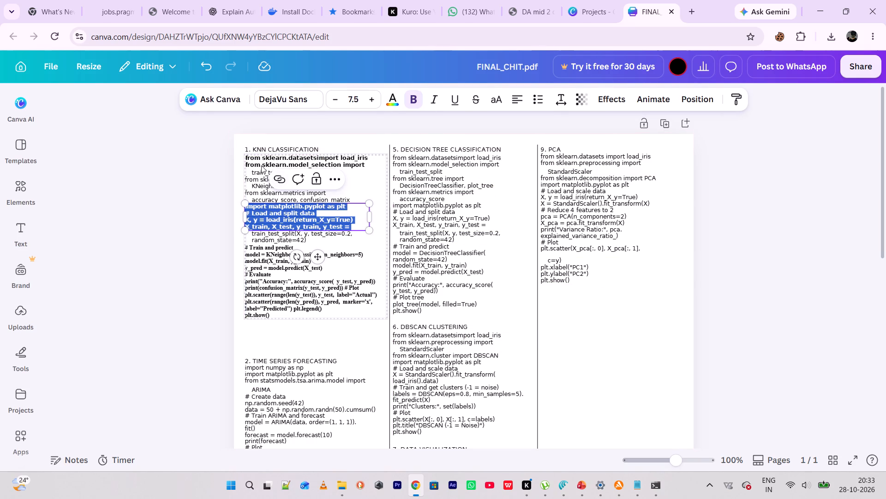
Apply Times New Roman to the first two import lines in the KNN CLASSIFICATION group and deselect them.
click(261, 164)
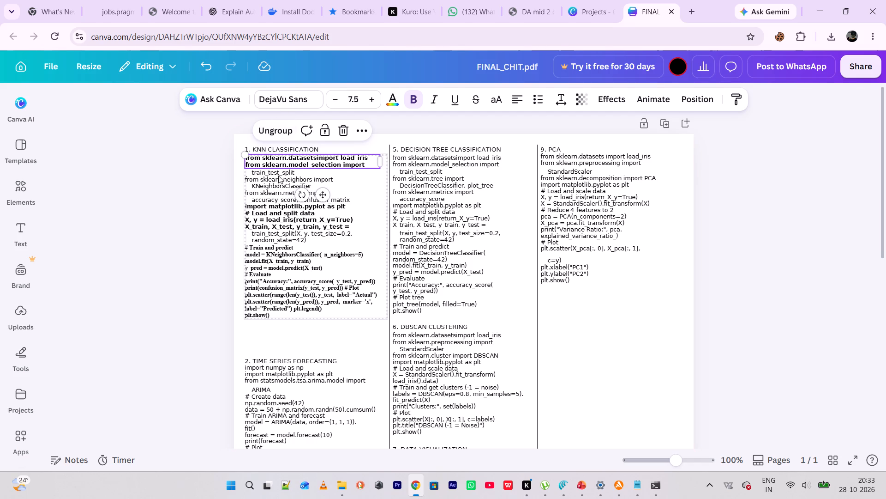
double_click(303, 159)
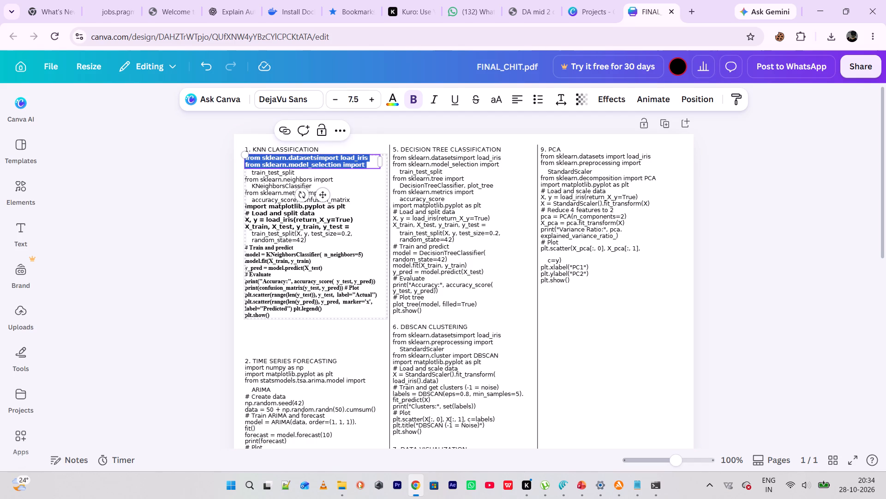
click(285, 103)
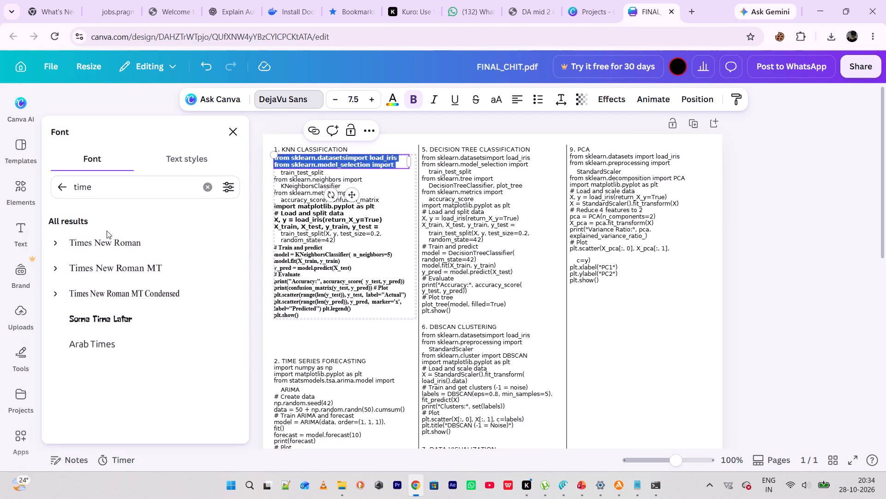
click(92, 247)
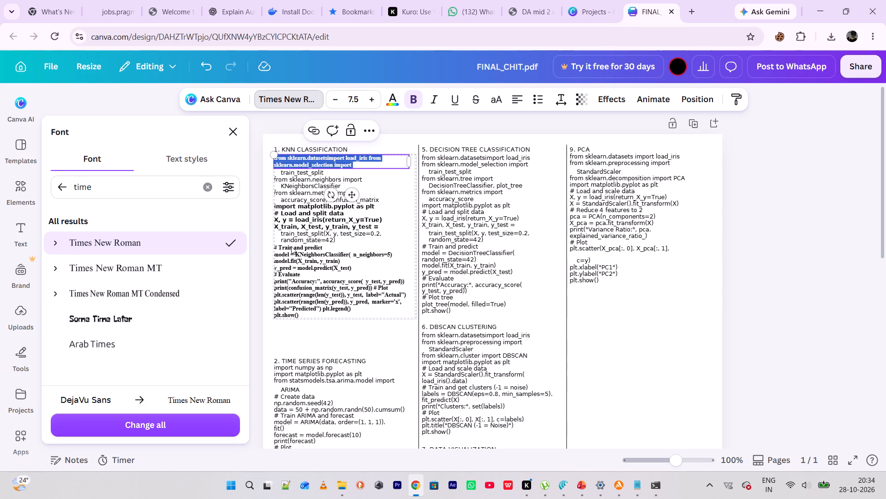
click(258, 156)
click(208, 180)
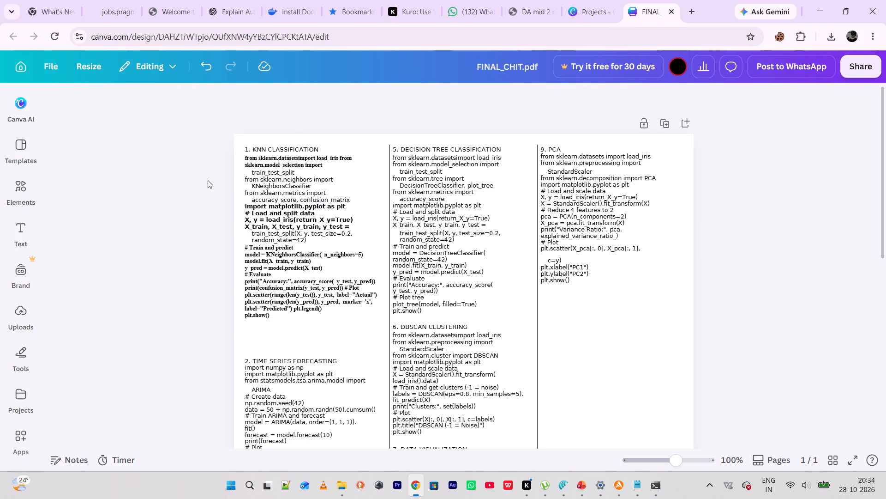
Undo the line reflow in the first KNN import block, keeping its Times New Roman font.
key(ctrl+z)
key(ctrl+z)
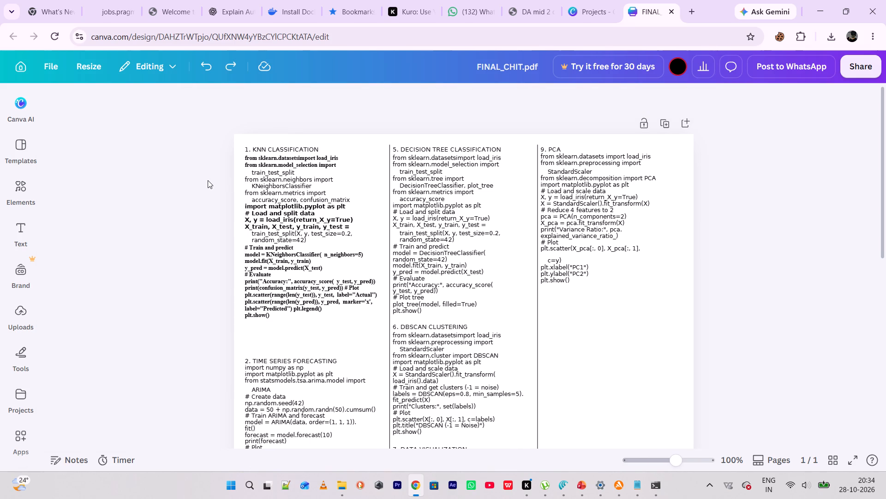
Make the train_test_split line below the first KNN import block bold.
click(299, 173)
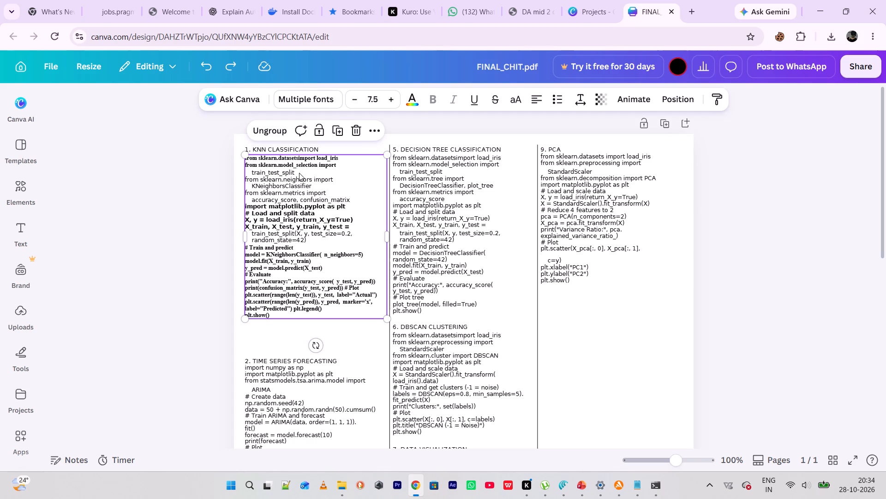
double_click(285, 179)
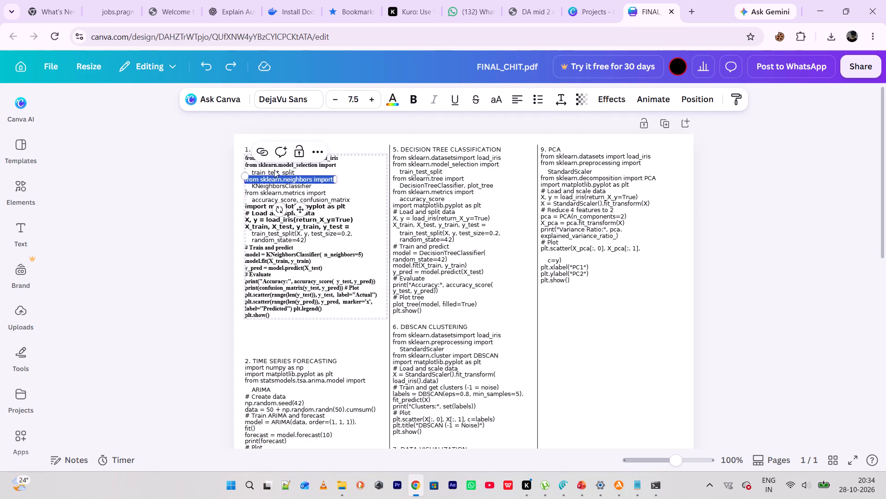
double_click(274, 170)
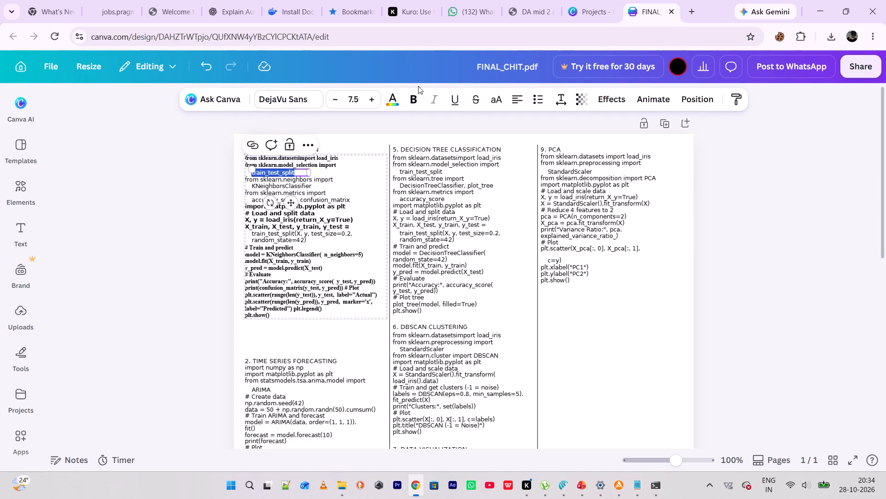
click(411, 99)
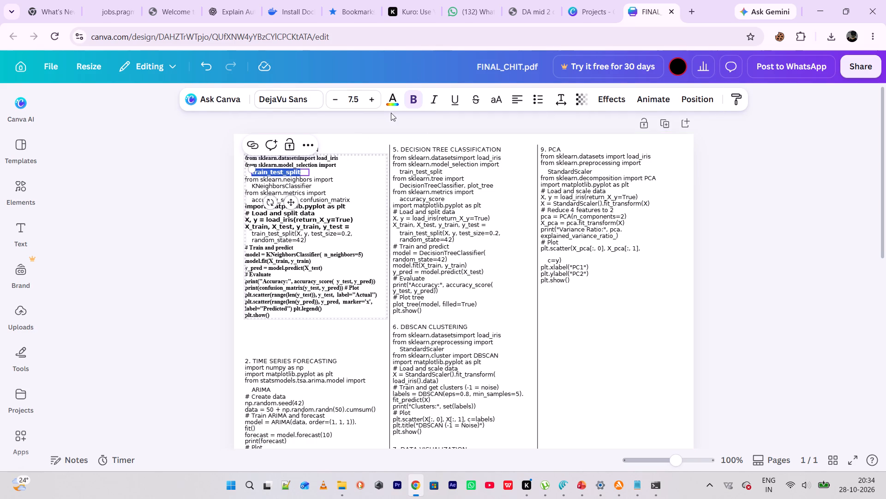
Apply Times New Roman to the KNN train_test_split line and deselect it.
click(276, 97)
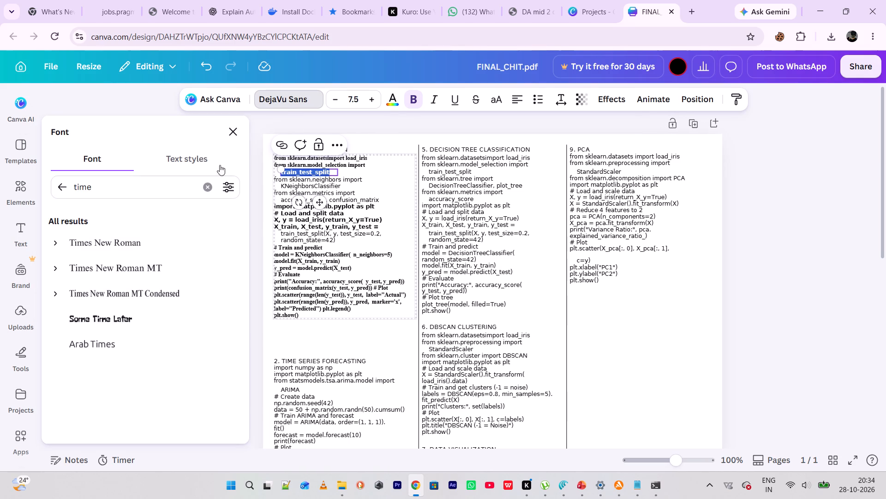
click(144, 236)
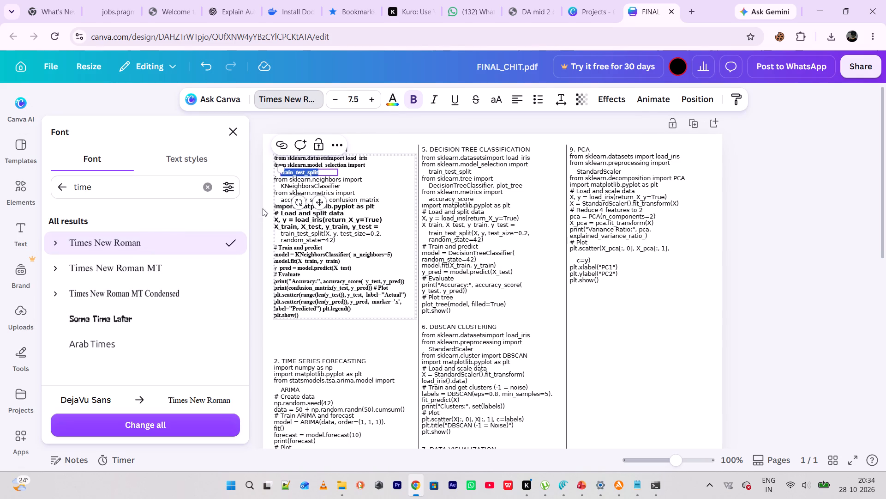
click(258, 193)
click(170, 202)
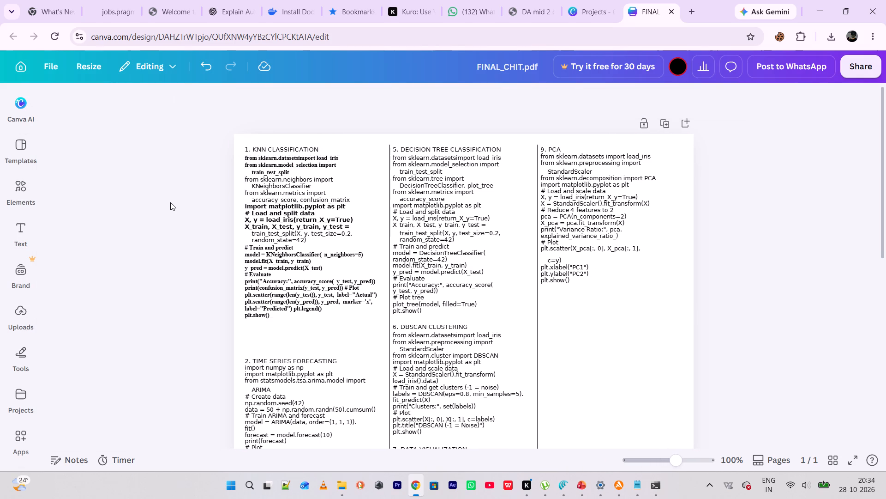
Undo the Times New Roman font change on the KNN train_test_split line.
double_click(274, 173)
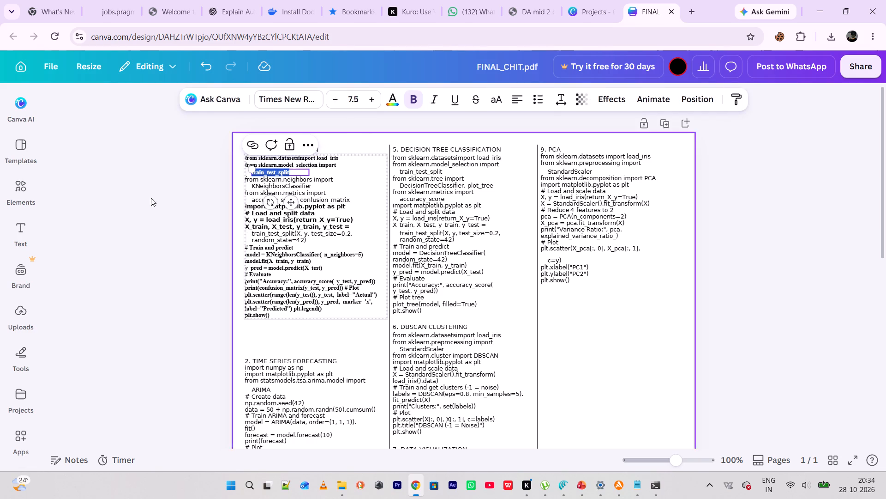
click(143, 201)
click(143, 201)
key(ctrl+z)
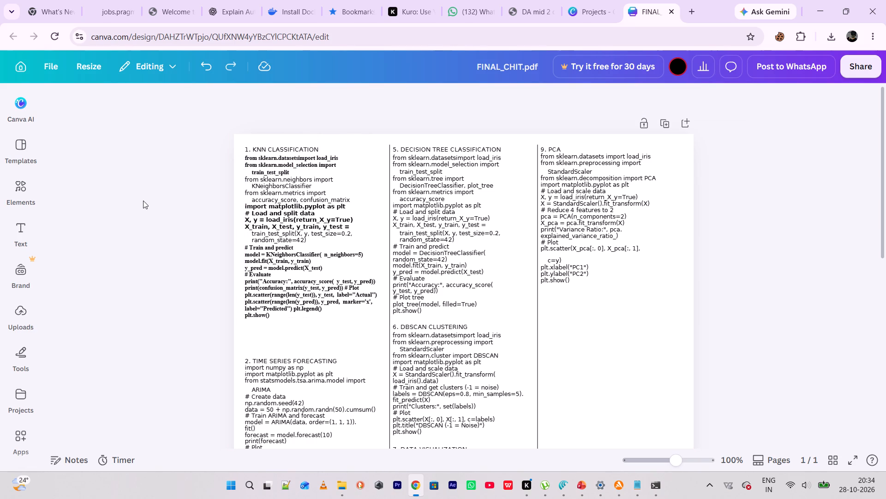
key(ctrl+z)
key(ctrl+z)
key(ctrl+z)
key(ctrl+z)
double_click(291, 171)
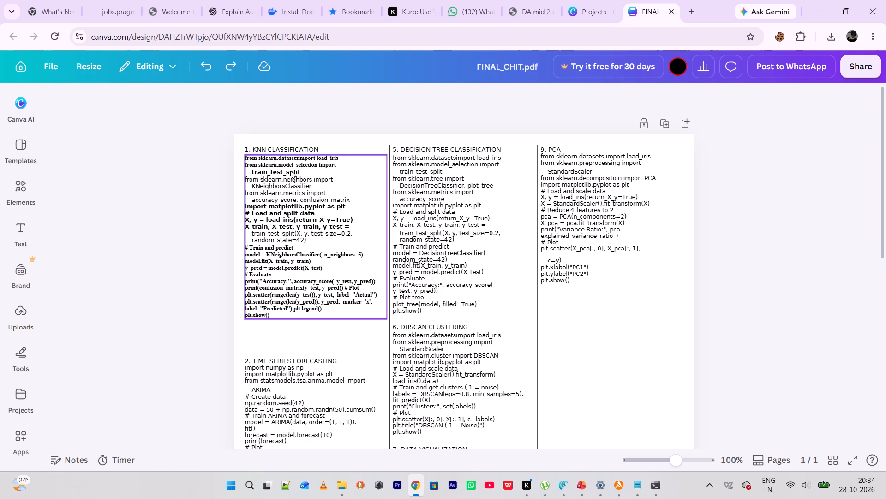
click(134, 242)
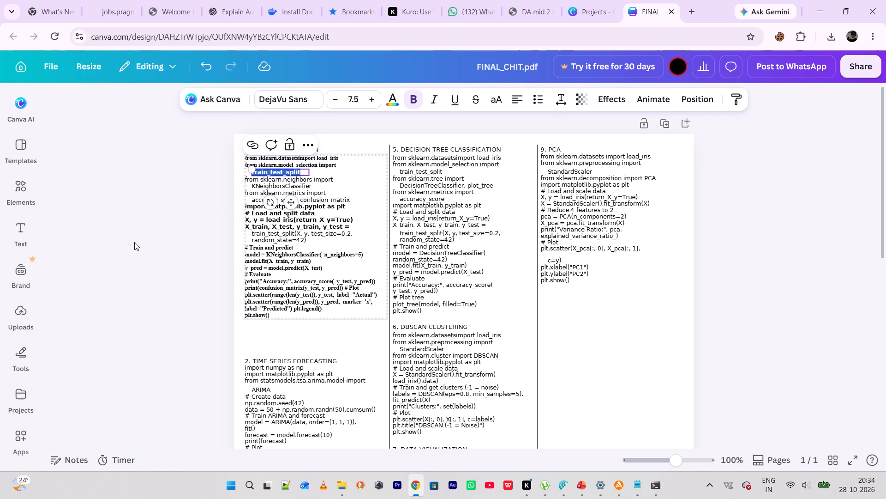
Undo the bold on the KNN train_test_split line and the Times New Roman font on the first KNN import block.
scroll(787, 314, down, 4)
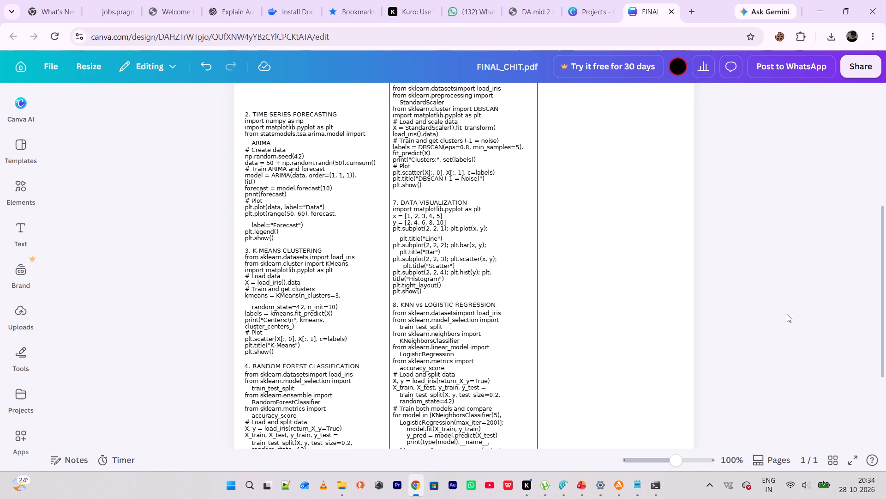
scroll(787, 314, down, 2)
scroll(787, 314, up, 4)
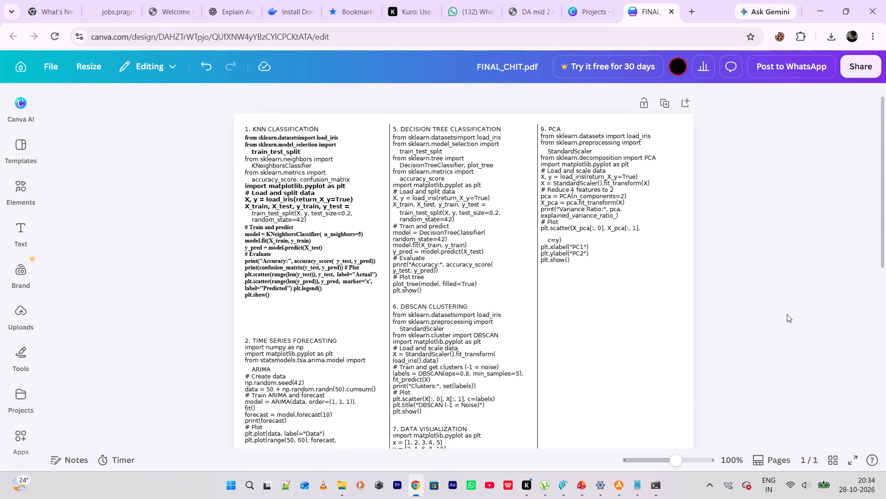
key(ctrl+z)
key(ctrl+z)
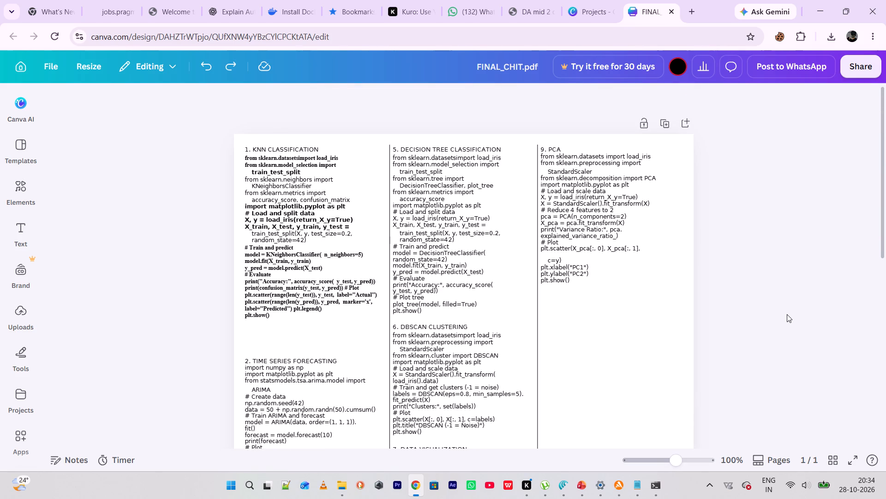
key(ctrl+z)
key(ctrl+z)
key(ctrl+z)
key(ctrl+z)
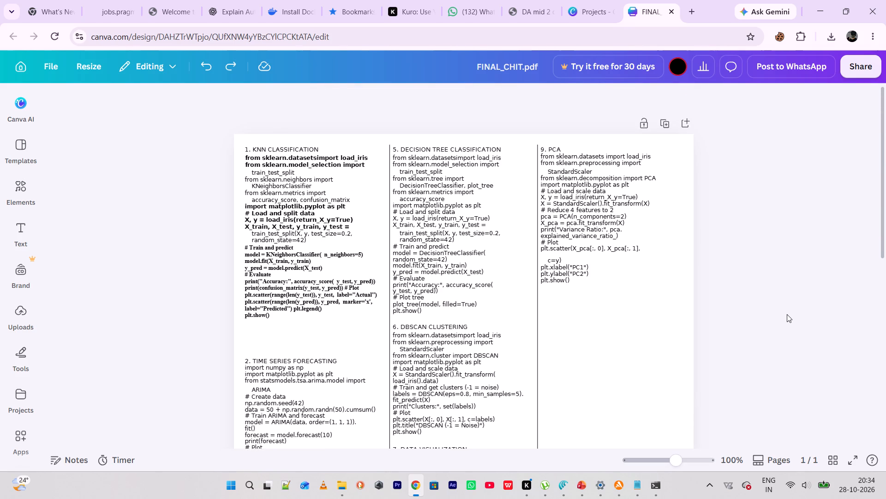
Undo the bold on the KNN matplotlib import and load-and-split lines, and on the first KNN import block.
key(ctrl+z)
key(ctrl+z)
key(ctrl+z)
key(ctrl+z)
key(ctrl+z)
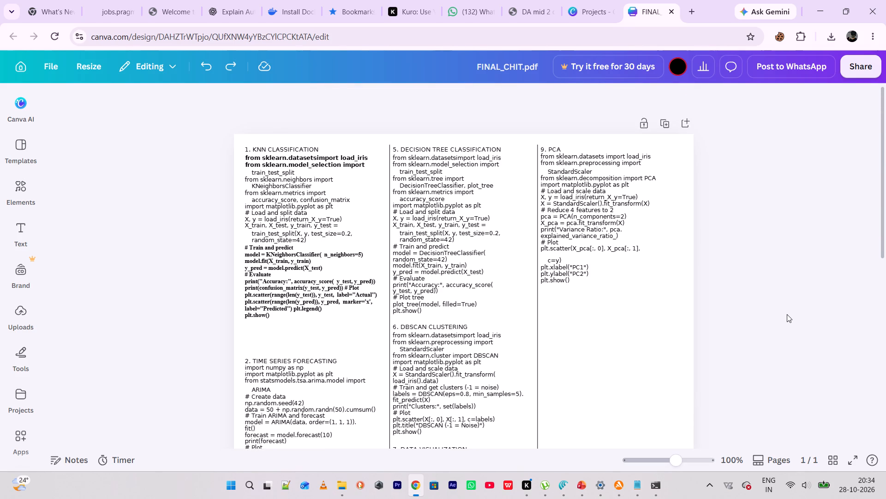
key(ctrl+z)
key(ctrl+z)
key(ctrl+z)
key(ctrl+z)
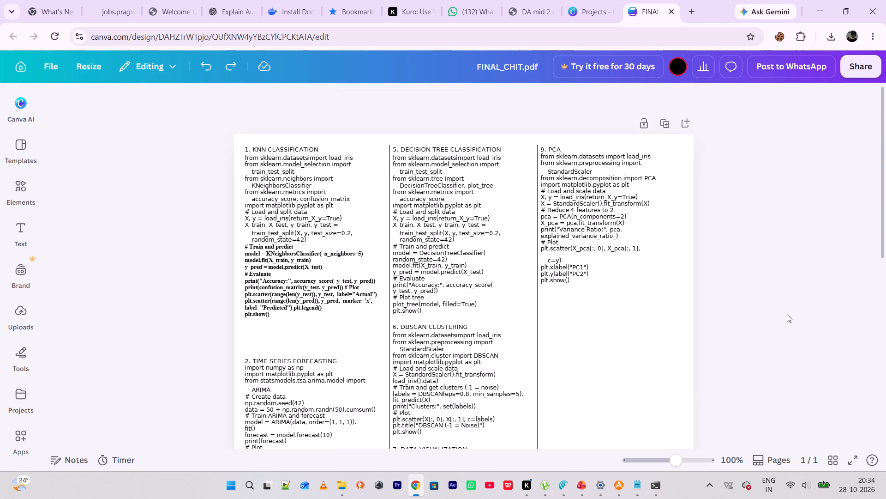
Undo the Times New Roman font and related line reflow on the KNN "Train and predict" block, keeping it bold.
key(ctrl+z)
key(ctrl+z)
key(ctrl+z)
key(ctrl+z)
key(ctrl+z)
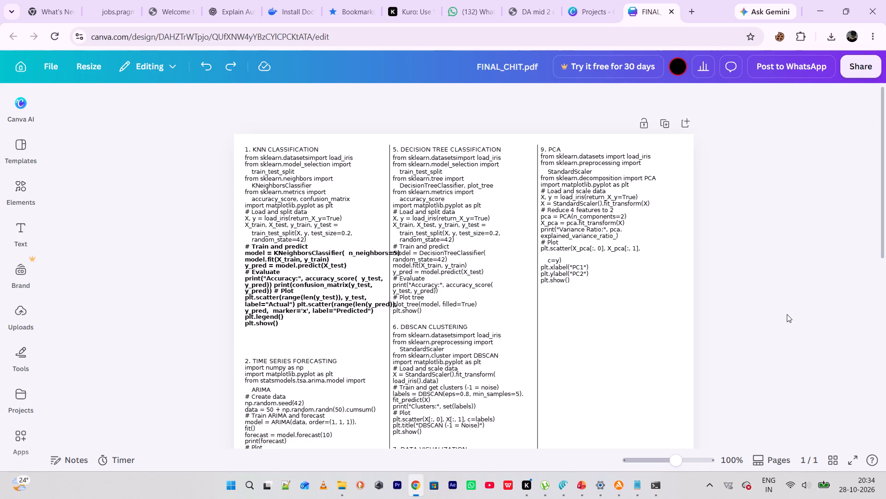
Undo the bold on the KNN "Train and predict" block, as well as the earlier line-break changes in it.
key(ctrl+z)
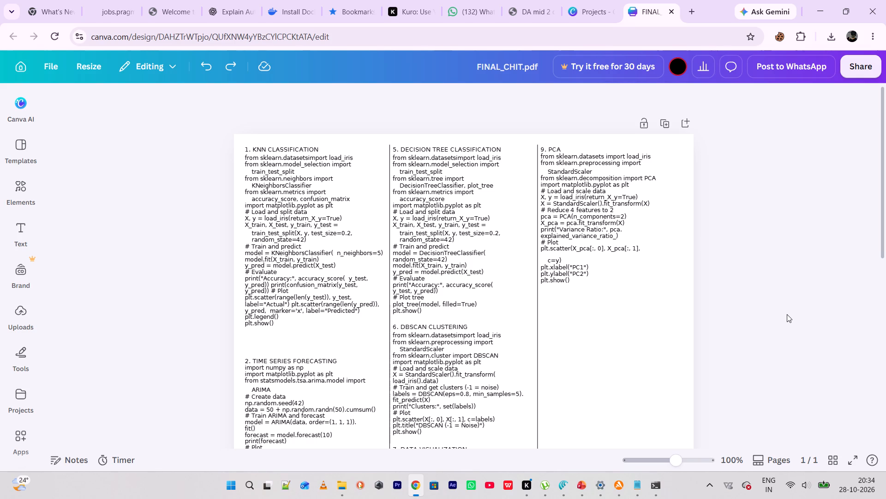
key(ctrl+z)
key(ctrl+z)
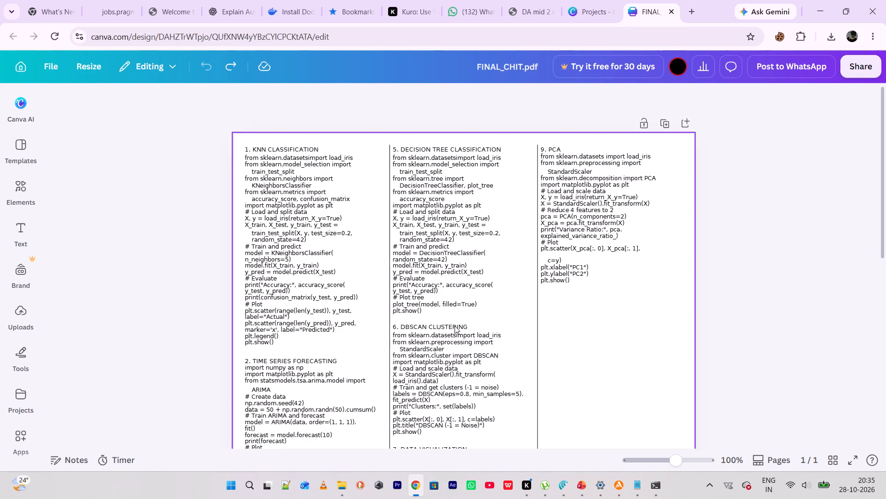
Open the KNN "Train and predict" block for text editing at the model.fit line and leave it without entering text.
click(268, 263)
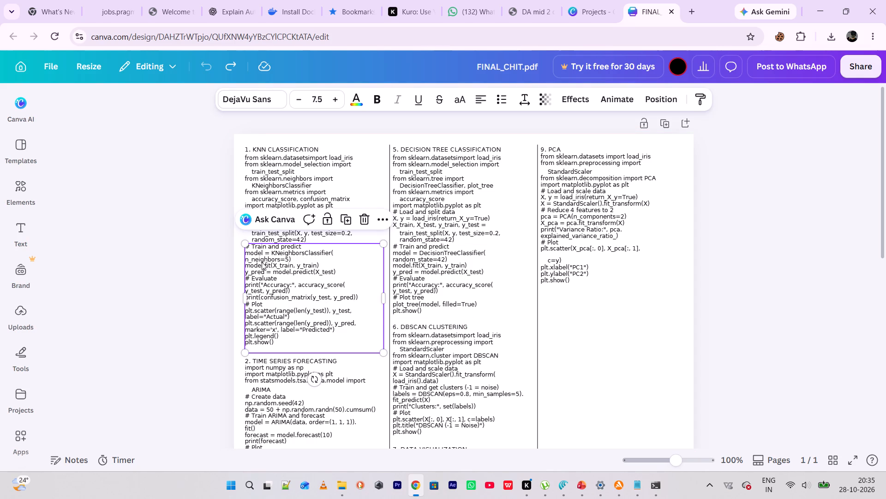
click(261, 260)
click(261, 260)
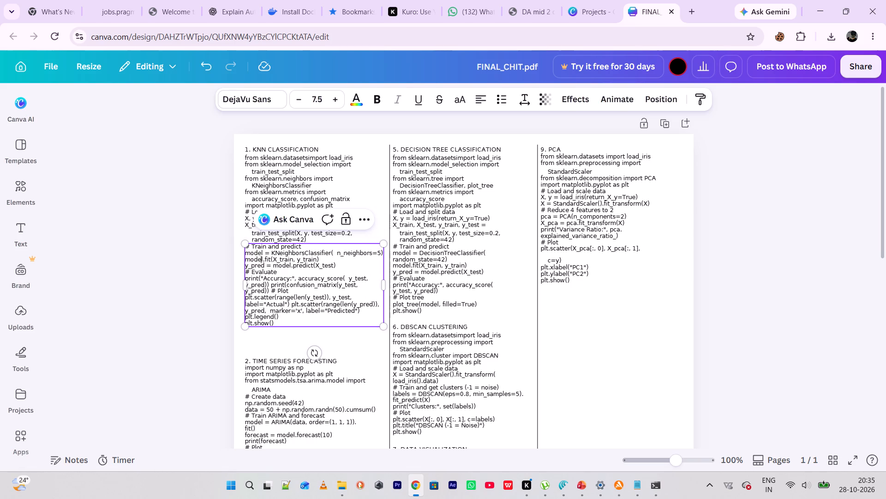
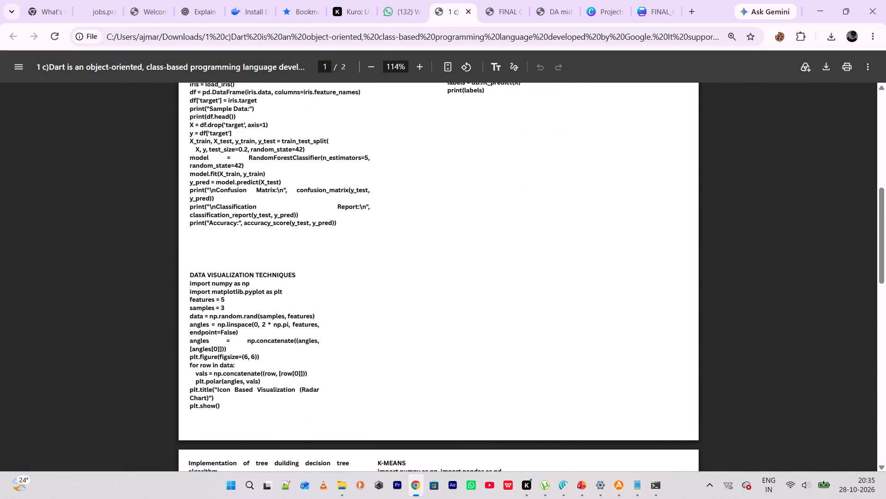
Review the first page of the Dart-titled PDF in Chrome back up to its KNN and TIME SERIES code.
scroll(263, 240, up, 6)
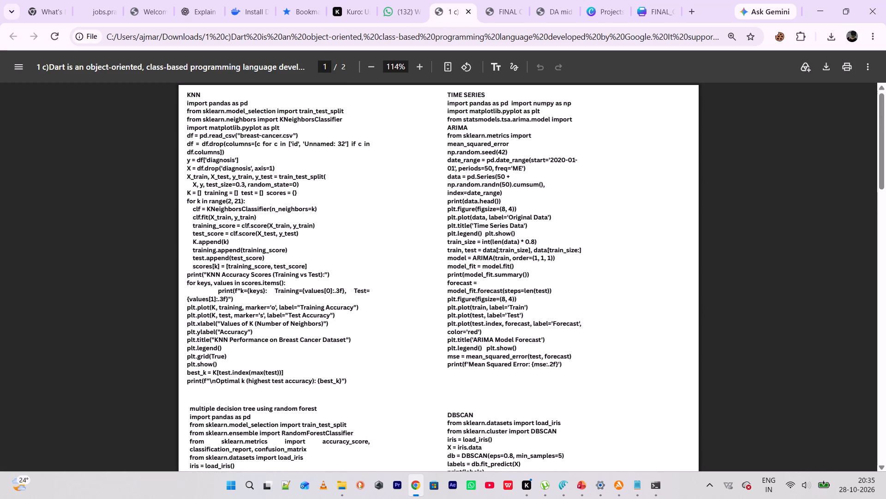
scroll(405, 246, up, 1)
Compare the layout and code sections of the FINAL_CHIT PDF with the two-page notes PDF whose title begins "1 c)Dart".
click(497, 13)
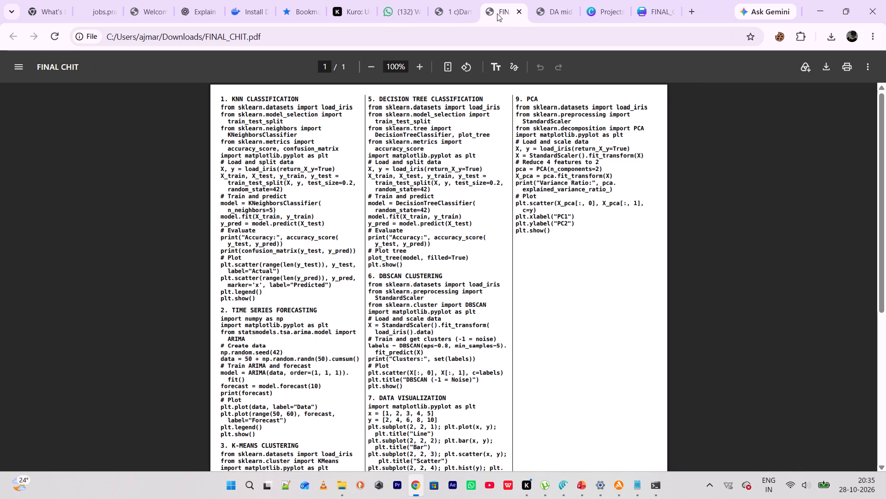
scroll(251, 205, down, 1)
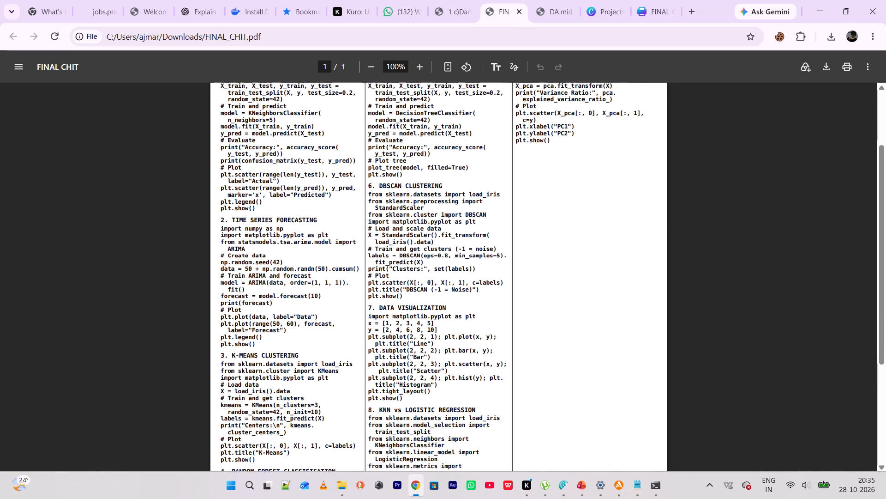
scroll(251, 205, down, 1)
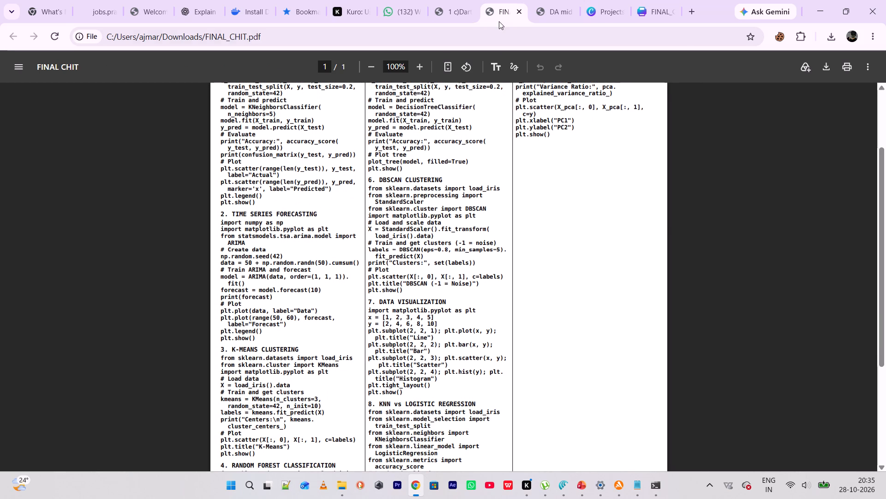
click(449, 6)
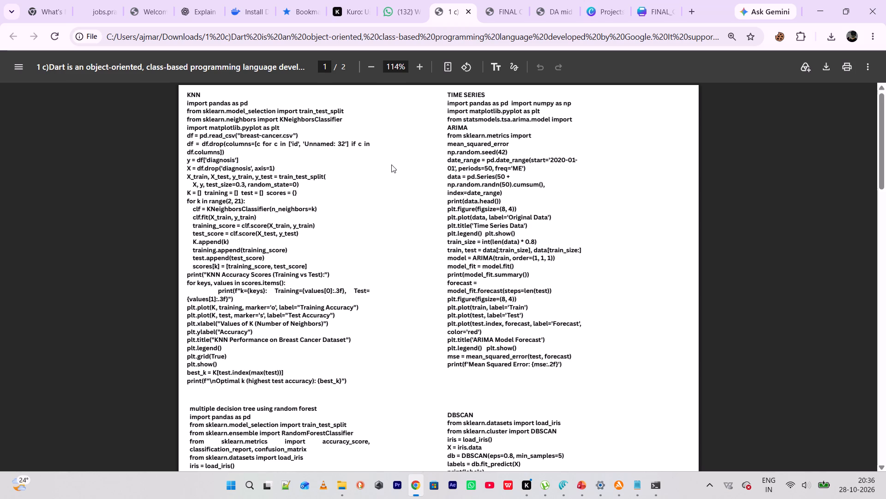
click(486, 4)
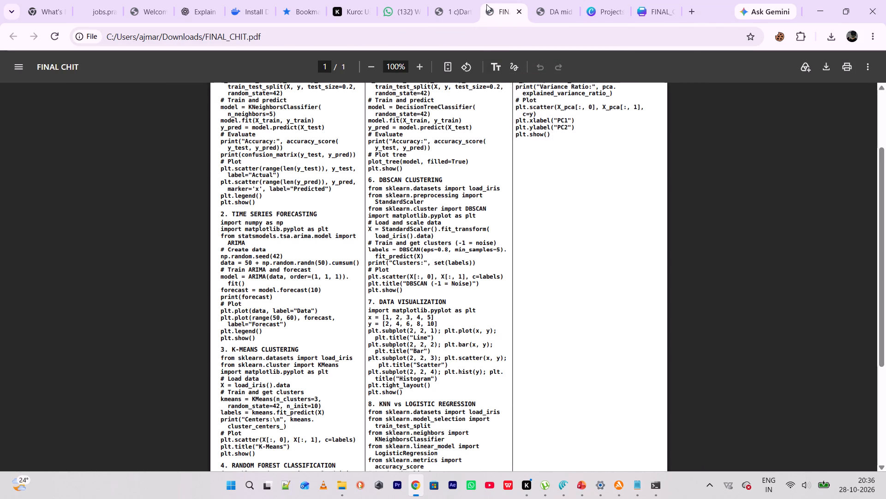
click(448, 6)
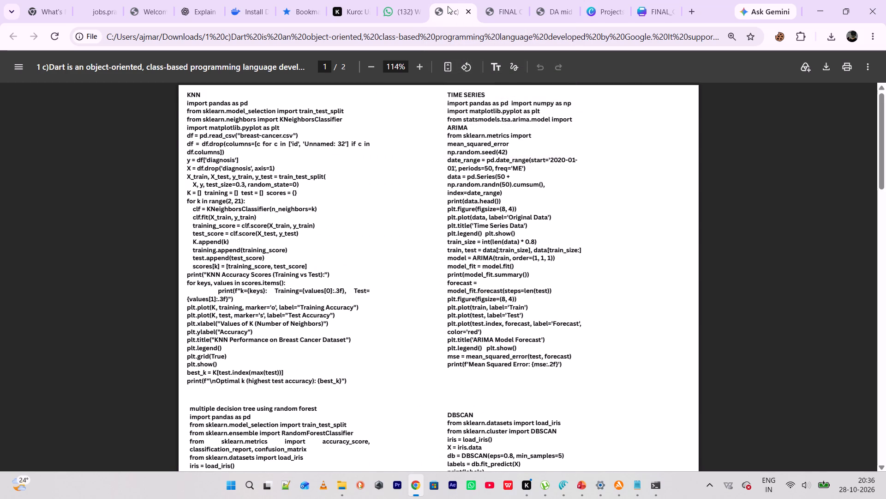
click(502, 4)
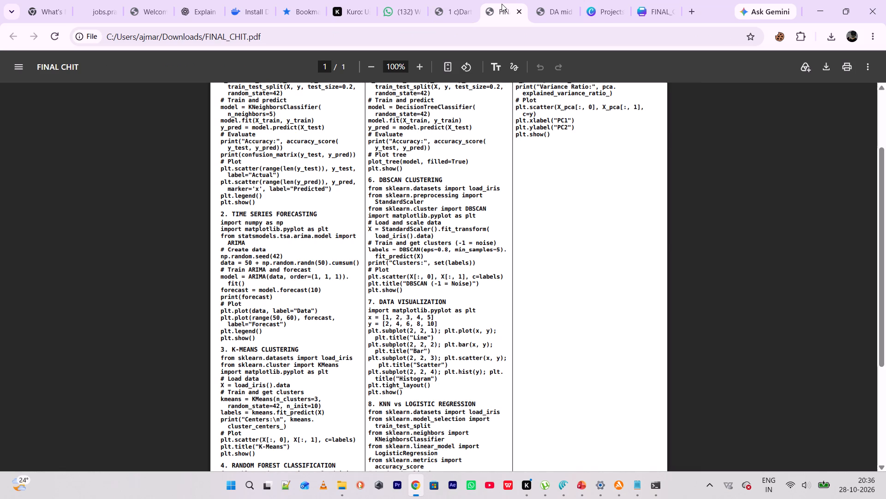
Read through both pages of the "1 c)Dart" notes PDF, examining its code sections from KNN to KNN VS Logistic.
click(451, 9)
scroll(497, 182, down, 2)
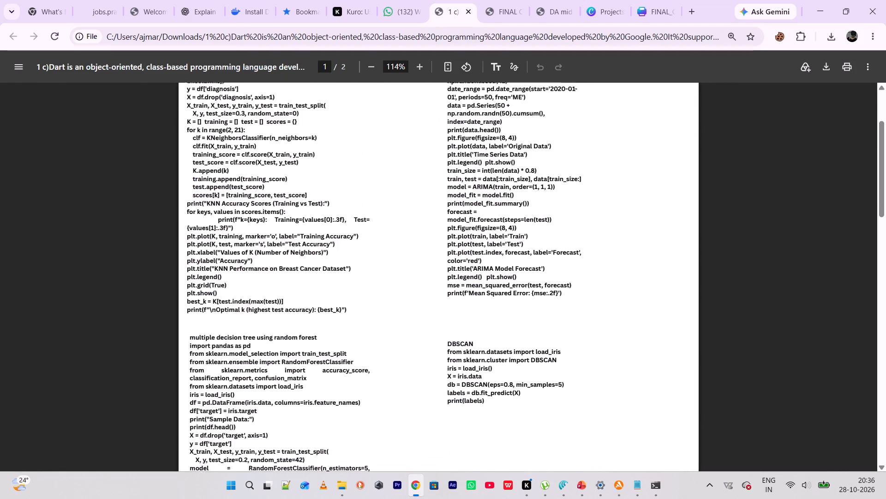
scroll(516, 321, down, 7)
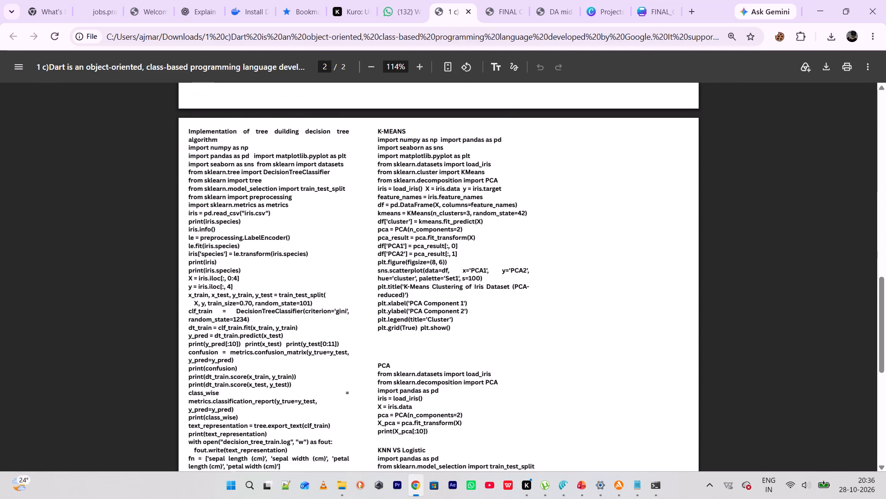
scroll(516, 321, down, 3)
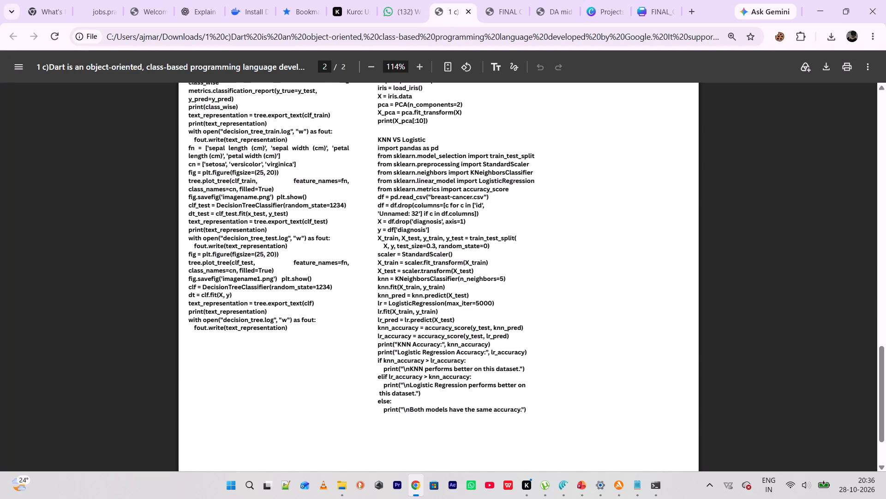
scroll(516, 321, up, 4)
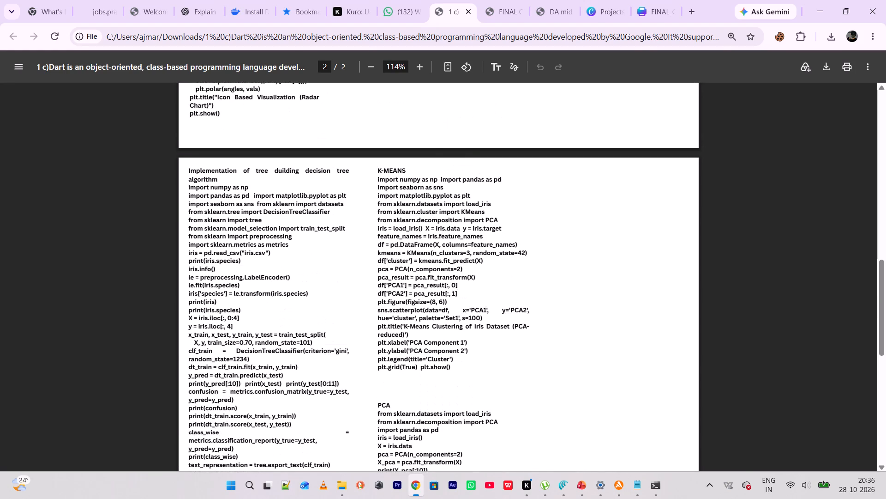
scroll(516, 321, down, 1)
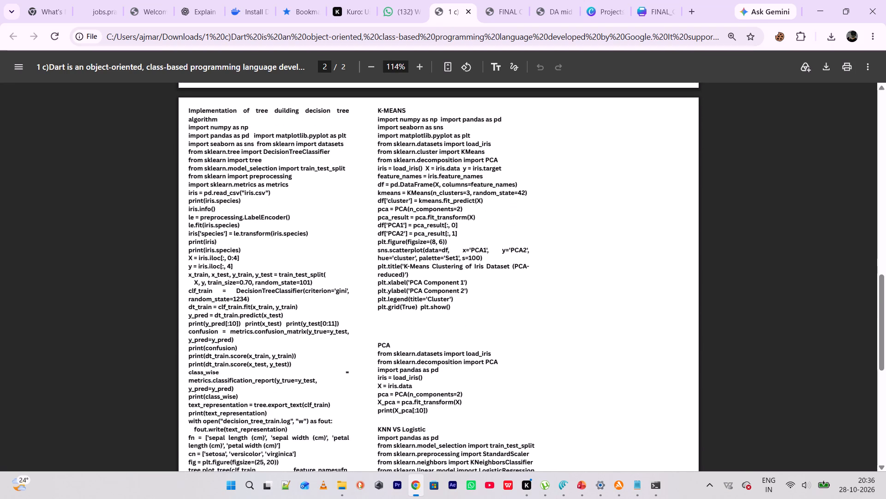
scroll(516, 321, down, 3)
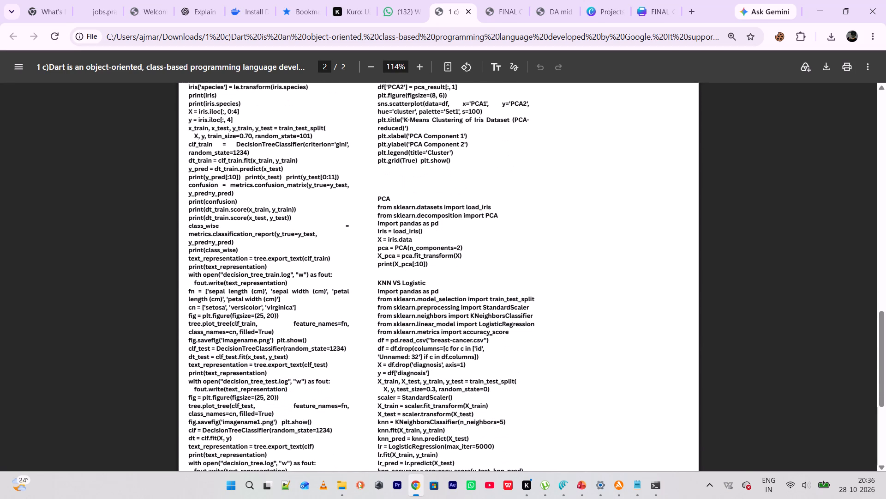
scroll(516, 321, down, 2)
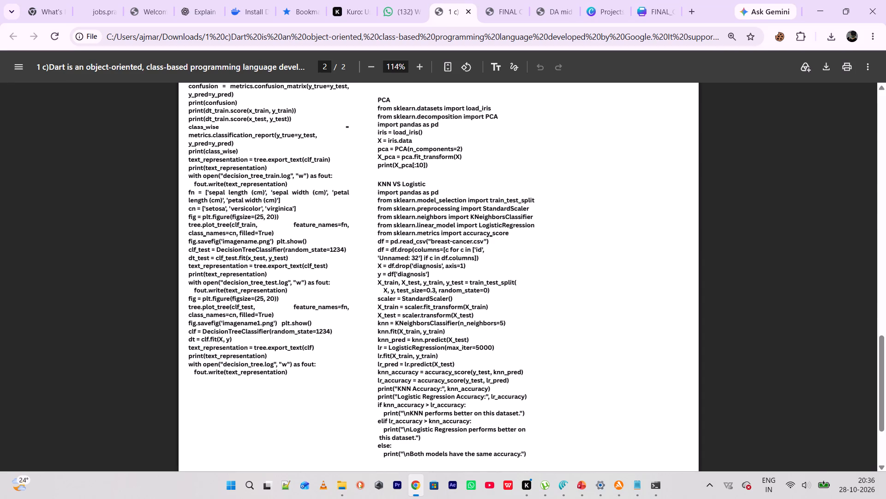
scroll(516, 321, down, 1)
scroll(516, 321, up, 4)
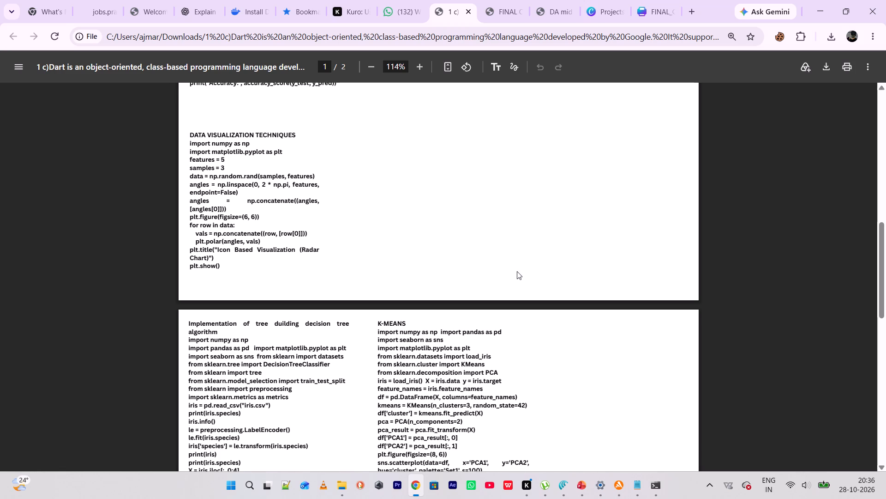
Review the single-page FINAL_CHIT PDF, examining its three-column layout and code sections from KNN Classification to PCA.
click(483, 5)
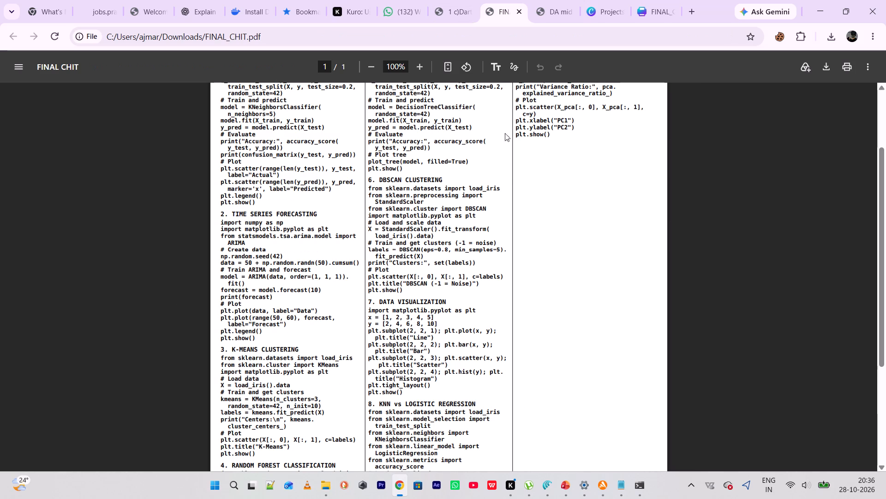
scroll(506, 175, down, 1)
scroll(509, 266, down, 1)
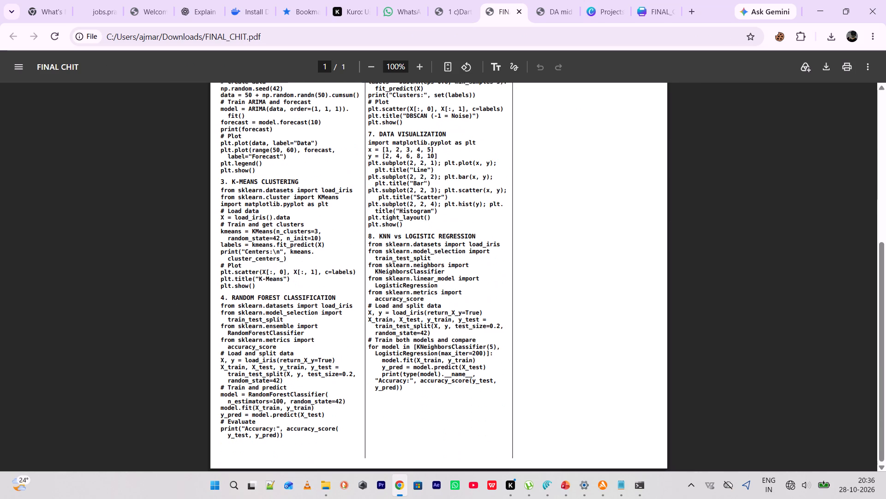
scroll(509, 266, up, 6)
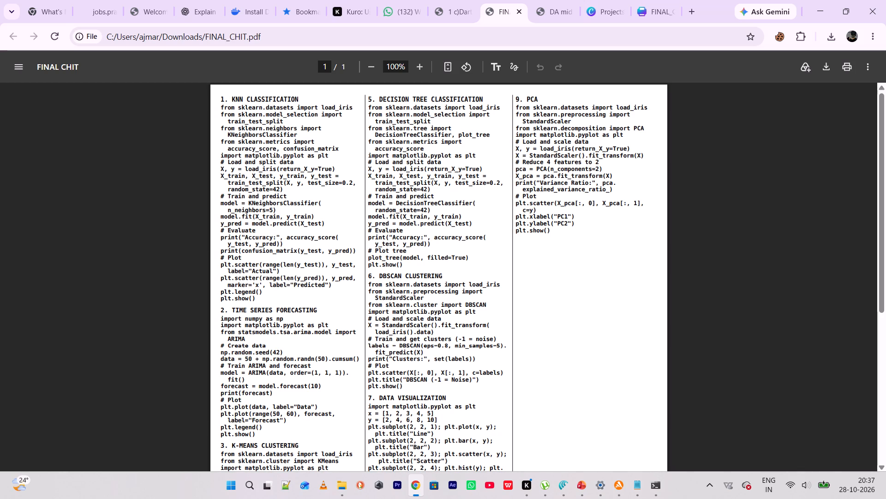
scroll(509, 266, down, 3)
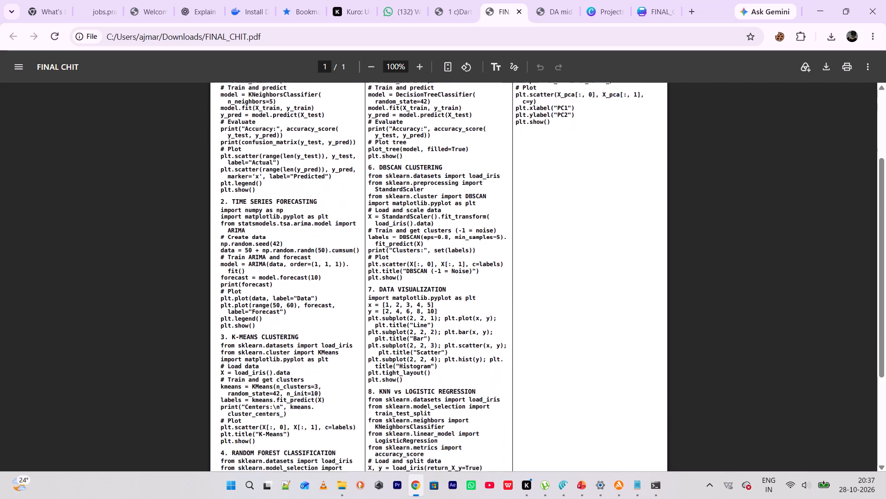
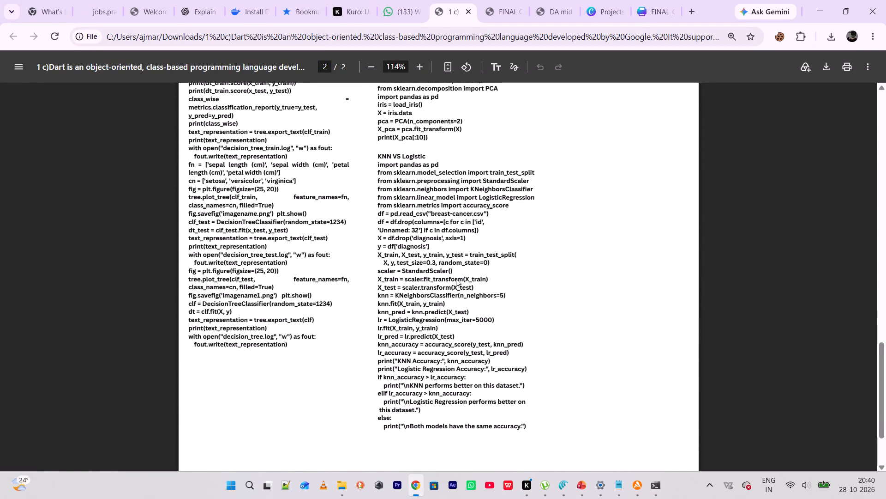
Review both pages of the "1 c)Dart" notes PDF again, examining how its code sections from KNN to KNN VS Logistic are laid out.
scroll(456, 279, up, 8)
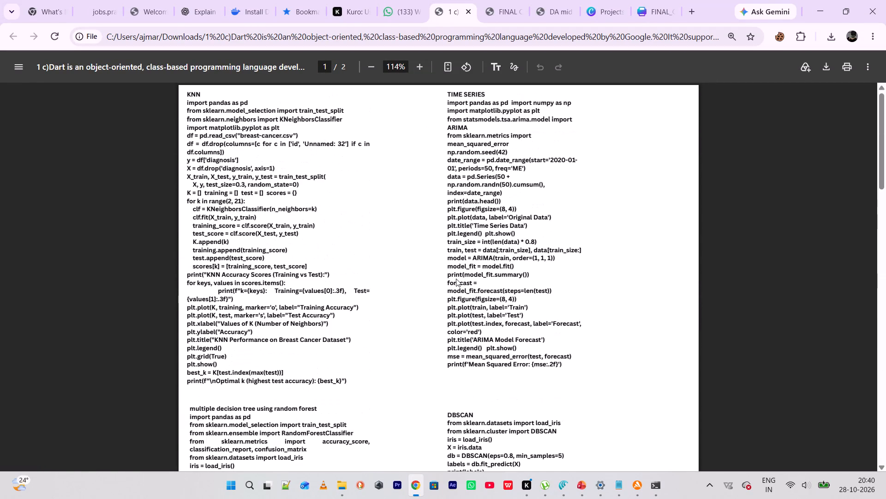
scroll(456, 279, up, 1)
scroll(456, 279, down, 1)
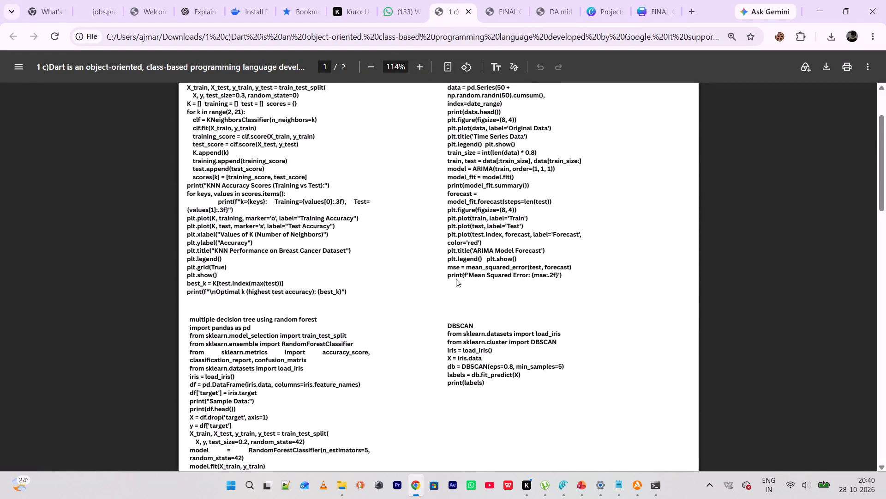
scroll(456, 279, down, 2)
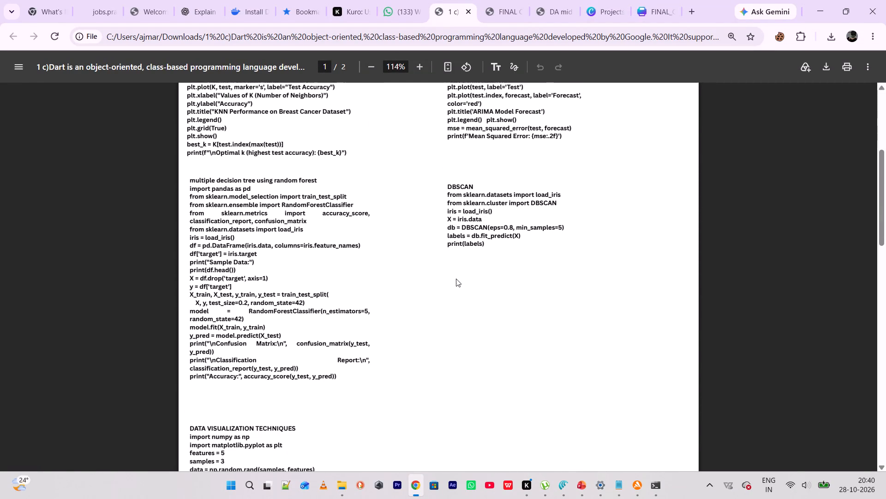
scroll(456, 279, down, 4)
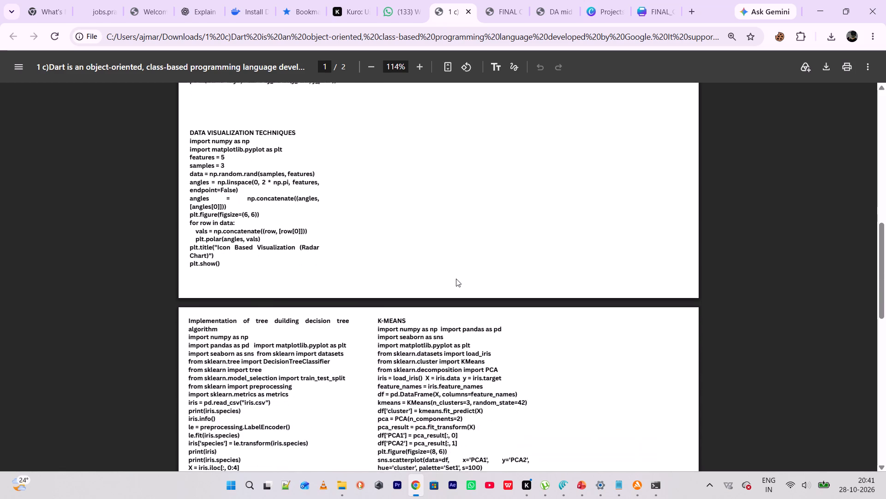
scroll(456, 279, down, 4)
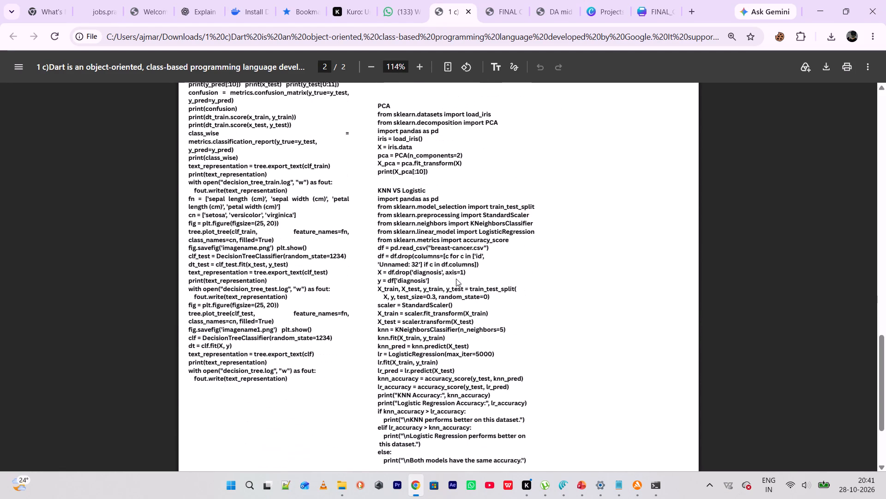
scroll(456, 279, down, 1)
scroll(456, 279, up, 5)
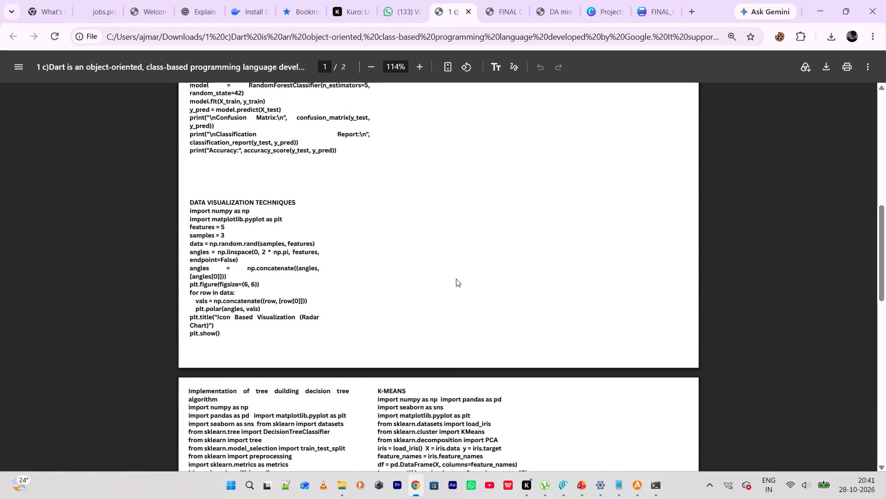
scroll(456, 279, down, 4)
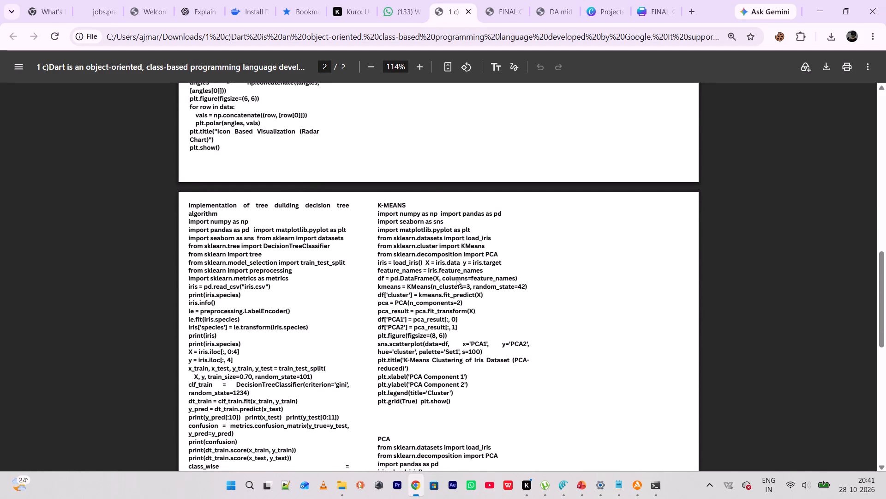
scroll(456, 279, down, 3)
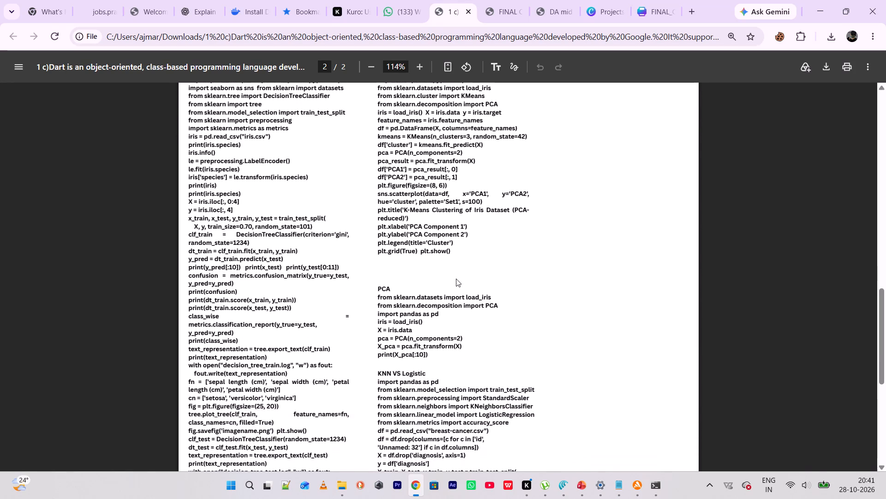
Review the PCA and KNN VS Logistic code on page 2 of the notes PDF, then recheck the page 1 sections.
scroll(456, 279, down, 1)
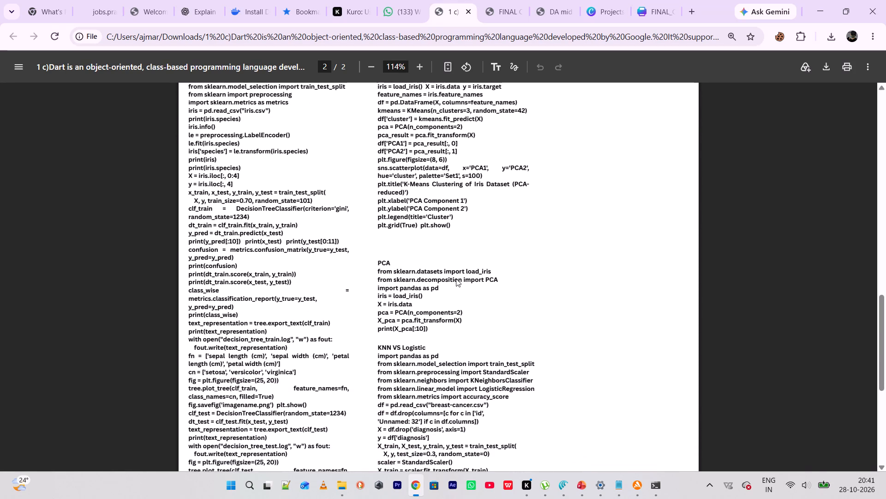
scroll(456, 279, down, 2)
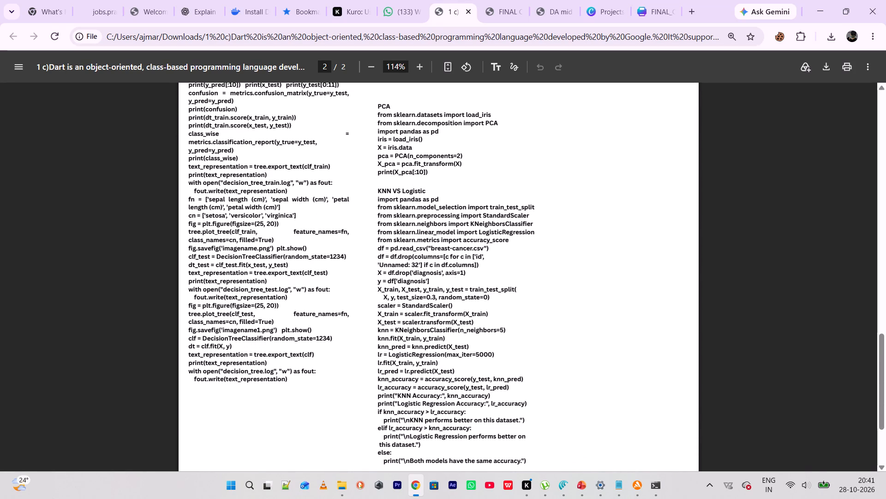
scroll(448, 265, down, 1)
scroll(448, 265, up, 1)
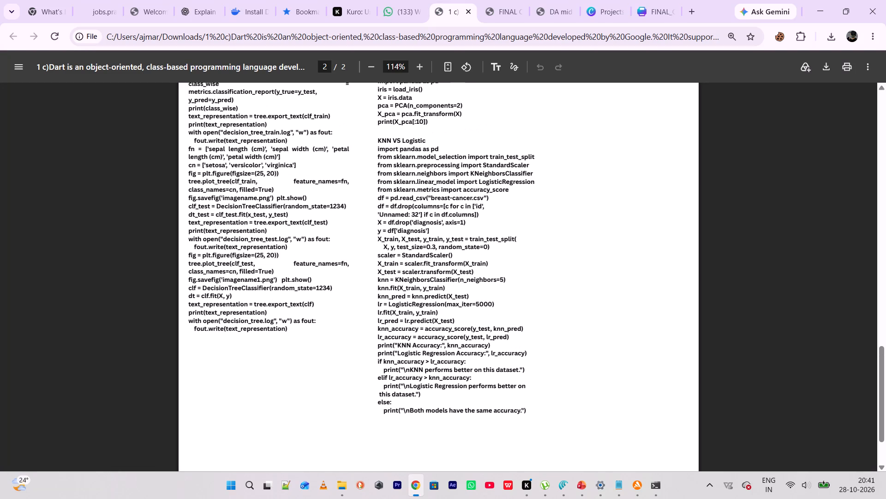
scroll(448, 265, up, 6)
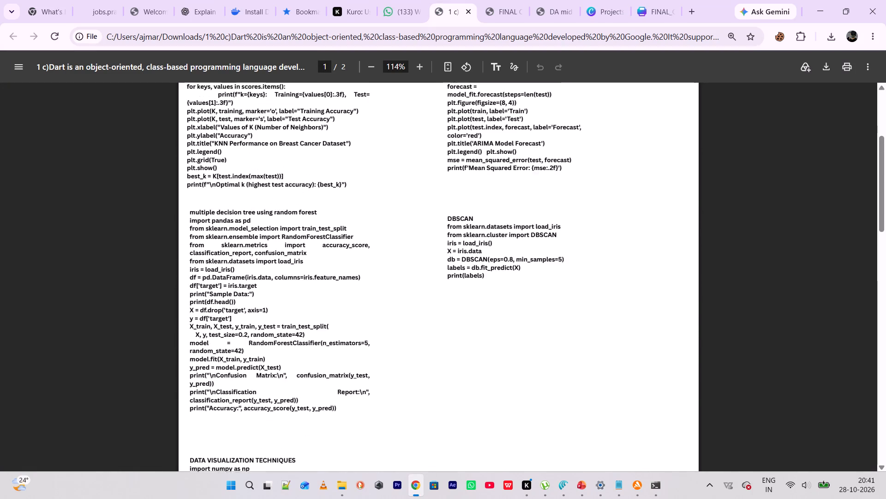
Reread page 1 of the notes PDF, examining the KNN, Time Series, random forest, DBSCAN and Data Visualization Techniques code sections.
scroll(448, 265, up, 3)
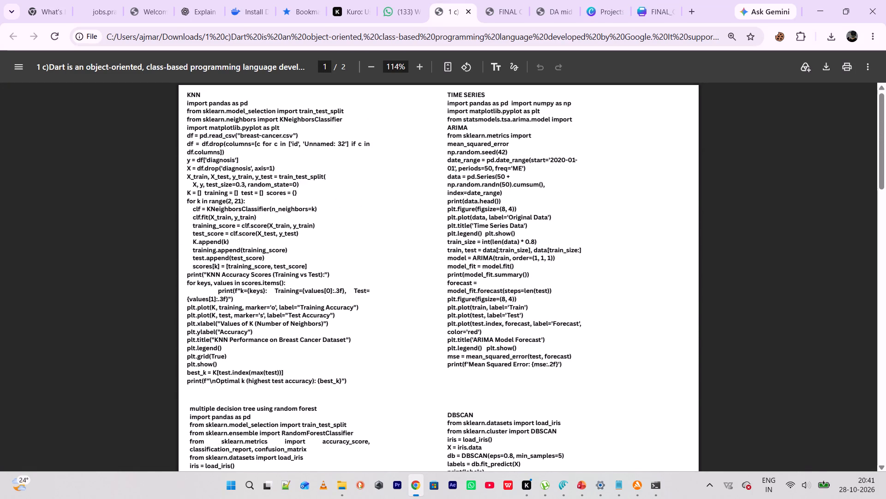
scroll(295, 220, down, 1)
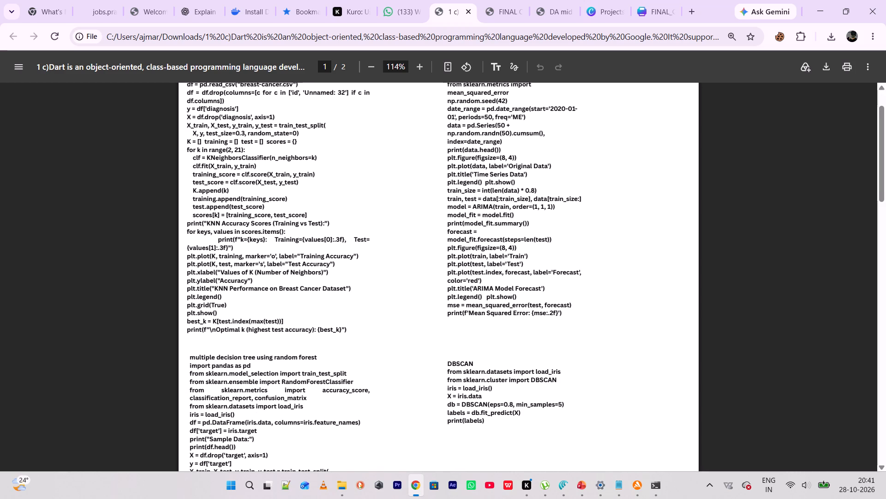
scroll(323, 335, down, 1)
scroll(323, 335, up, 1)
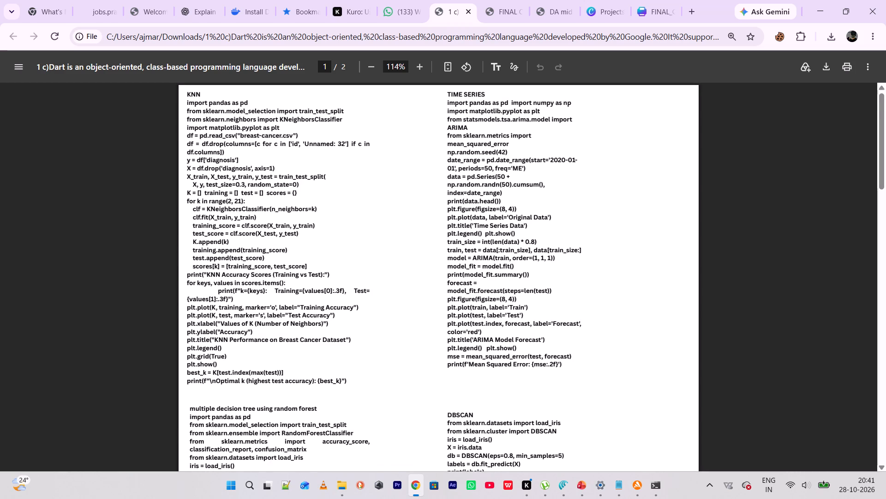
scroll(323, 335, up, 1)
scroll(323, 335, down, 2)
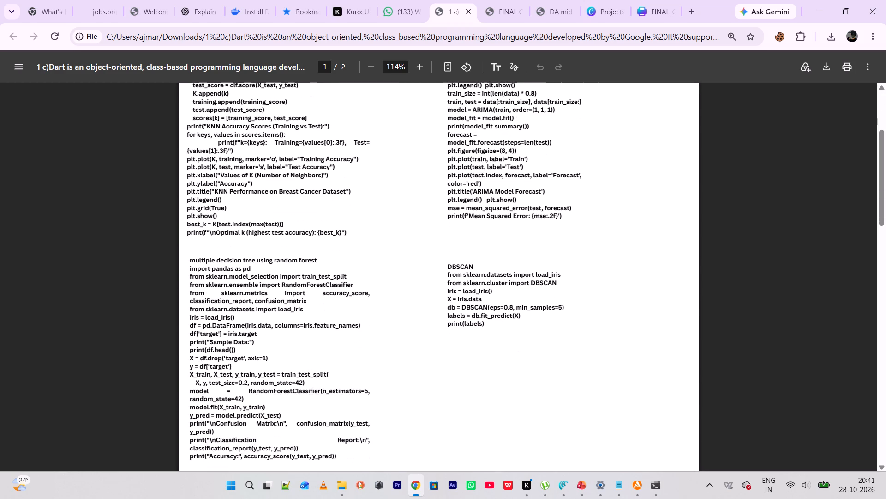
scroll(323, 335, down, 3)
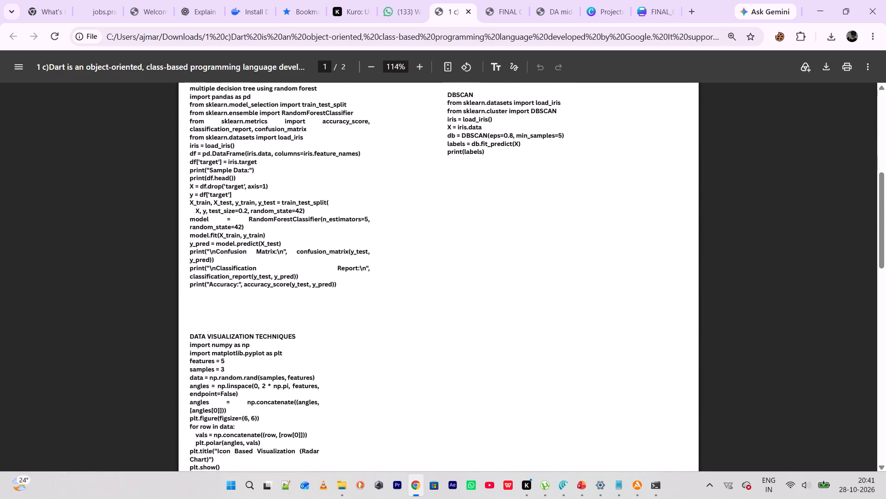
scroll(323, 335, down, 2)
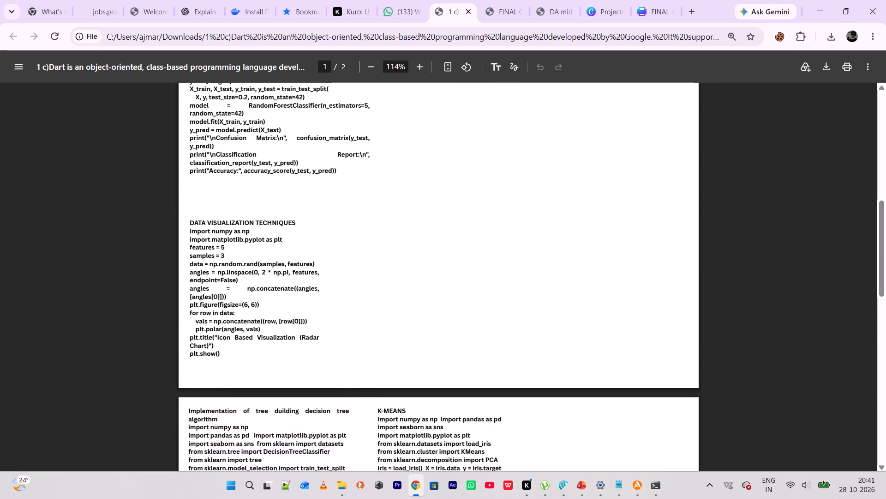
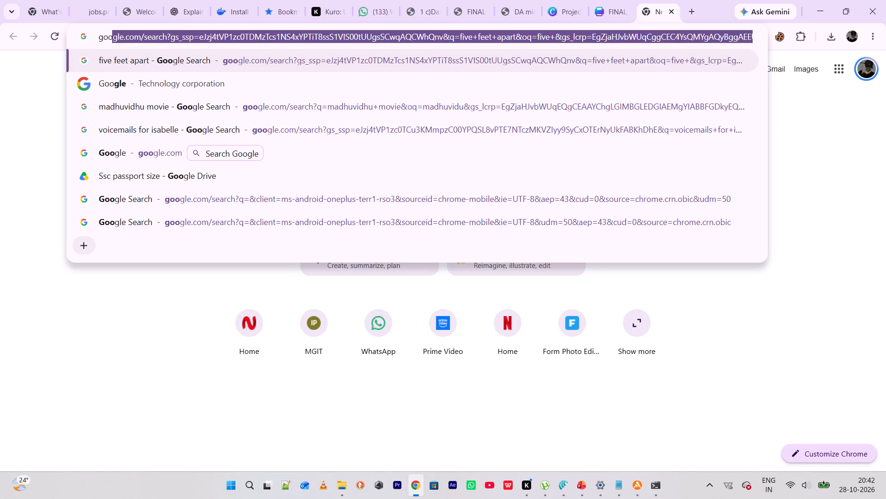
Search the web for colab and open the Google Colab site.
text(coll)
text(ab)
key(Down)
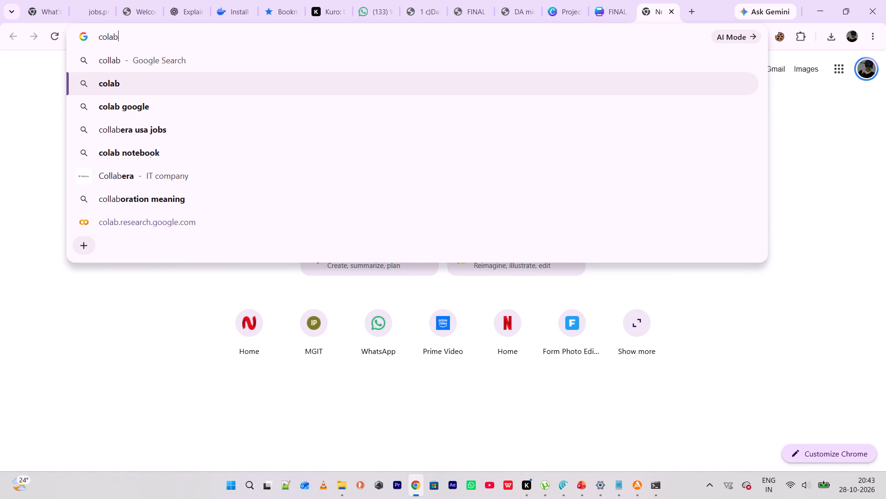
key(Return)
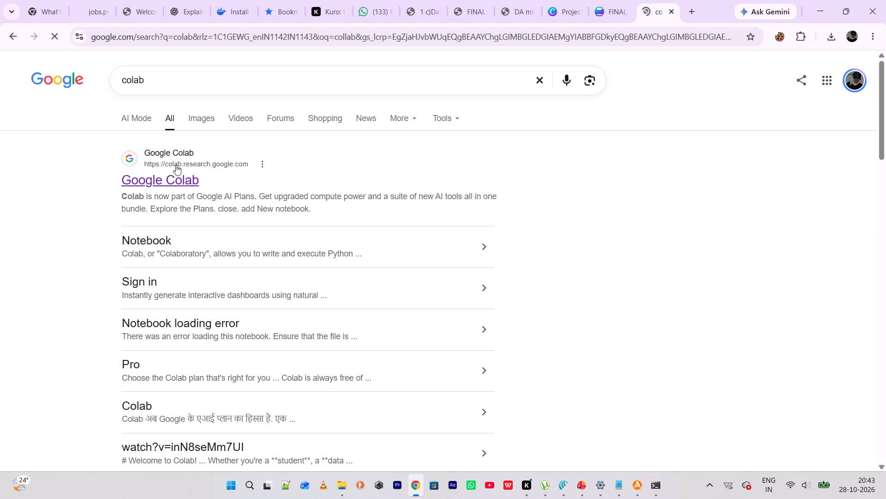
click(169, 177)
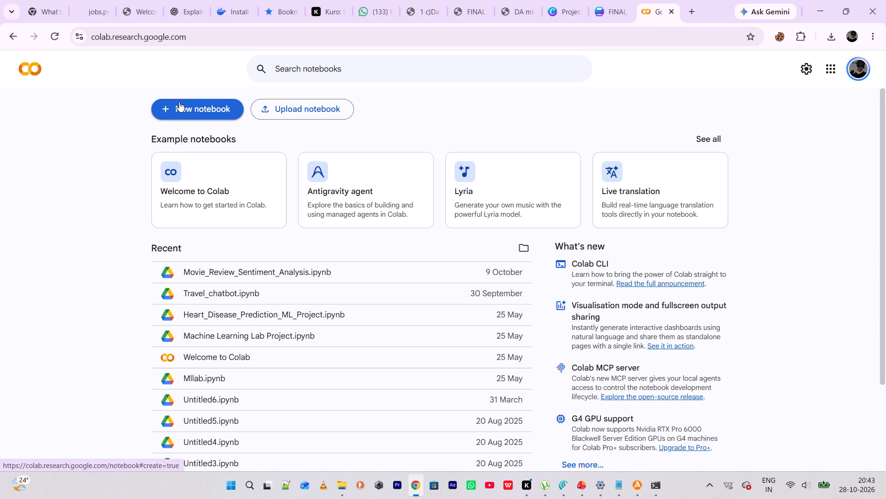
Switch to the other Chrome profile, search for colab there and open Google Colab.
click(857, 32)
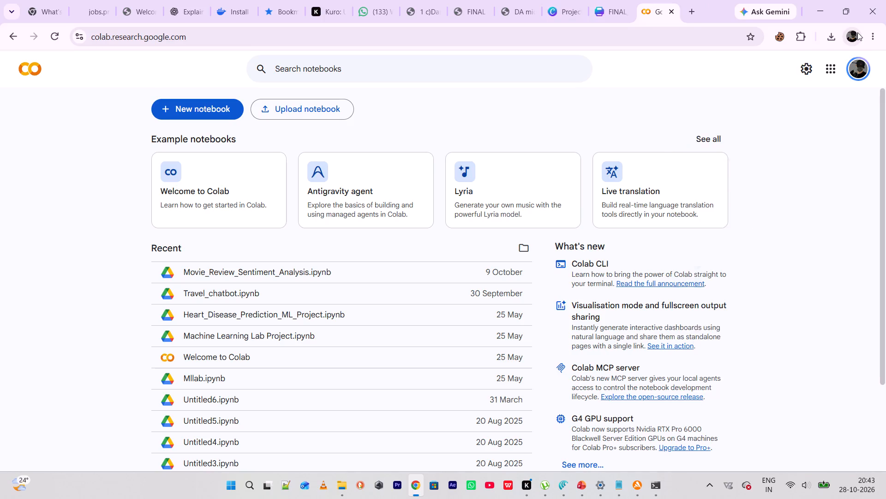
click(785, 252)
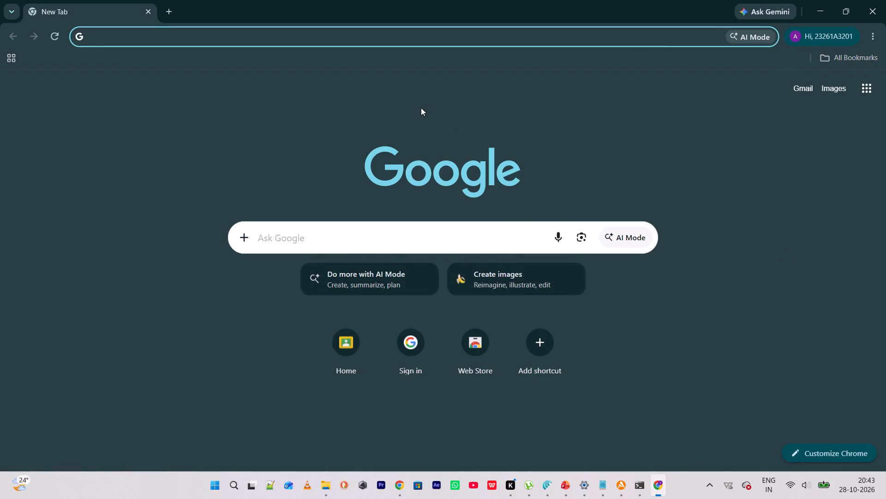
key(c)
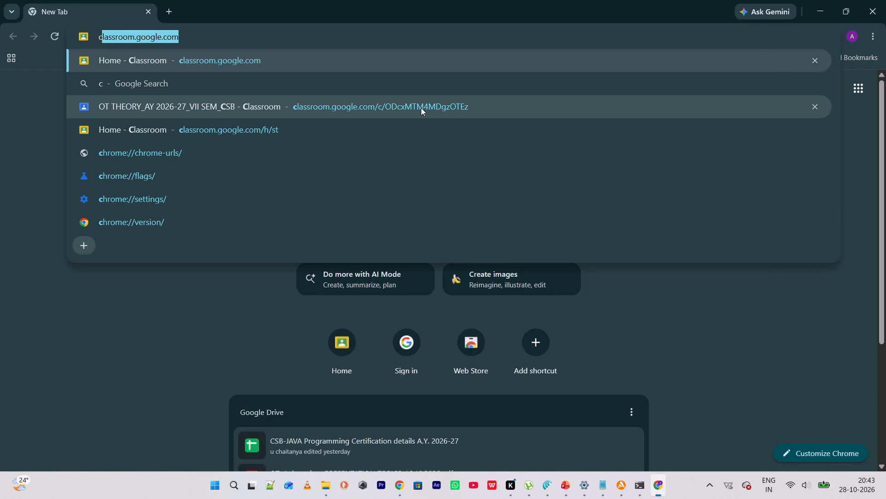
text(olab)
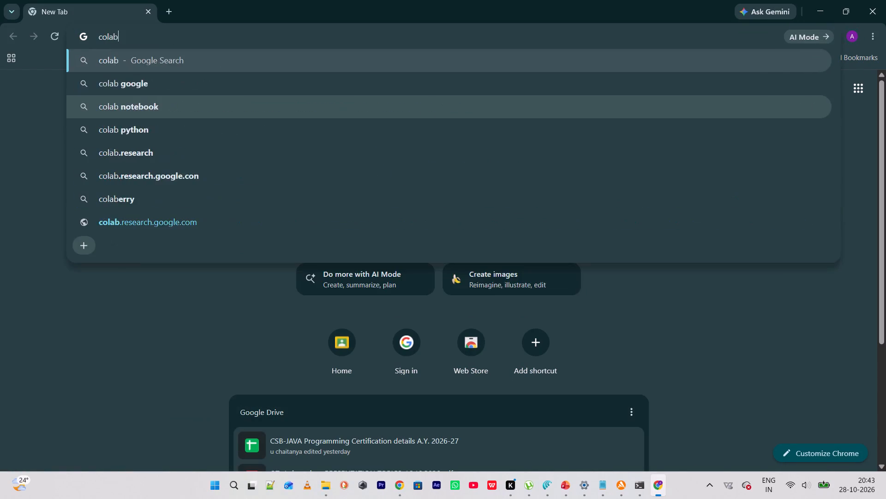
key(Return)
click(140, 197)
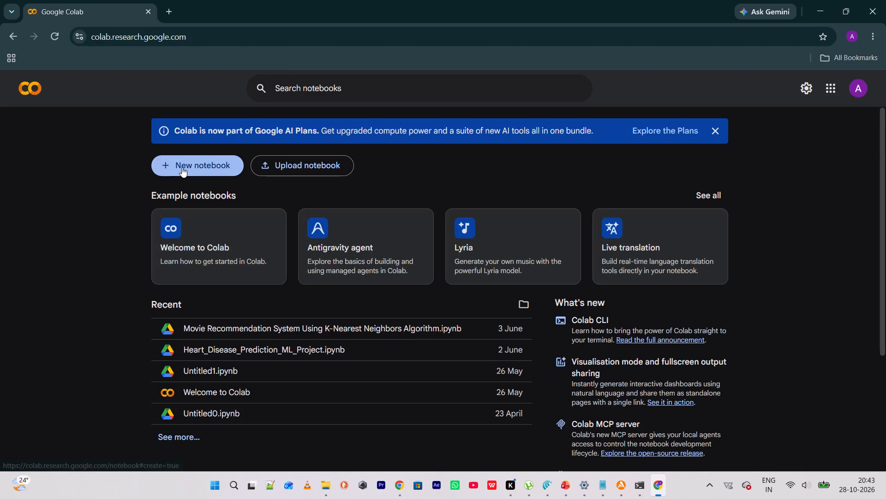
click(182, 167)
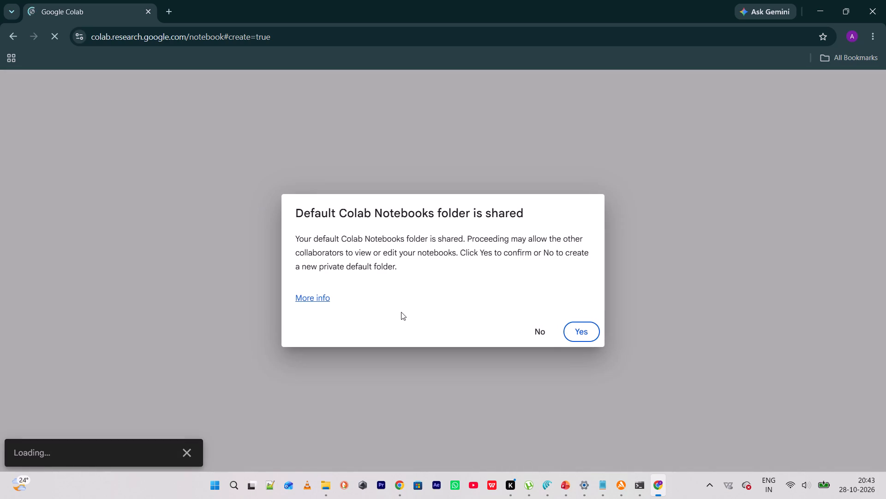
click(588, 339)
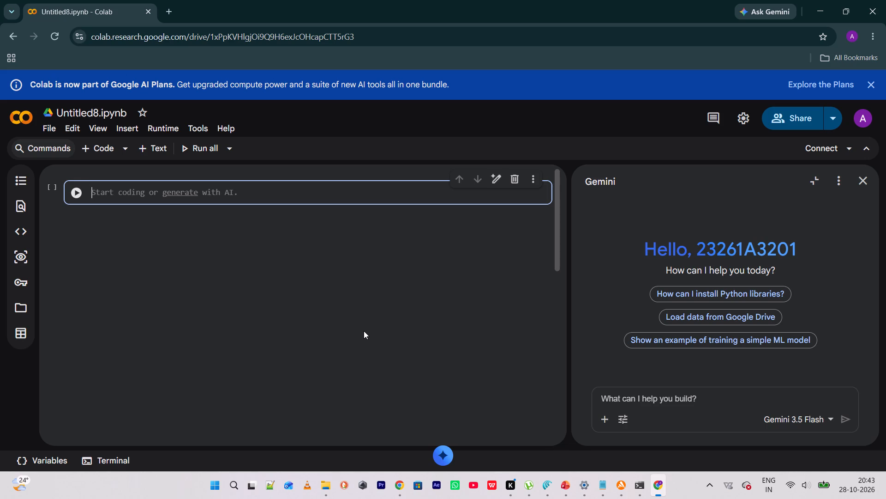
Paste the copied radar chart, scatter plot and pixel-oriented visualization code into the first cell, below a blank line.
key(Return)
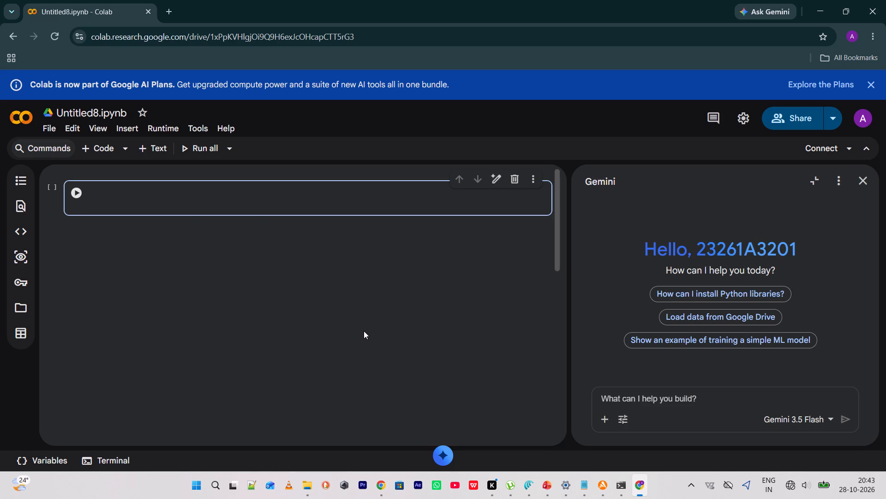
key(ctrl+v)
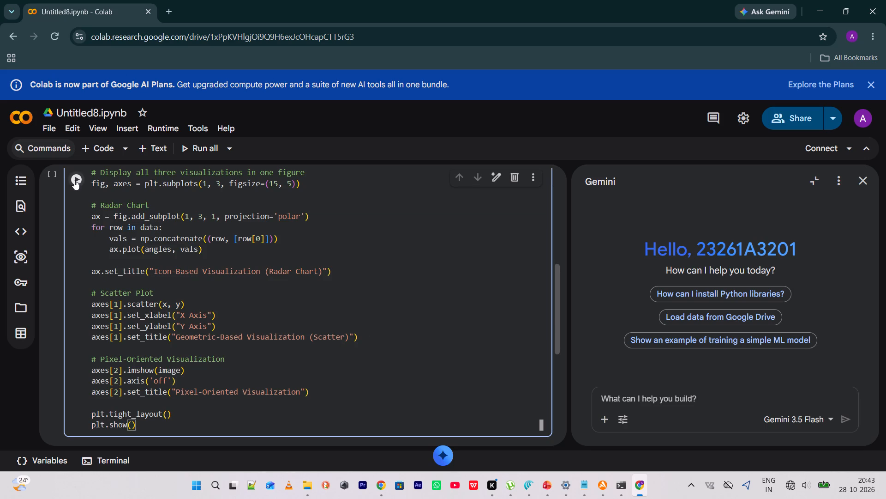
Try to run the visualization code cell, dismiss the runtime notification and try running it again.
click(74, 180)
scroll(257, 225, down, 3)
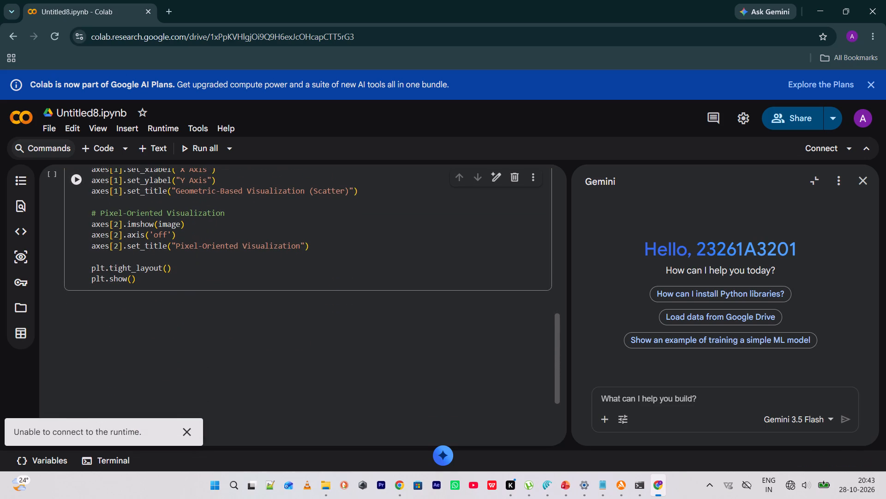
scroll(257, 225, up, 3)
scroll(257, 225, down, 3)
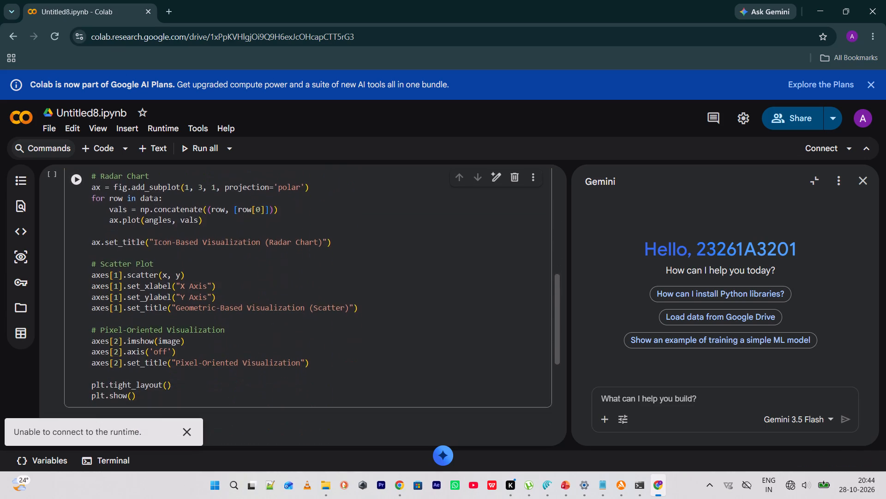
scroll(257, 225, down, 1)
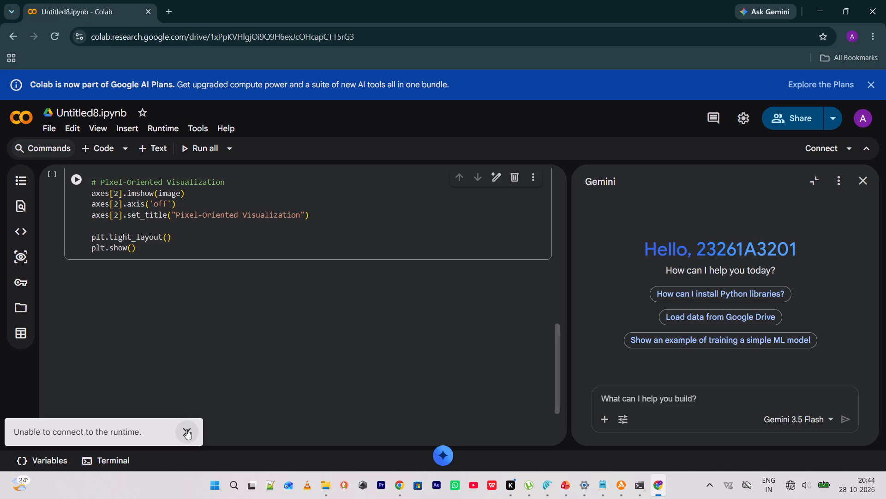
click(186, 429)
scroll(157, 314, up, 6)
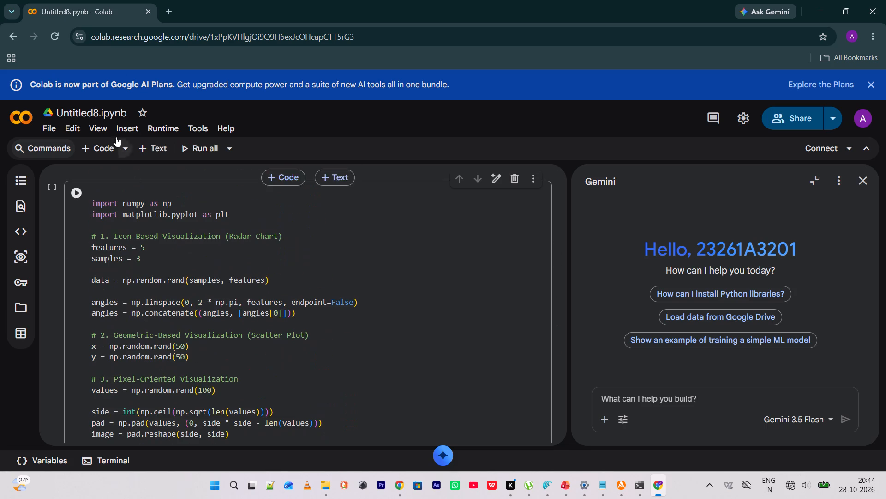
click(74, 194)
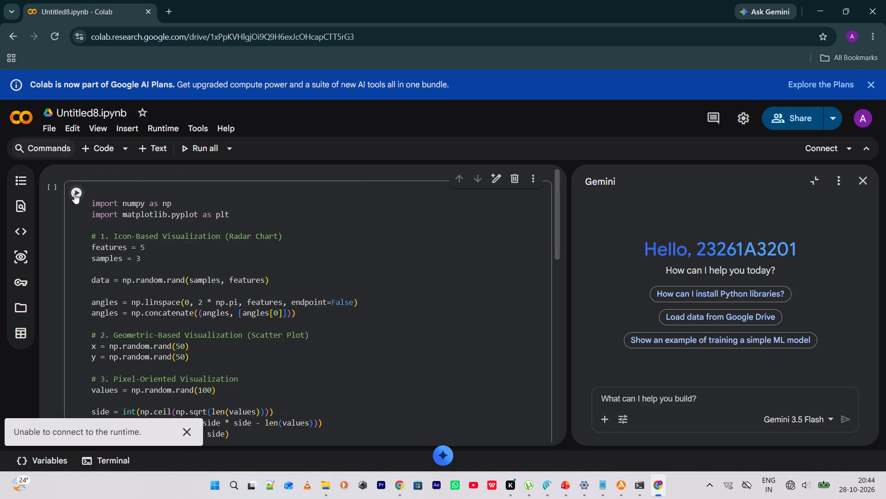
Run the visualization code cell again and go to the output area below plt.show().
scroll(452, 330, down, 1)
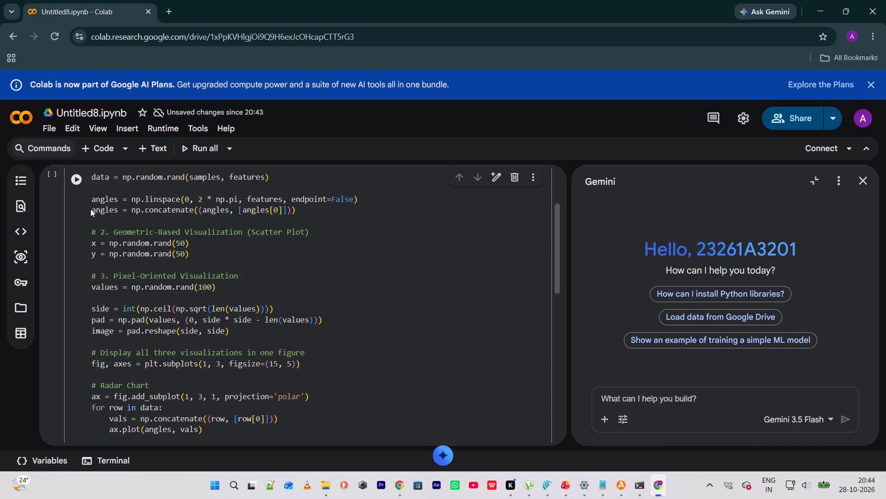
click(78, 181)
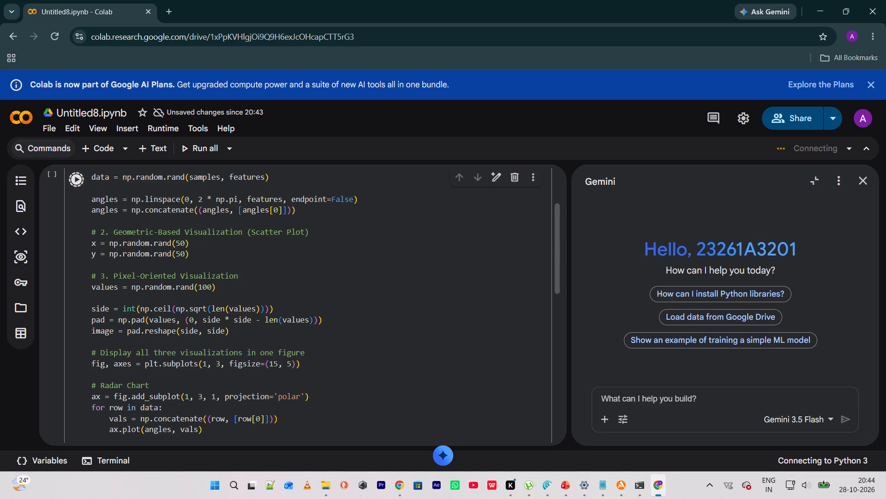
scroll(311, 345, down, 5)
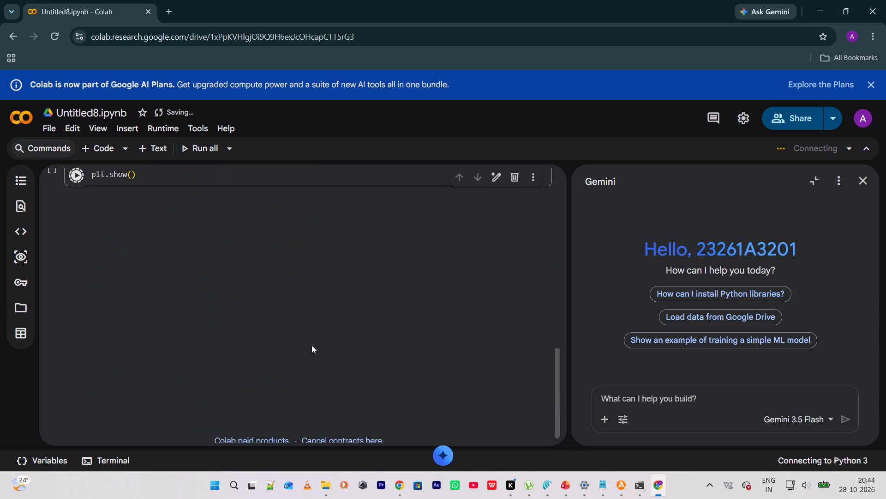
Examine the radar chart, scatter plot and pixel-oriented output against the visualization code in the notebook cell.
scroll(311, 345, up, 2)
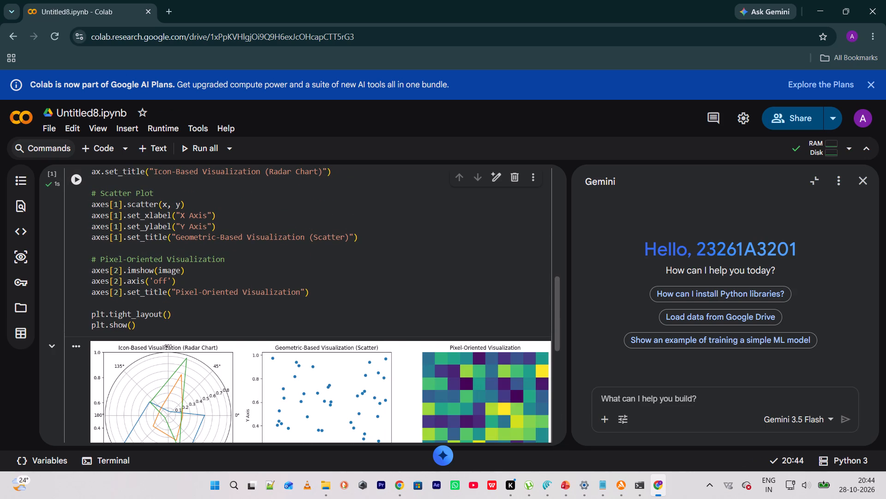
scroll(297, 304, down, 1)
scroll(225, 407, up, 4)
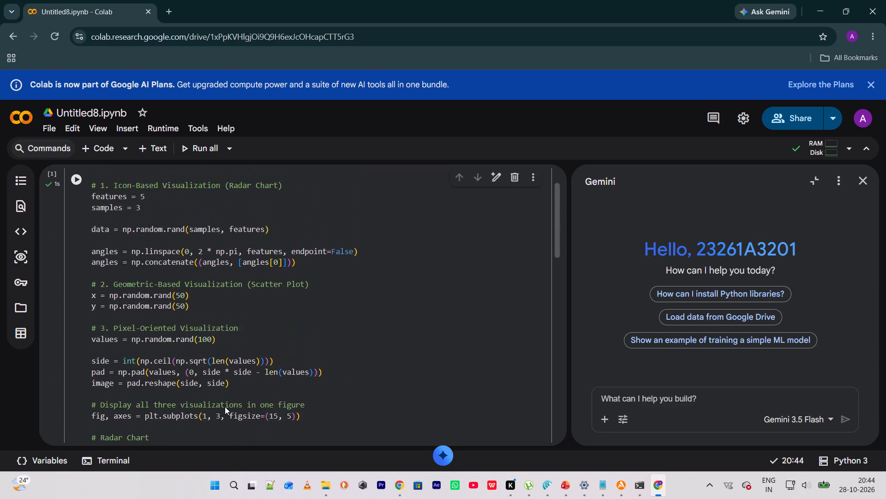
scroll(225, 407, up, 2)
scroll(225, 407, down, 4)
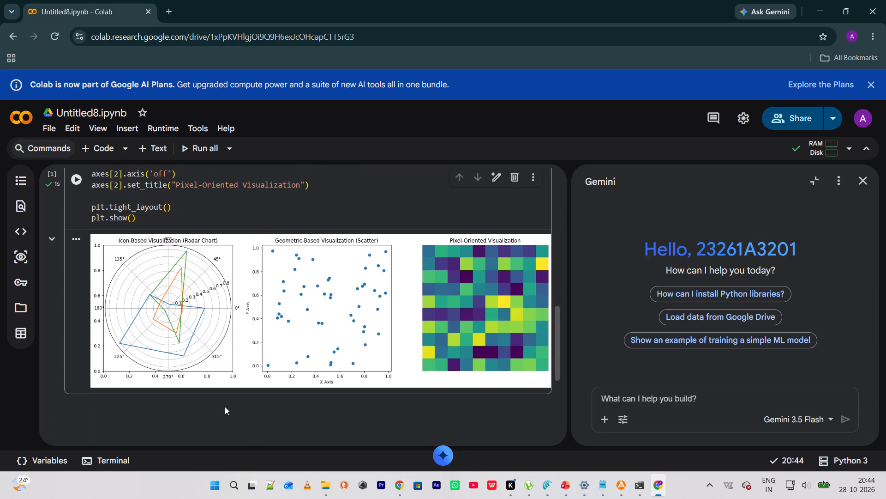
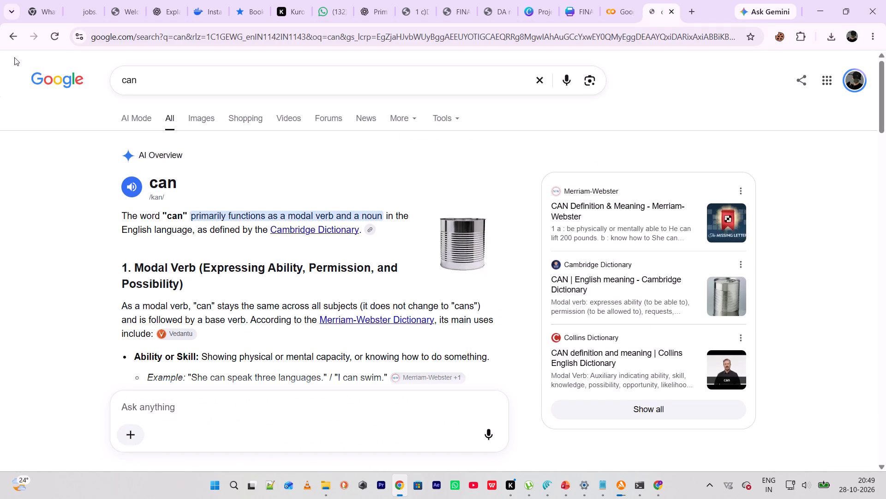
click(162, 76)
key(BackSpace)
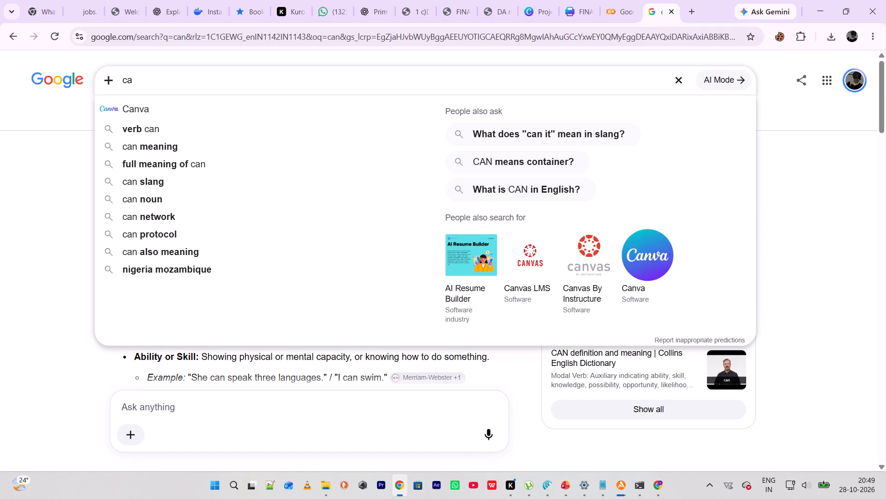
key(BackSpace)
key(BackSpace)
text(canva)
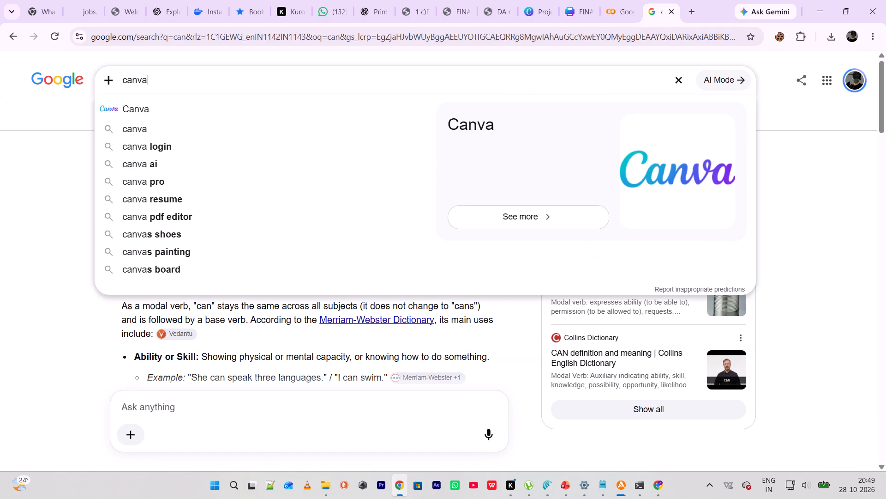
key(Return)
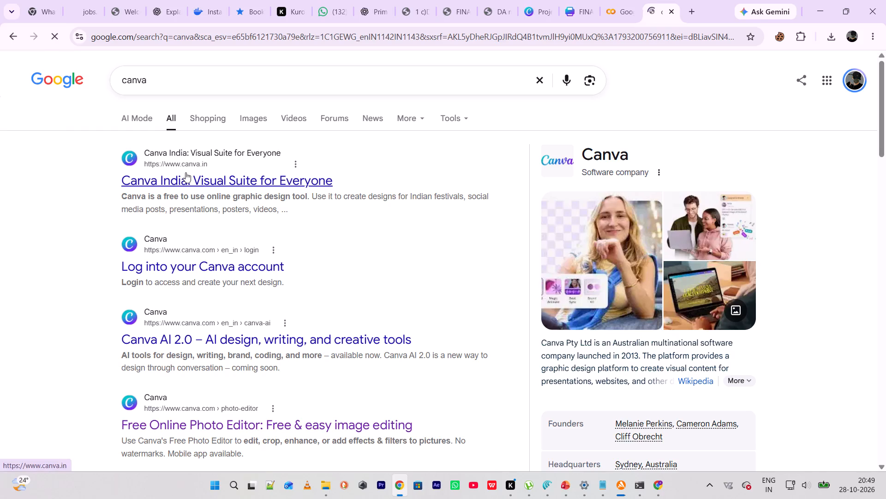
click(205, 177)
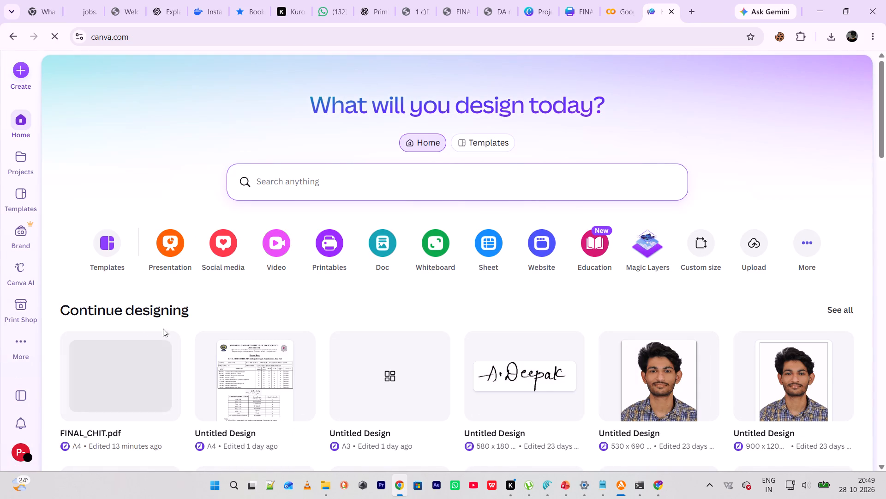
Open the recent design da new.pdf from the Canva home page and select its first code block on page 1.
scroll(296, 412, down, 1)
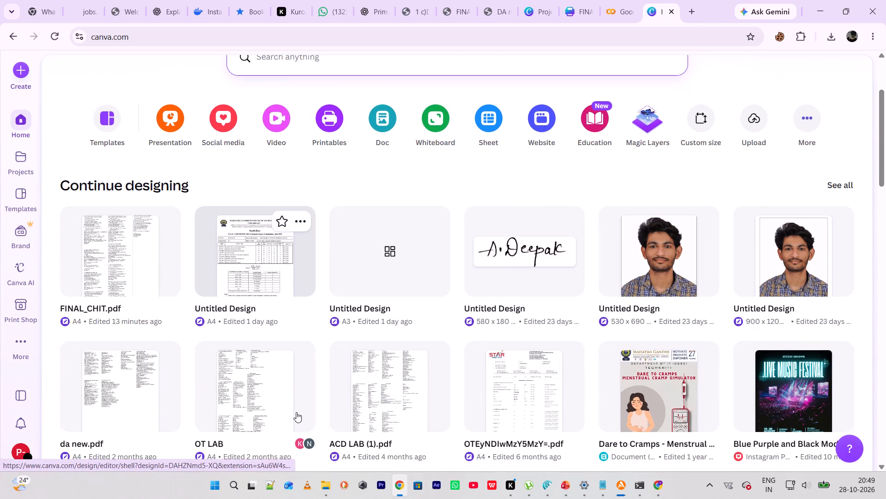
scroll(296, 412, down, 1)
scroll(155, 372, down, 1)
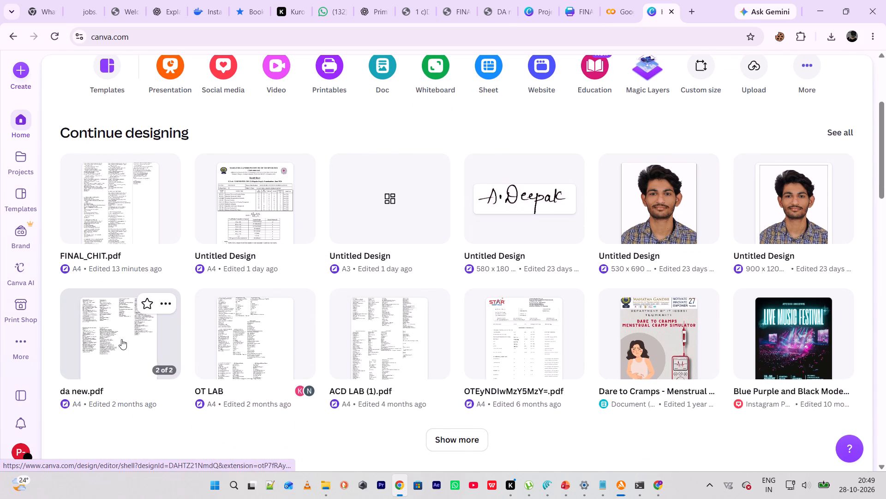
click(121, 339)
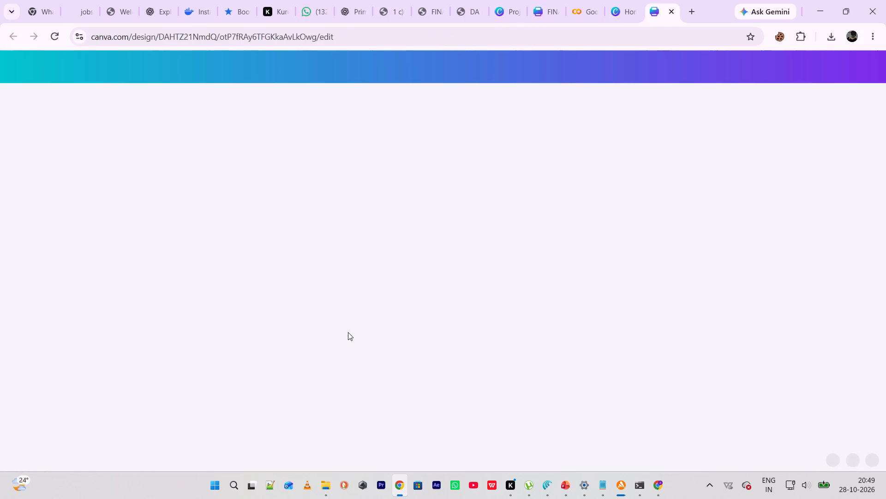
scroll(350, 268, up, 4)
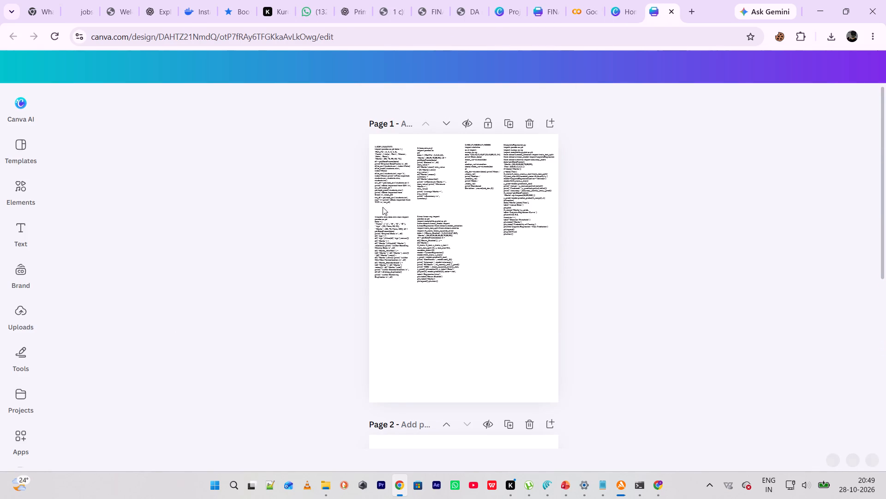
click(395, 174)
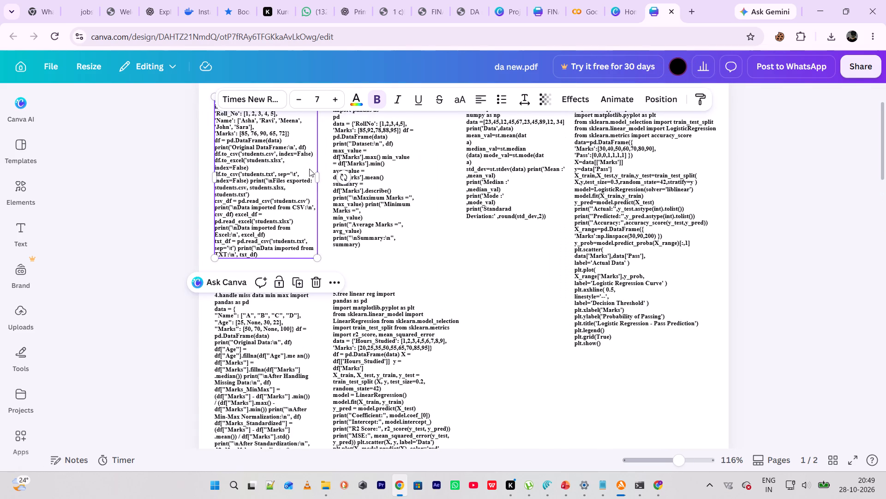
Put away the Avast antivirus window and duplicate page 1 of the da new.pdf design.
scroll(309, 169, down, 3)
scroll(438, 326, down, 6)
ctrl+scroll(438, 326, down, 3)
right_click(438, 326)
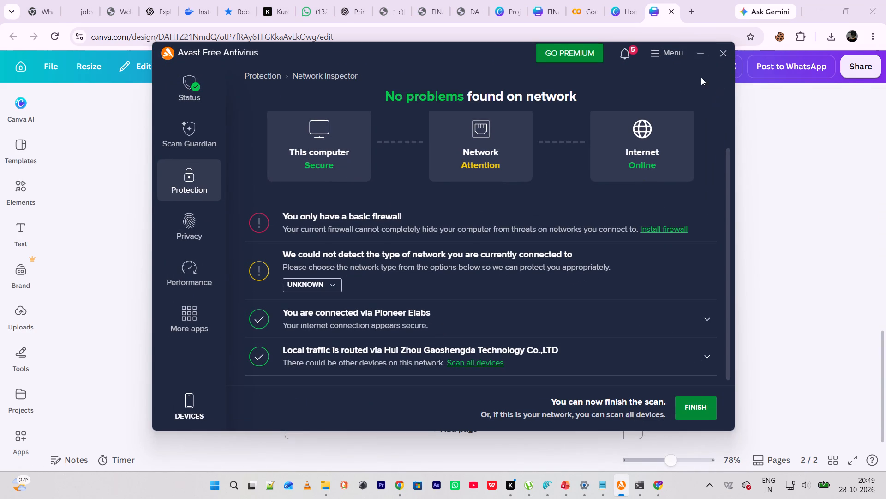
click(699, 61)
scroll(718, 187, up, 9)
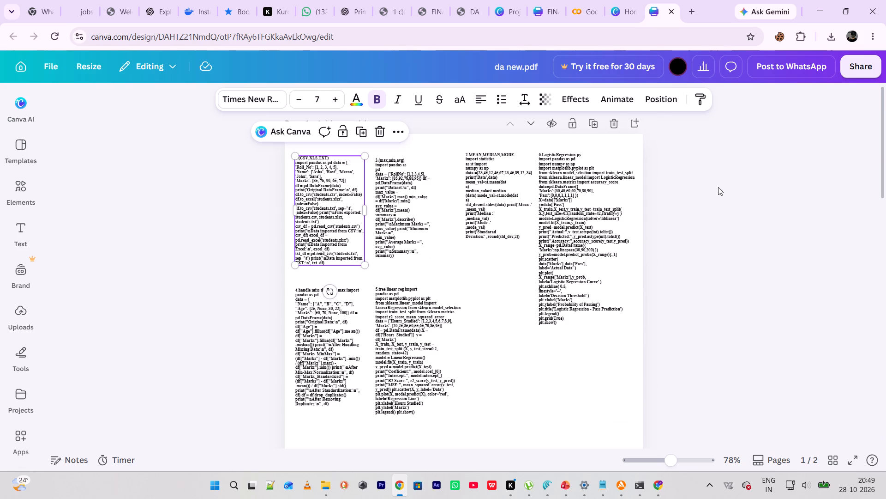
click(596, 124)
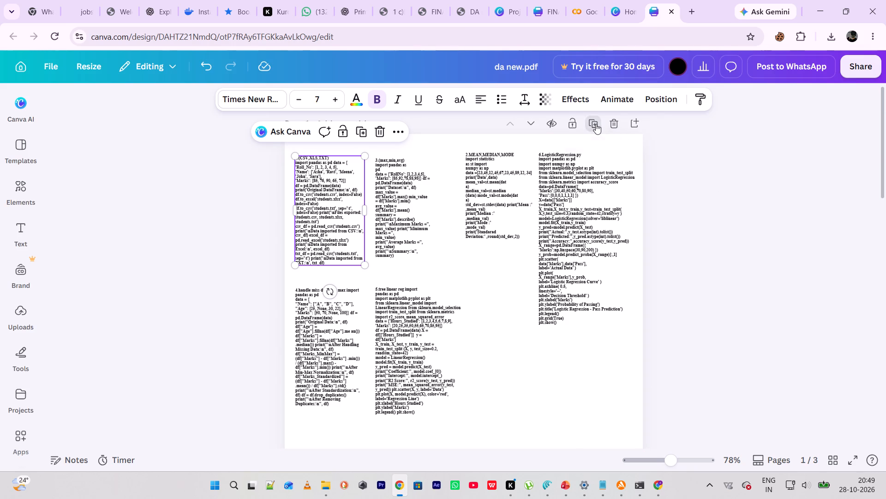
Replace all text in page 1's 1.(CSV,XLS,TXT) code block with the copied KNN_BreastCancer.py code.
scroll(588, 204, up, 6)
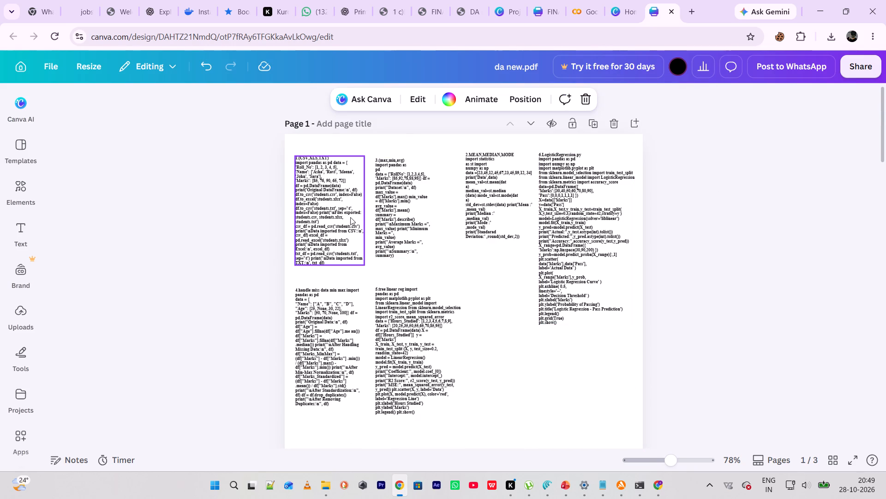
click(339, 210)
click(339, 210)
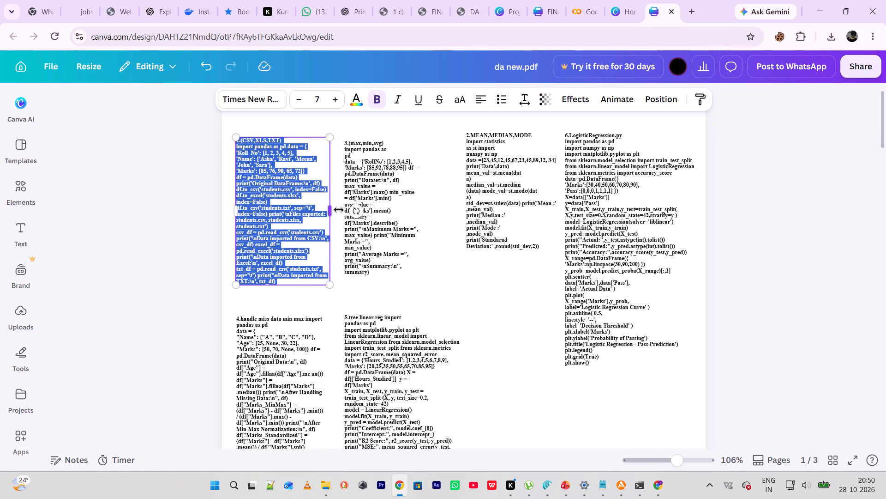
scroll(265, 205, up, 1)
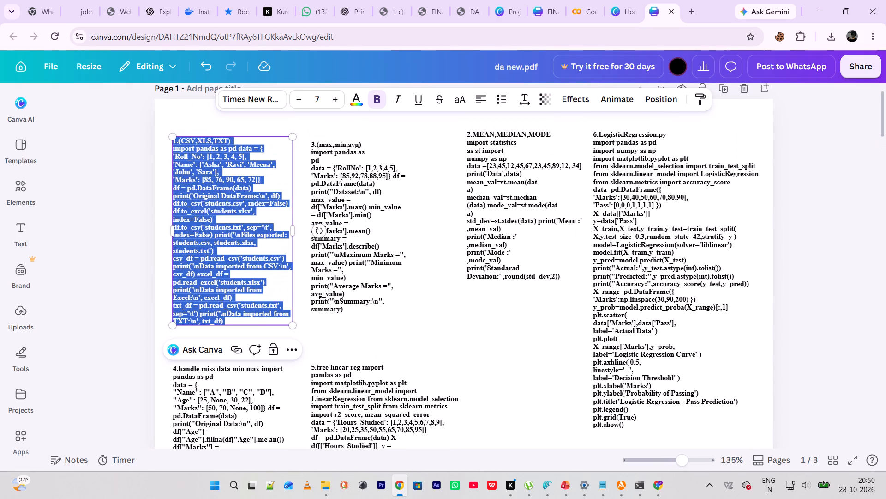
key(BackSpace)
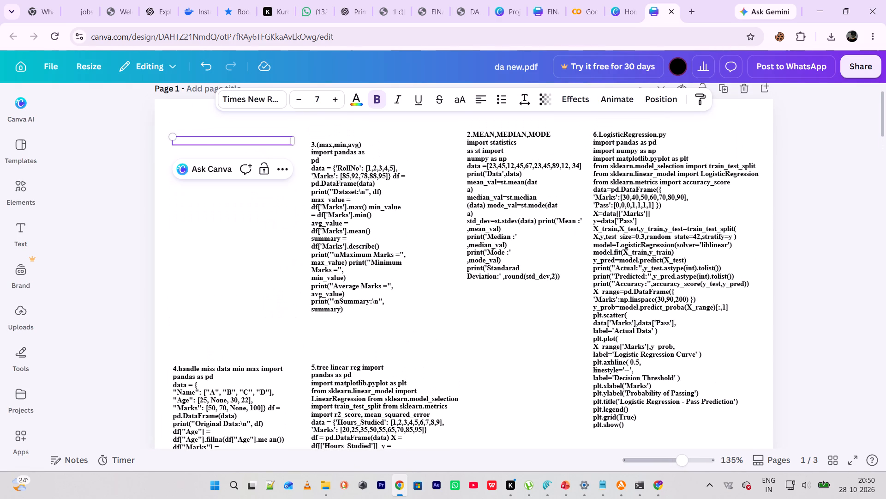
key(ctrl+v)
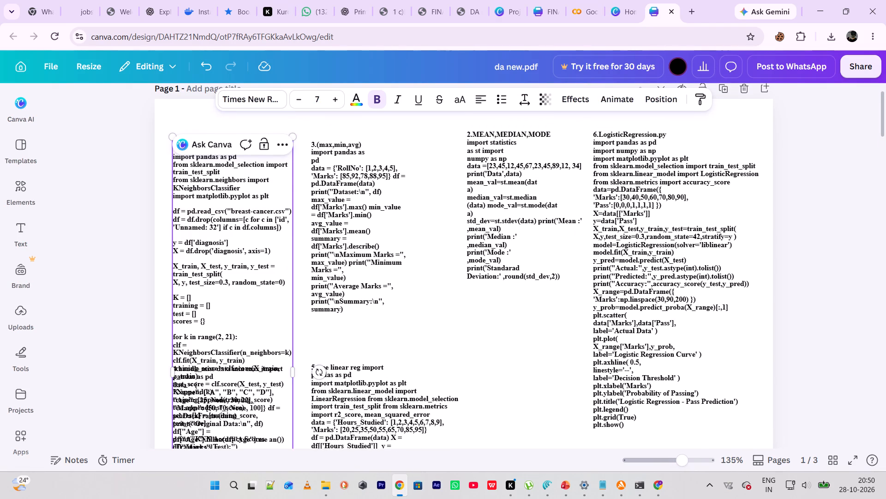
In page 1's KNN_BreastCancer.py block, remove the blank lines above import pandas as pd and above df = pd.read_csv.
scroll(182, 245, up, 1)
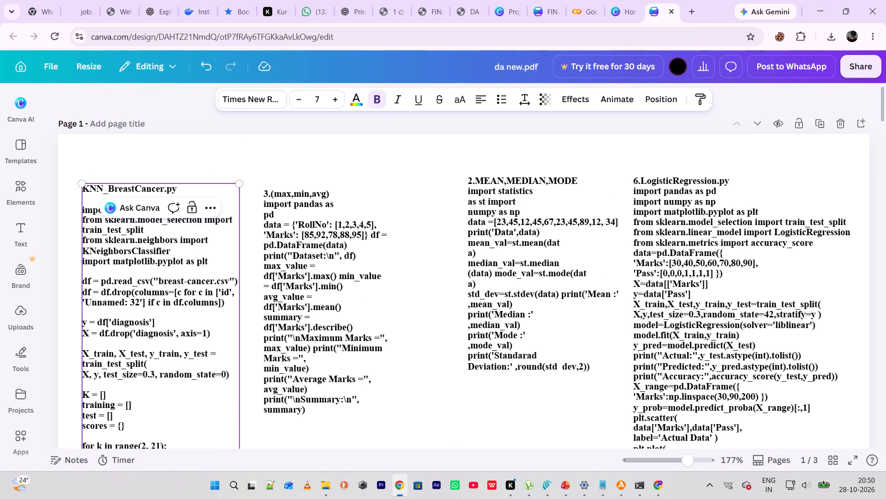
click(82, 208)
click(86, 210)
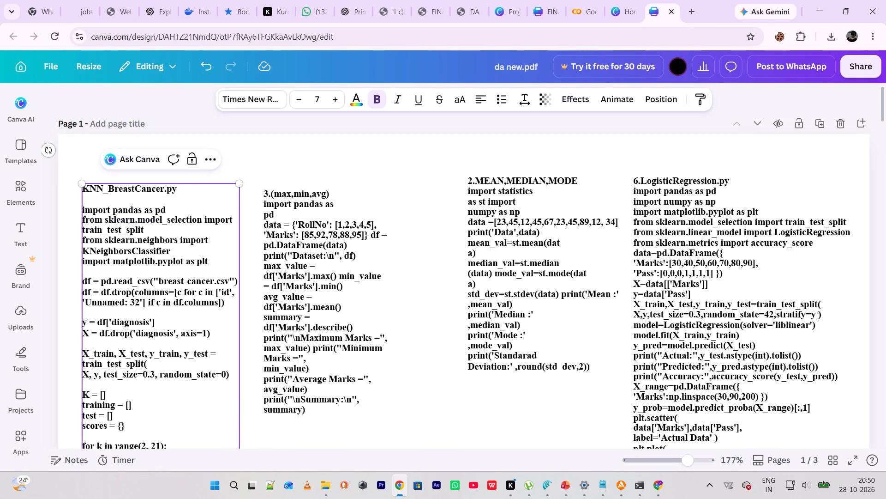
key(Left)
key(BackSpace)
key(Down)
key(Down)
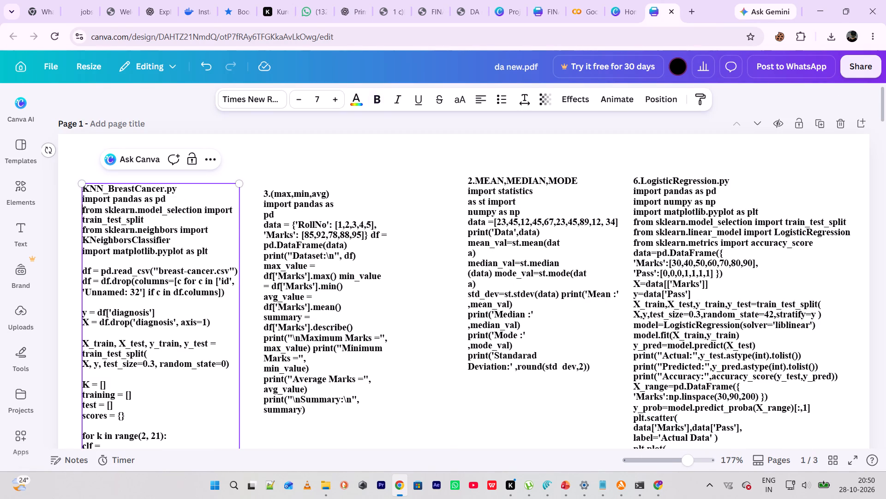
key(Down)
key(Down)
key(Down)
key(Down)
key(Down)
key(BackSpace)
Remove the blank lines above y = df['diagnosis'] and above X_train, X_test in the KNN code block.
key(Down)
key(Down)
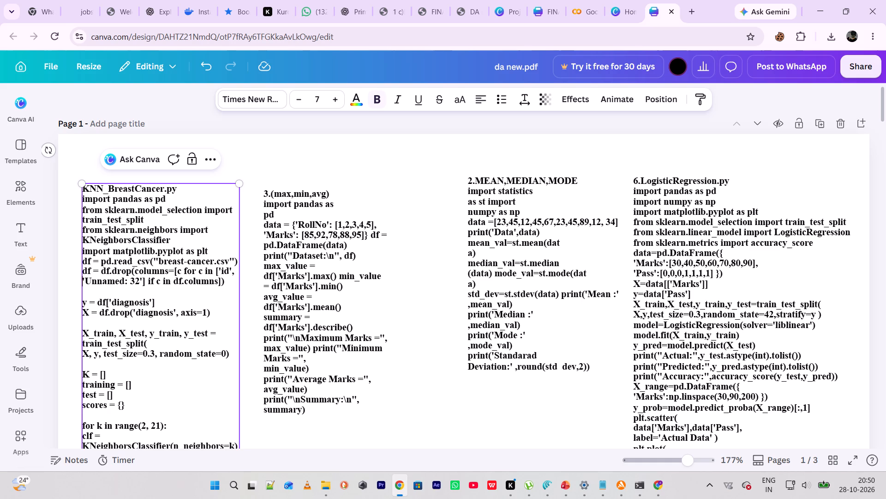
key(Down)
key(Down)
key(BackSpace)
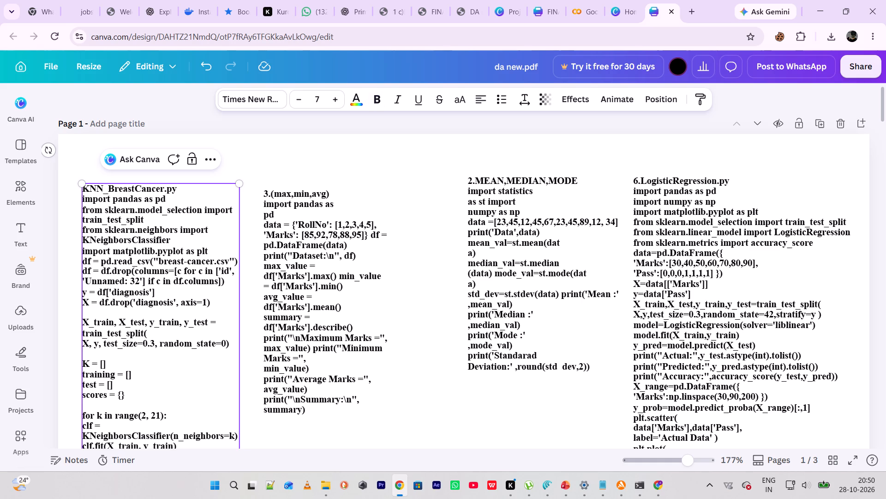
key(Down)
key(Down)
key(Down)
key(BackSpace)
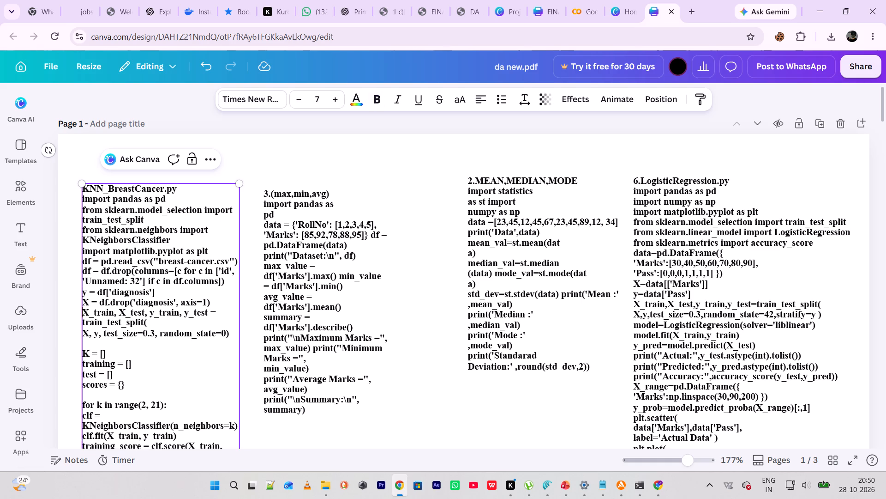
Remove the blank lines above K = [] and above for k in range(2, 21): in the KNN code block.
key(Down)
key(Down)
key(Down)
key(Down)
key(BackSpace)
key(Down)
key(Down)
key(Down)
key(Down)
key(Down)
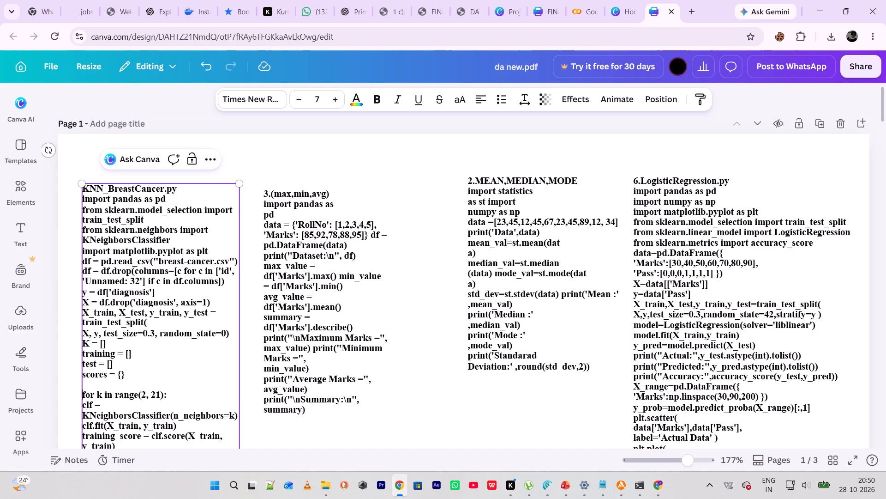
key(BackSpace)
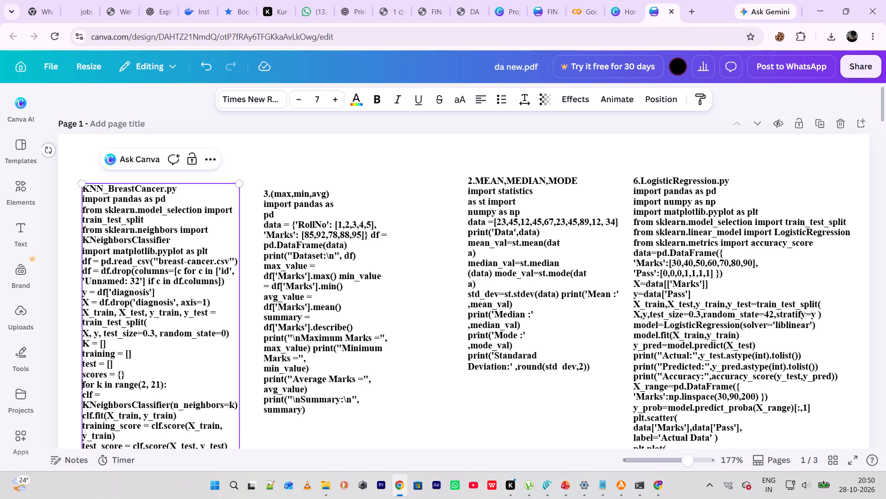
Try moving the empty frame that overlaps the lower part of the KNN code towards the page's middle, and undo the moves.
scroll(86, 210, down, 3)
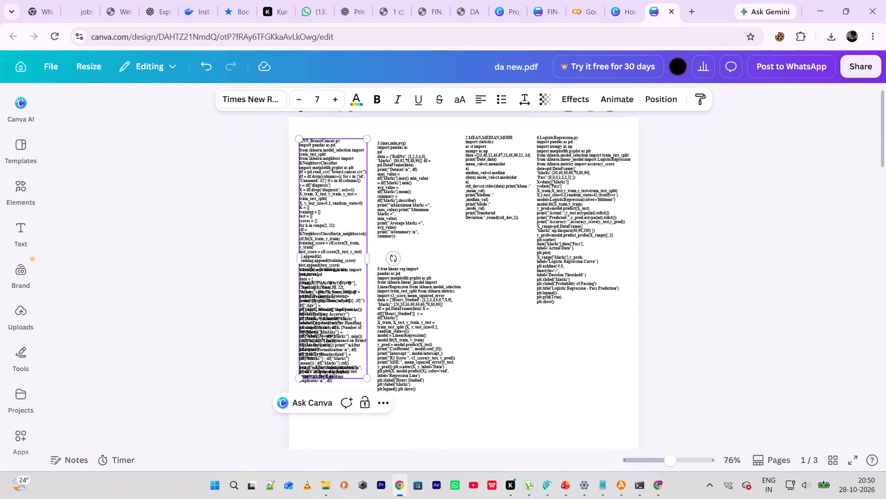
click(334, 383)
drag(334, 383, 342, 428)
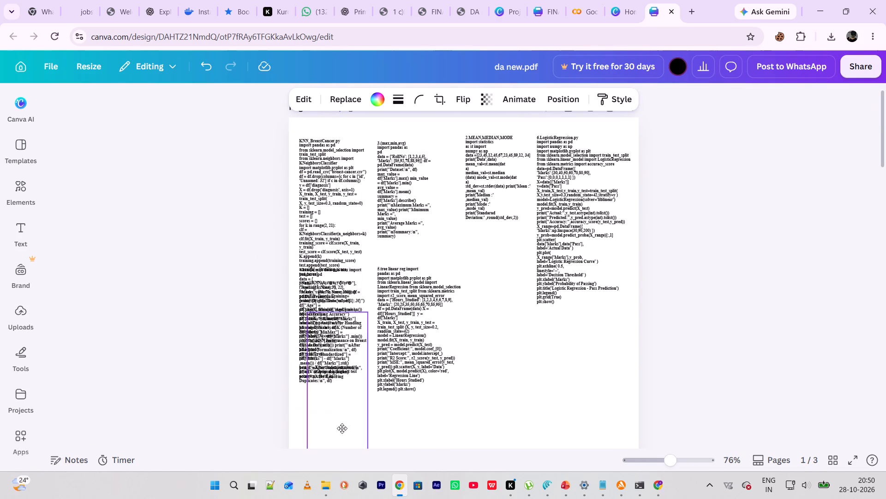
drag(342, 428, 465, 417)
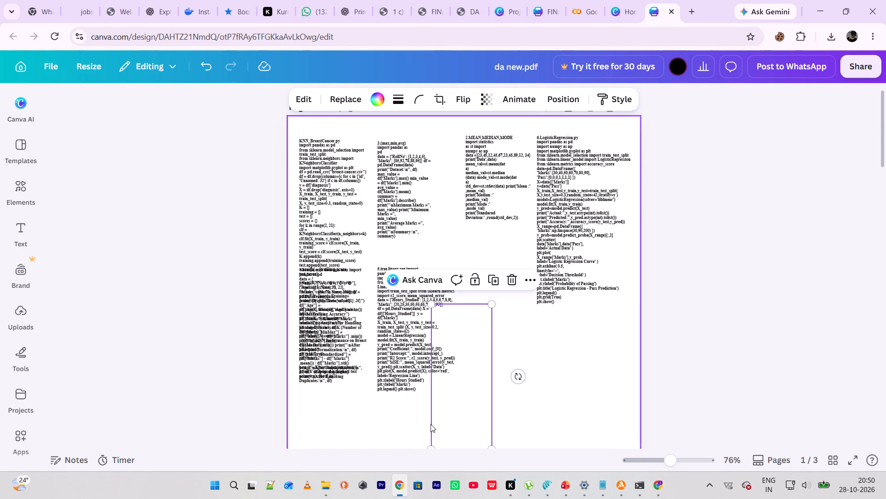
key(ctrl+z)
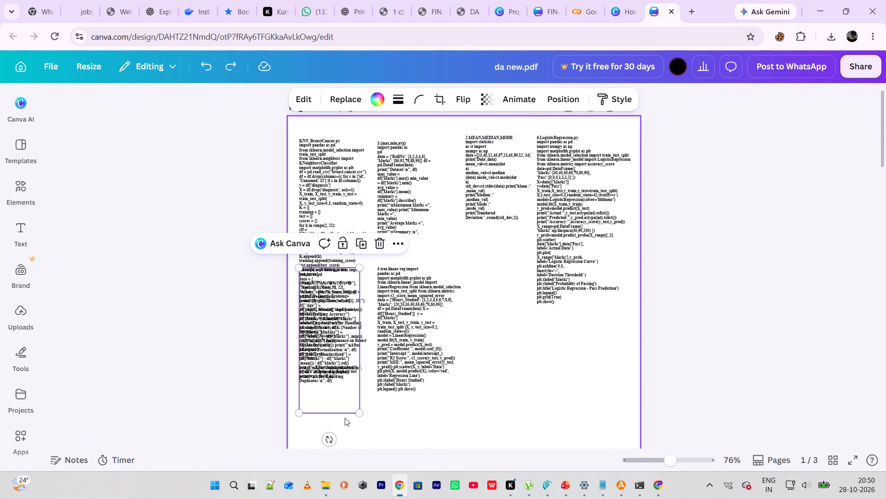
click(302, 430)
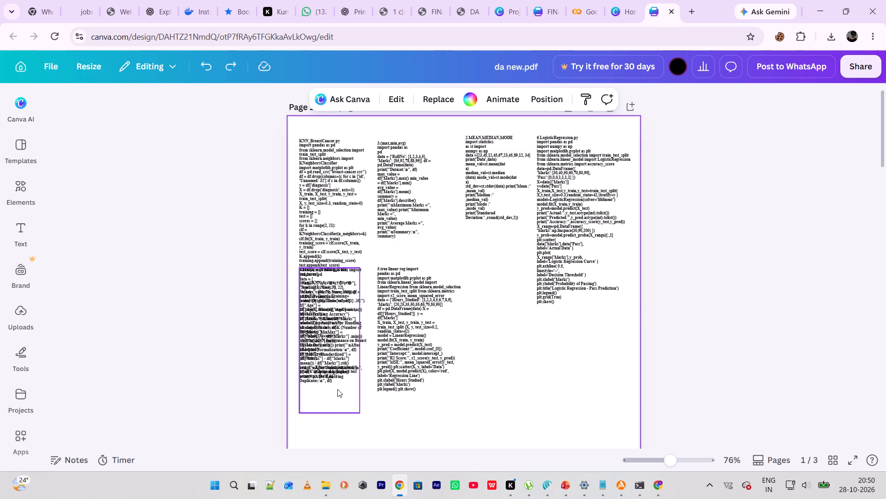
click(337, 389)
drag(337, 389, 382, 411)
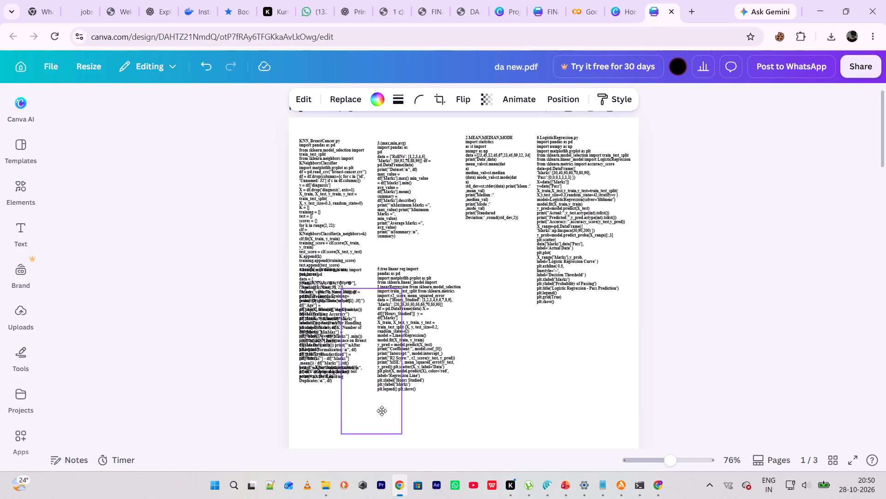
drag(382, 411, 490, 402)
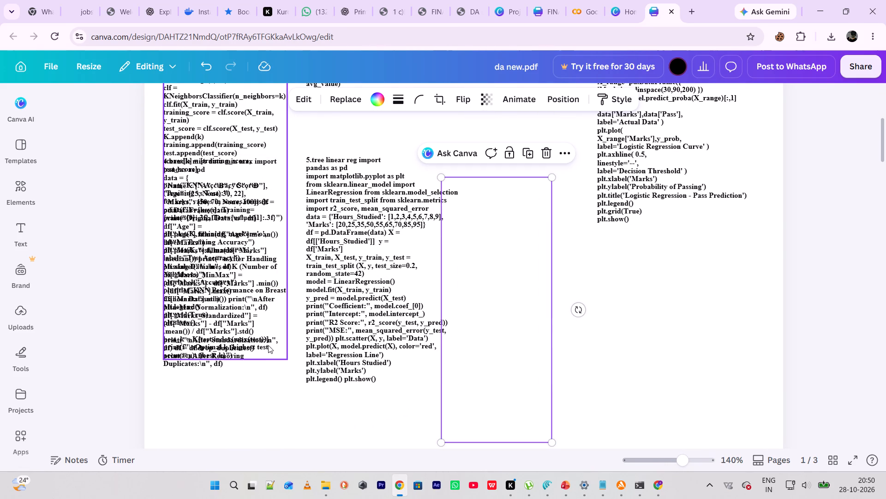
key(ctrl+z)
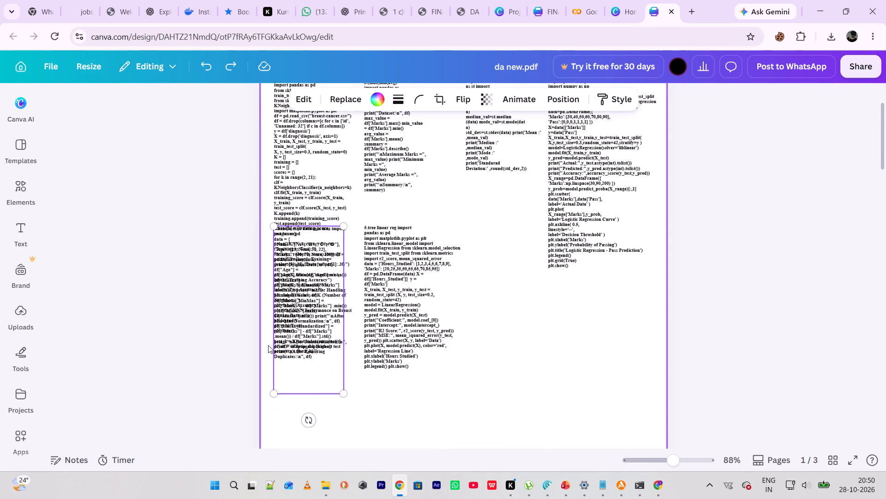
Shift the KNN block aside and move the 4.handle miss data block into the empty area below 2.MEAN,MEDIAN,MODE.
click(330, 136)
drag(330, 136, 392, 143)
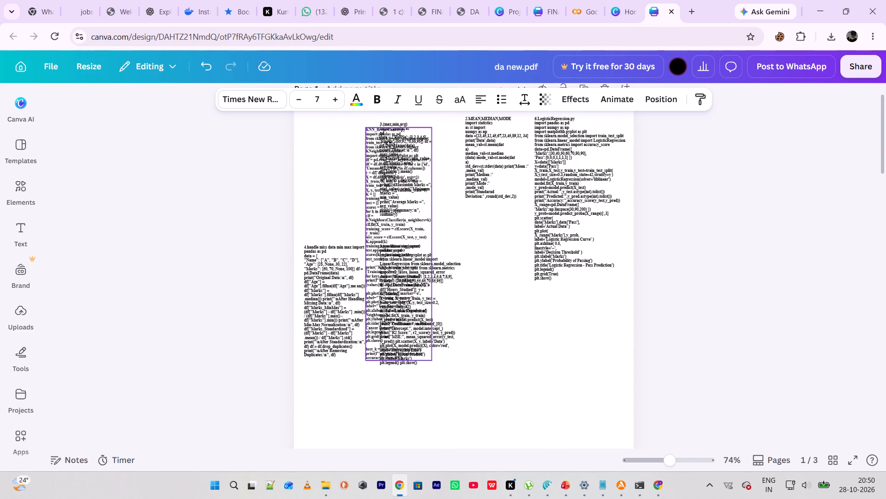
drag(392, 143, 392, 143)
click(335, 288)
drag(335, 288, 518, 335)
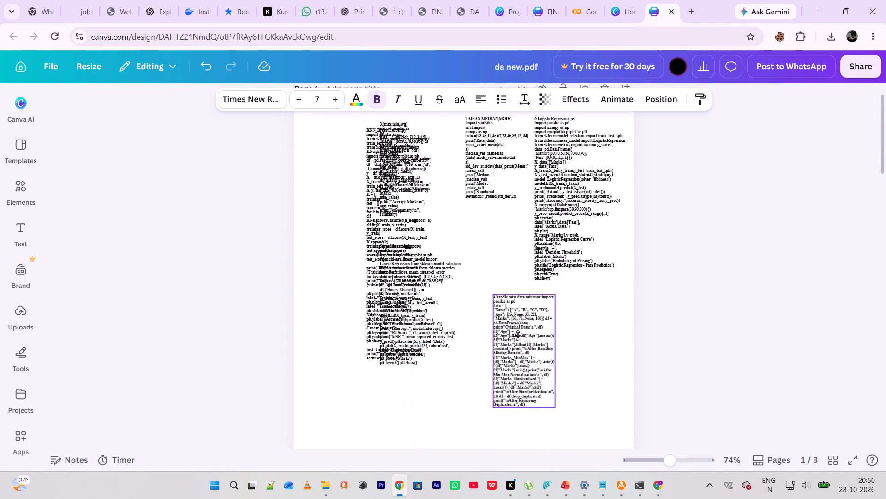
drag(518, 335, 516, 335)
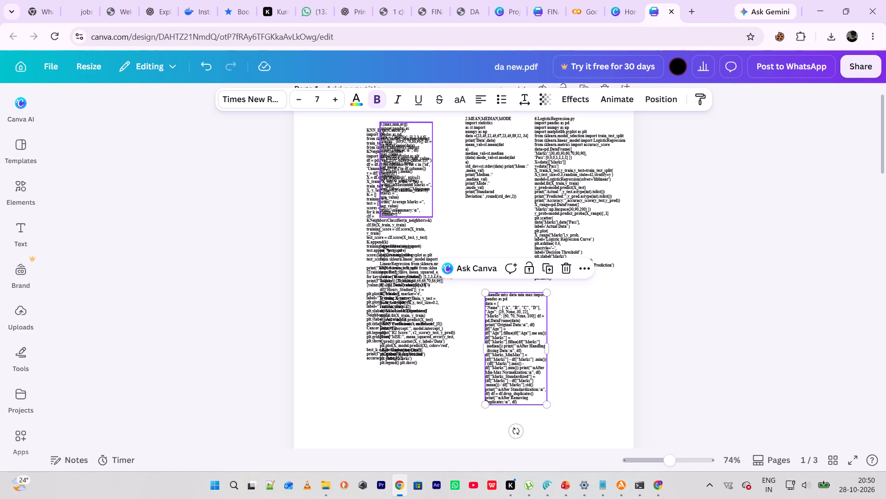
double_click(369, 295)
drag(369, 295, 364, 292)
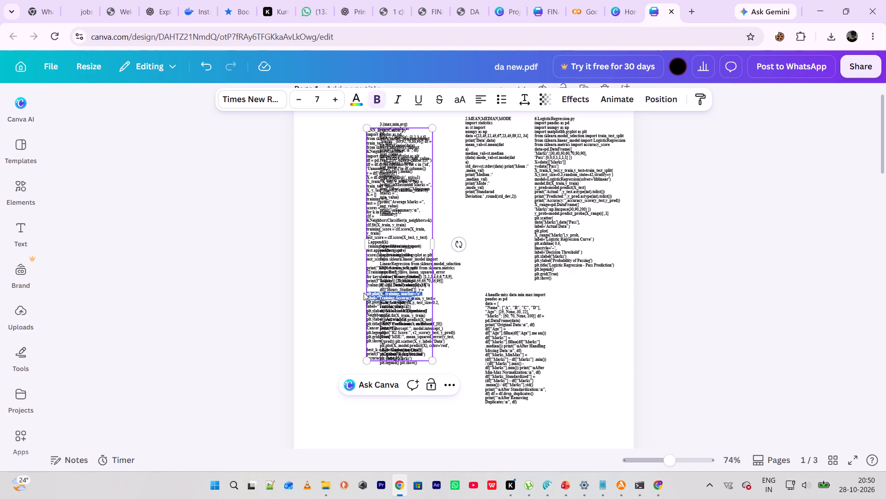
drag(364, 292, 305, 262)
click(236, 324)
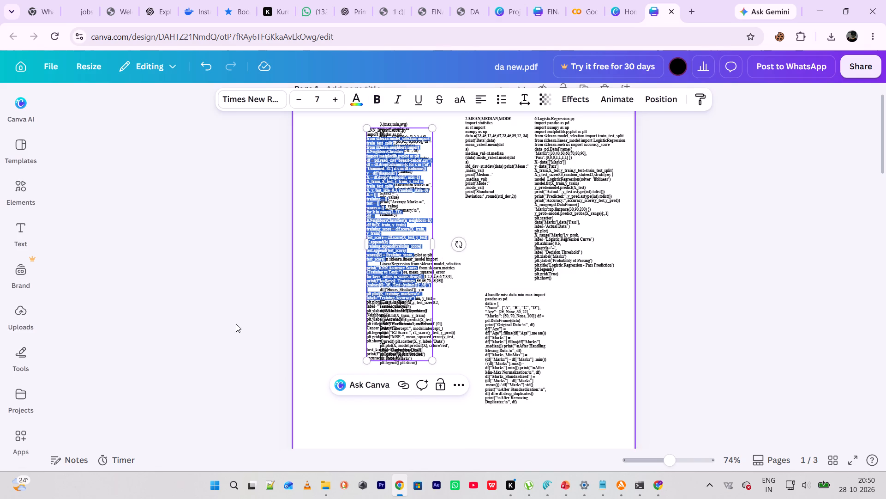
Delete the empty frame left in the lower part of page 1's first column.
click(310, 329)
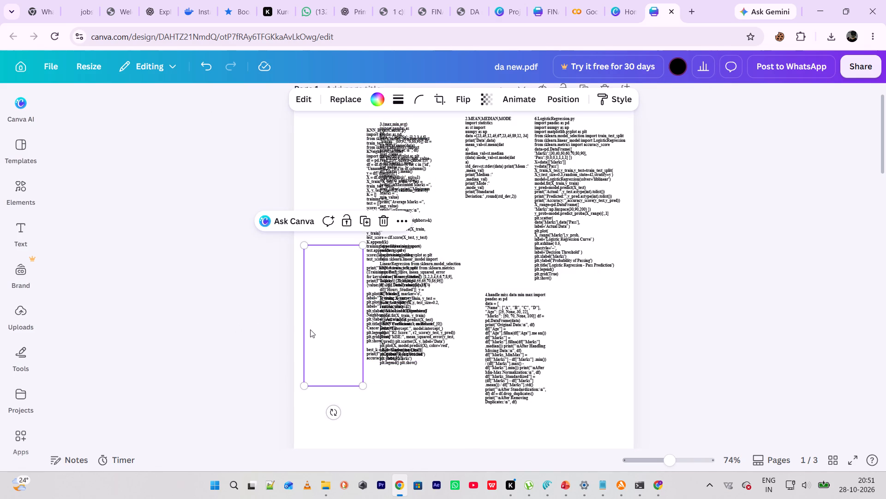
key(Delete)
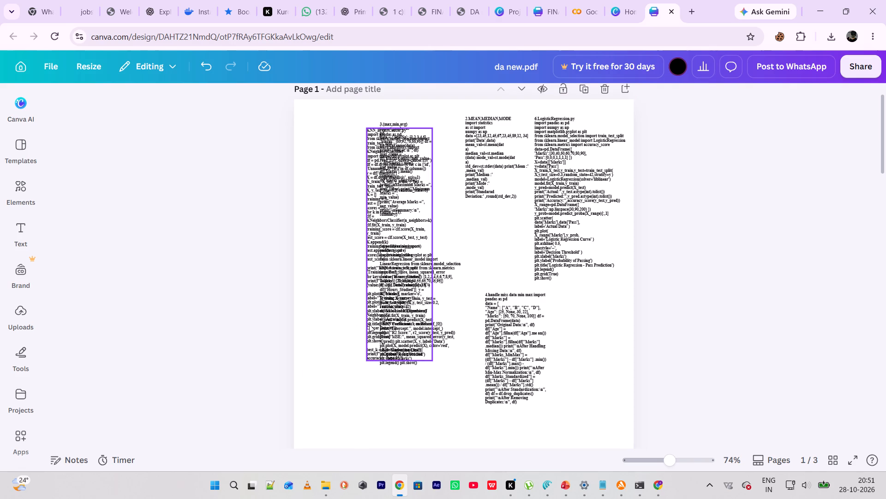
Move the KNN_BreastCancer.py block back into page 1's first column, with its title line near the top of the page.
click(370, 324)
drag(370, 324, 304, 292)
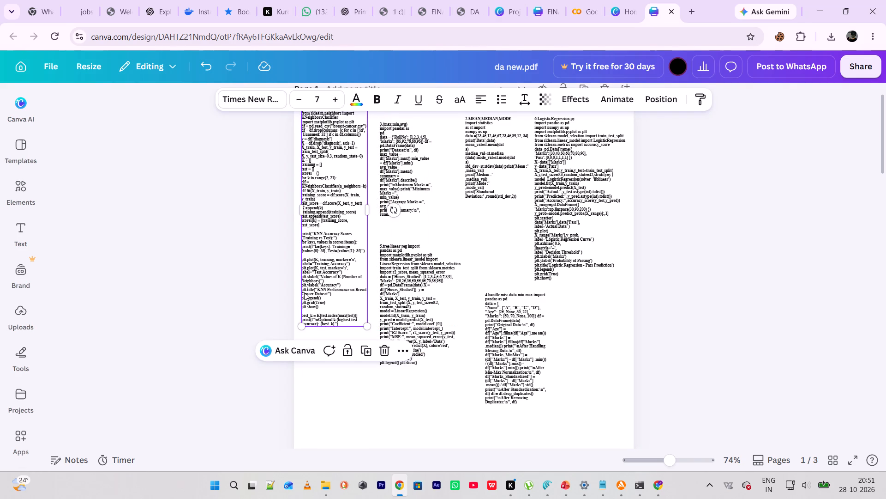
scroll(304, 292, up, 3)
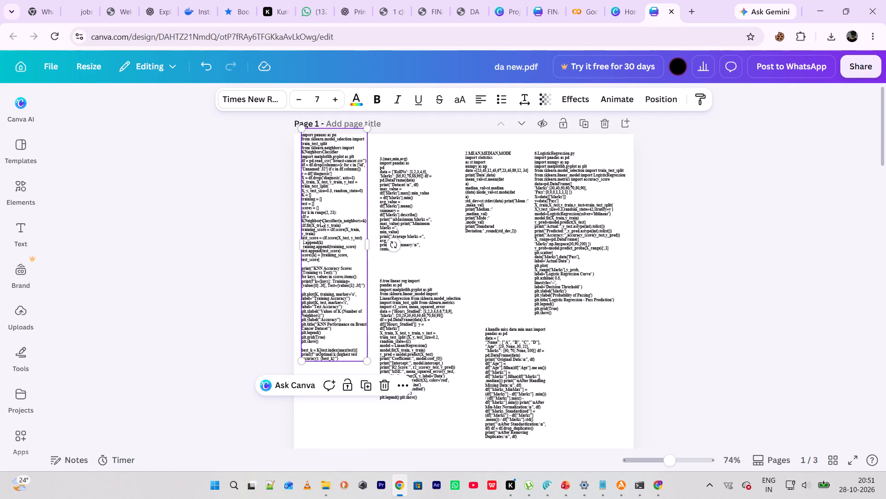
drag(327, 244, 325, 260)
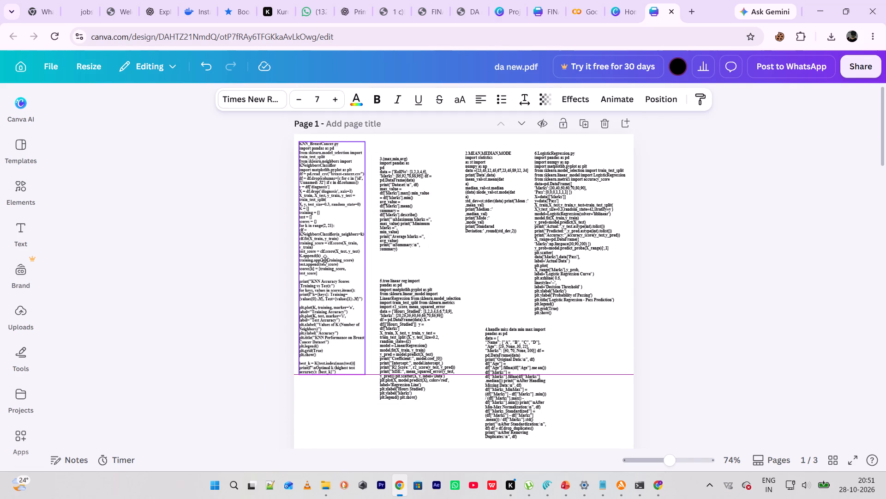
drag(325, 260, 325, 259)
Remove the blank line above print("KNN Accuracy Scores (Training vs Test):") in the KNN code block.
scroll(325, 259, up, 2)
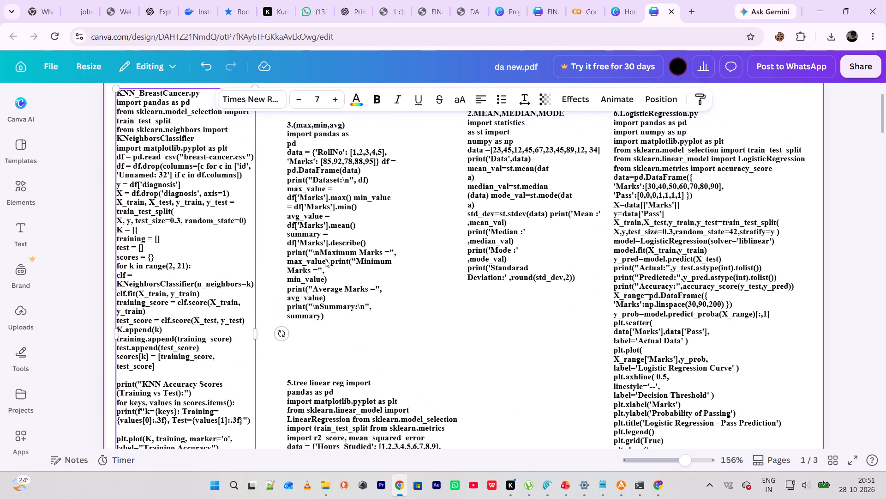
scroll(325, 259, up, 1)
scroll(144, 299, down, 1)
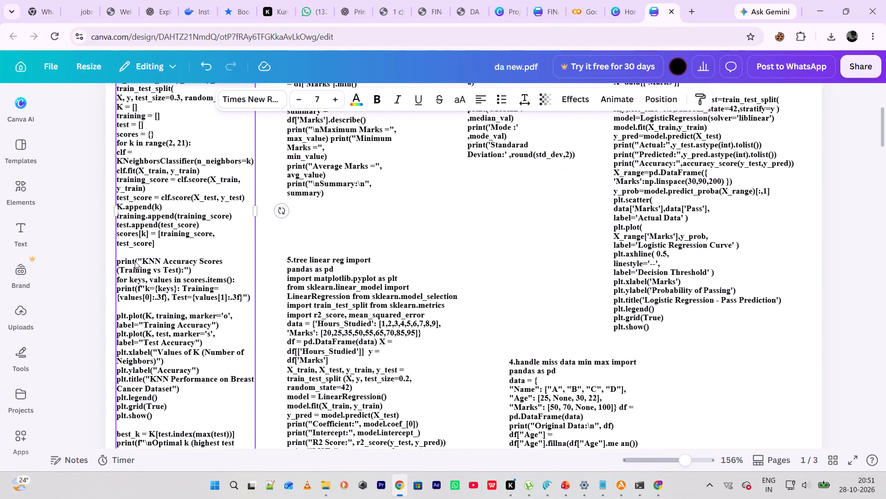
click(135, 259)
scroll(135, 259, down, 1)
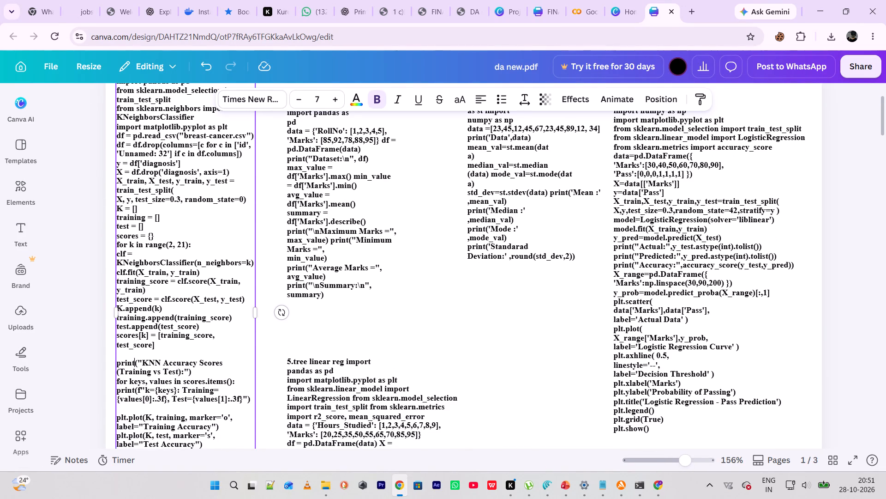
key(Left)
key(Left)
key(Left)
key(Left)
key(Left)
key(BackSpace)
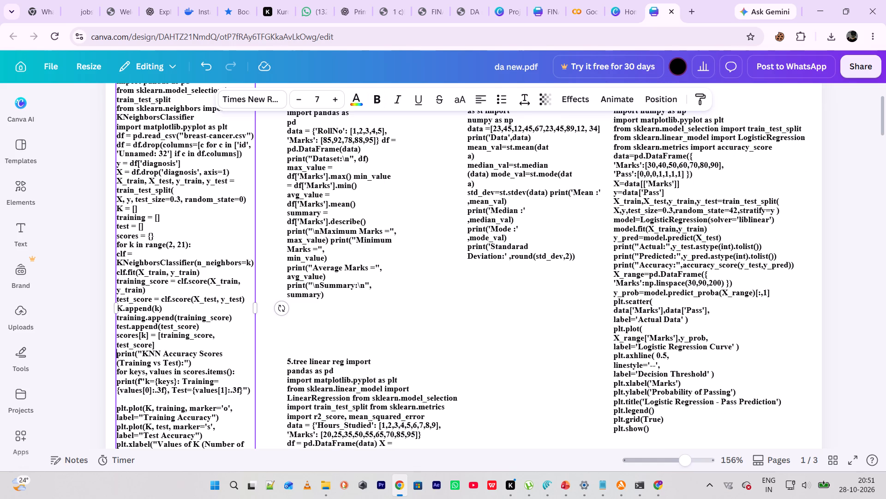
Remove the blank line above plt.plot(K, training, marker='o') in the KNN code block.
scroll(135, 259, down, 1)
key(Down)
key(Down)
key(Down)
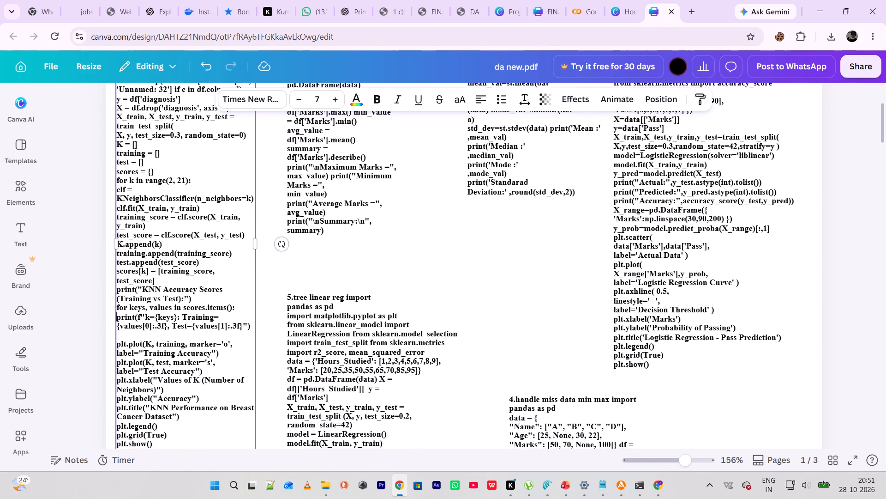
key(Down)
key(Down)
key(Down)
key(BackSpace)
scroll(135, 259, down, 1)
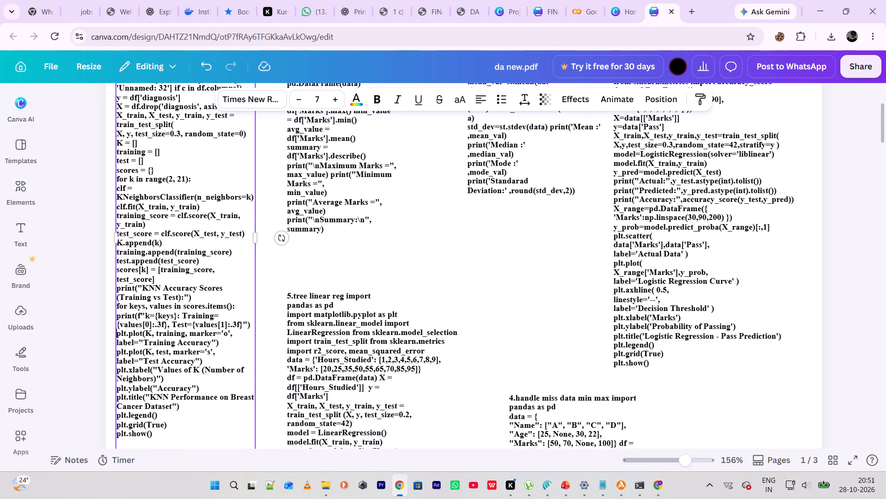
Remove the blank line above best_k = K[test.index(max(test))] in the KNN code block.
scroll(135, 259, down, 1)
key(Down)
key(Down)
key(Down)
key(Down)
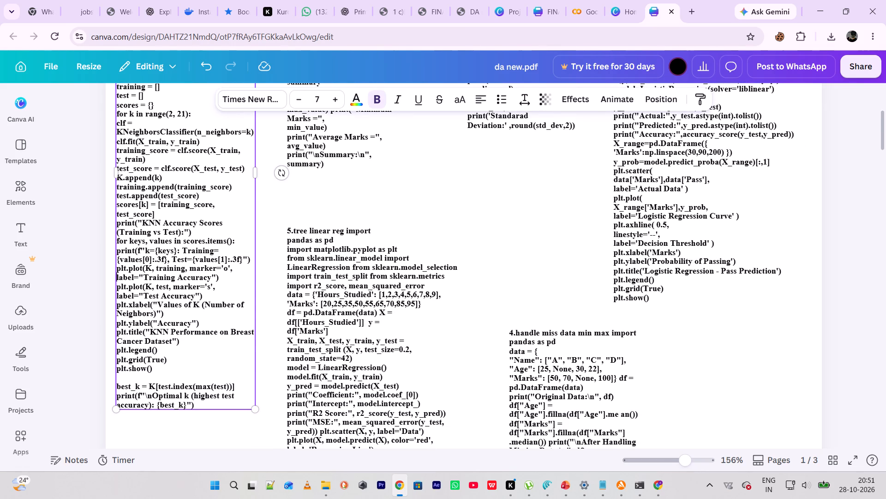
key(Down)
key(Down)
key(Down)
key(Down)
key(Down)
key(Down)
key(Down)
key(Down)
key(Down)
key(Down)
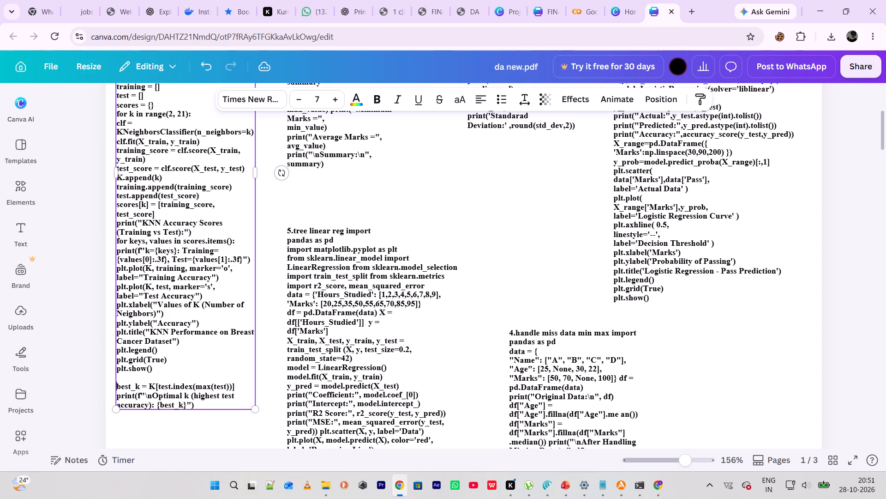
key(BackSpace)
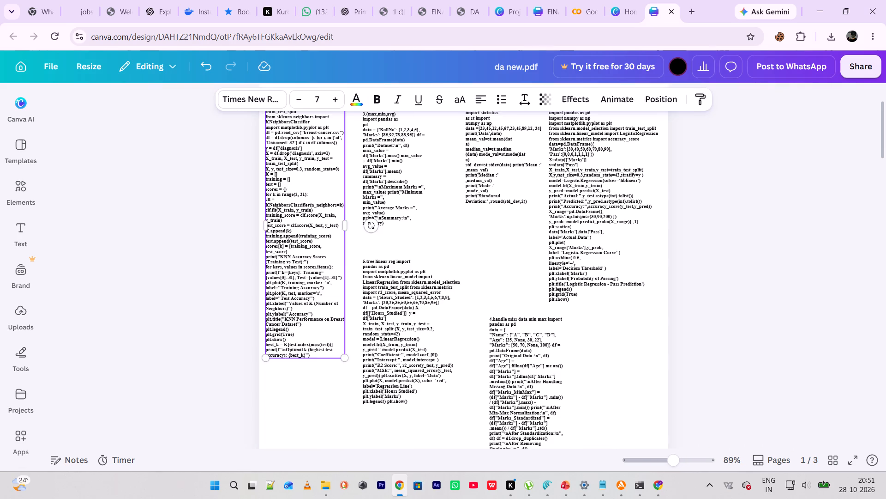
Widen the KNN_BreastCancer.py text block to a width of about 5 so its code wraps onto fewer lines.
scroll(226, 198, up, 1)
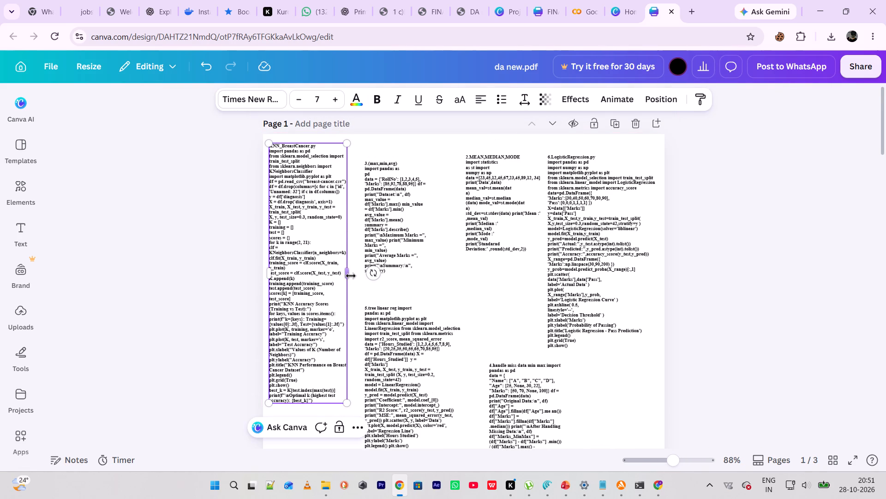
drag(350, 274, 366, 275)
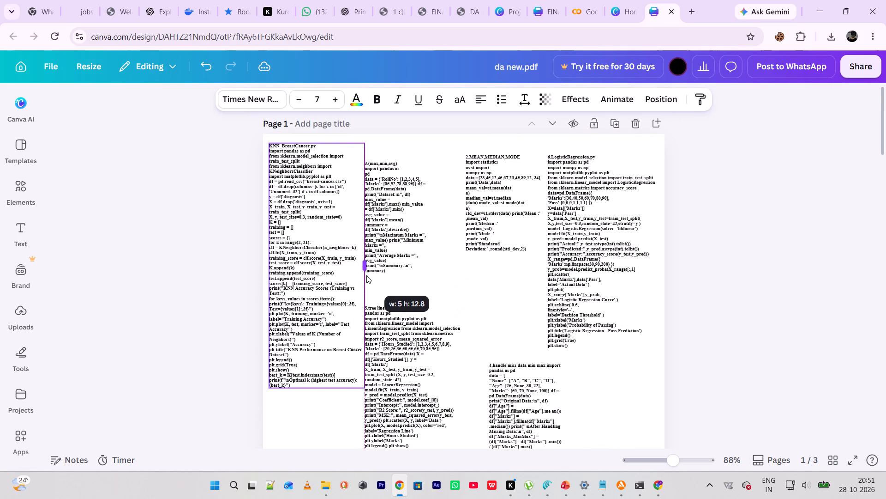
drag(366, 275, 371, 276)
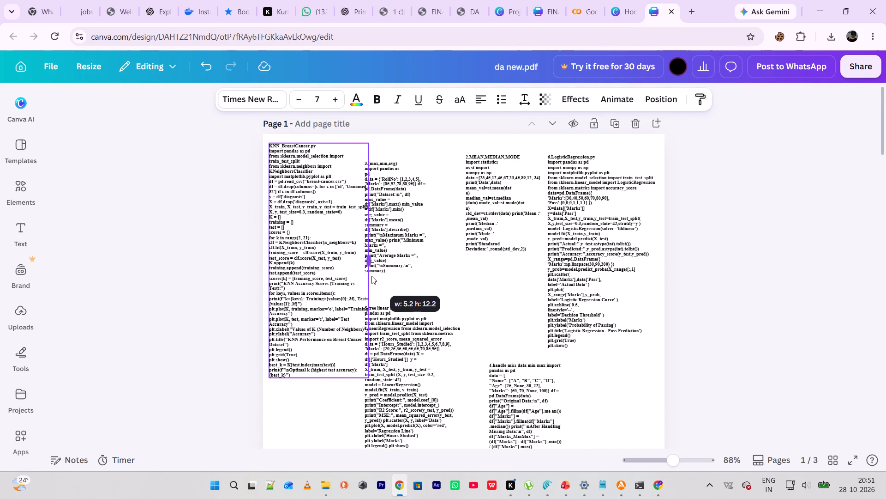
drag(371, 276, 383, 278)
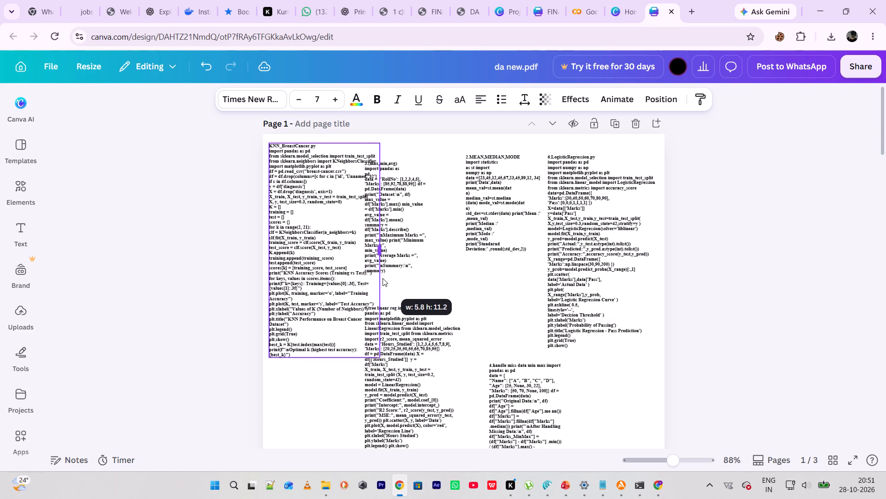
drag(383, 278, 371, 282)
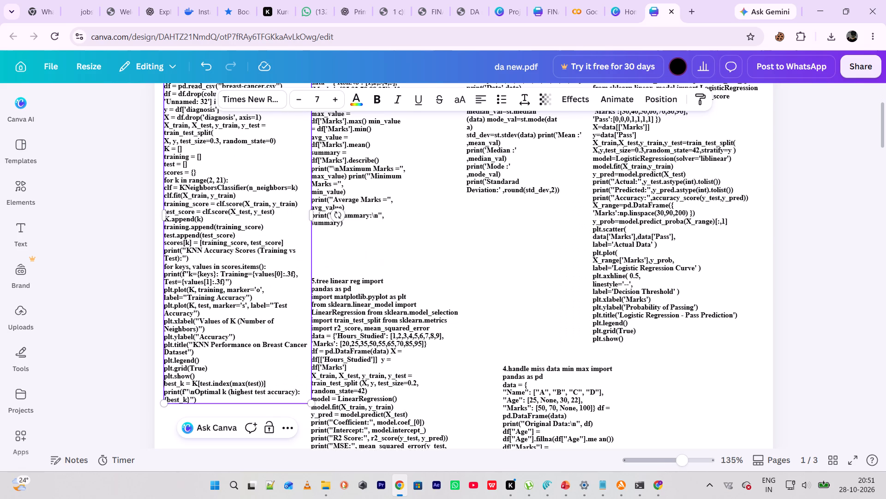
Join training = [] onto the K = [] line in the KNN code block, separated by a space.
scroll(289, 334, up, 3)
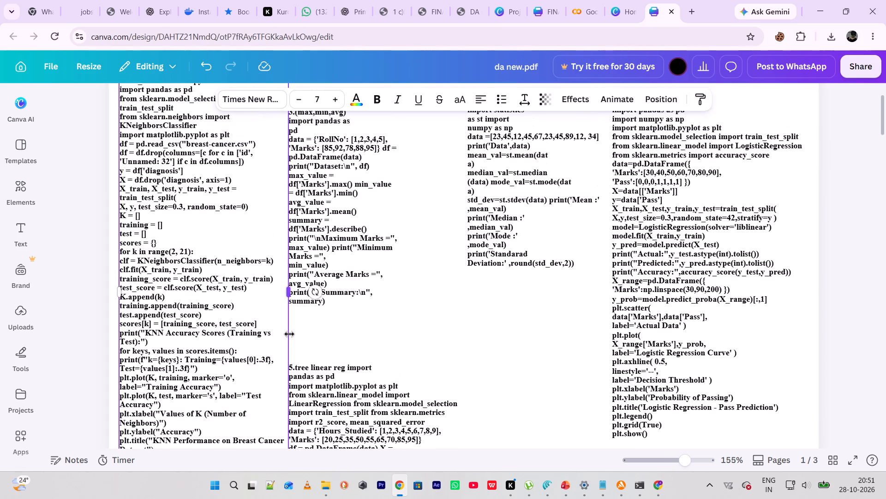
scroll(289, 334, up, 1)
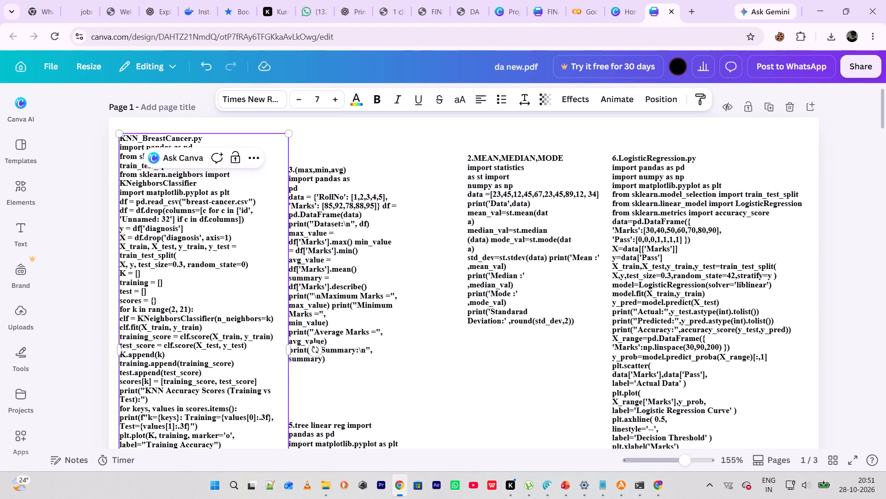
click(123, 280)
key(Left)
key(BackSpace)
key(space)
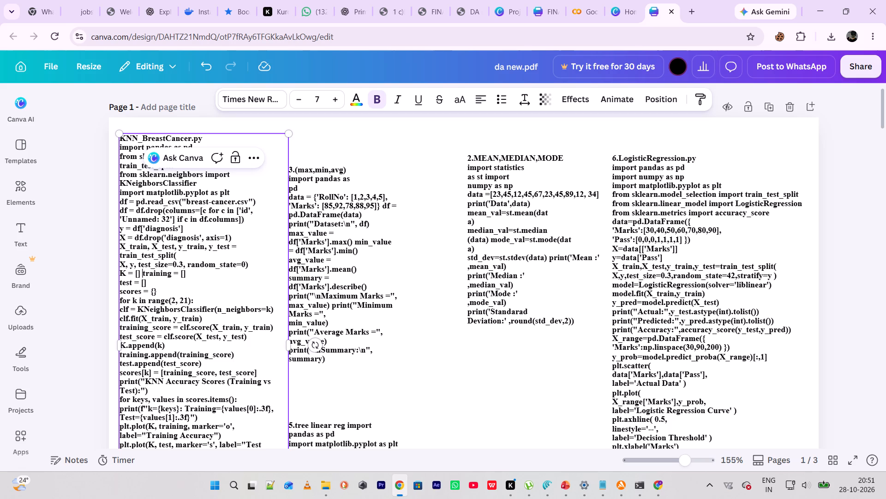
Join test = [] onto the K = [] training = [] line, separated by a space.
key(Down)
key(Left)
key(Left)
key(Left)
key(Left)
key(Left)
key(Left)
key(Left)
key(BackSpace)
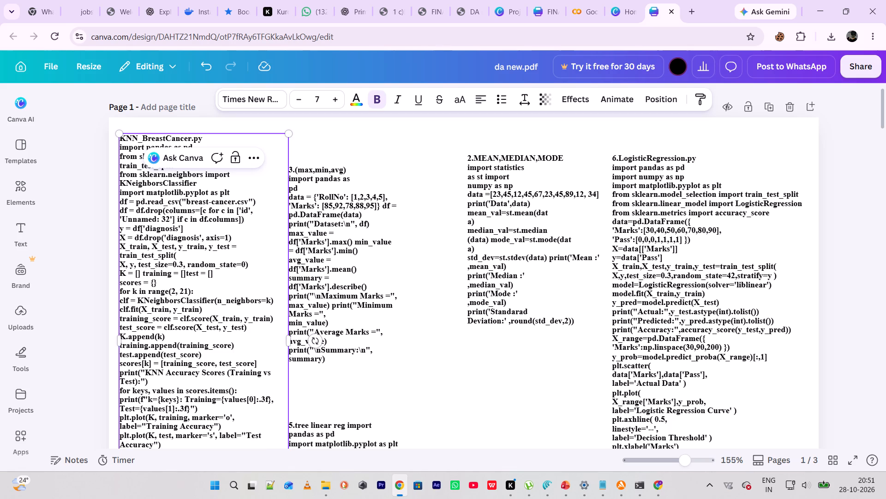
key(space)
Join scores = {} onto the line ending in test = [], separated by a space.
key(Down)
key(Down)
key(Down)
key(Down)
key(Up)
key(Left)
key(Up)
key(Left)
key(Left)
key(Left)
key(Up)
key(Left)
key(Left)
key(Left)
key(Left)
key(Left)
key(Left)
key(Left)
key(Left)
key(Left)
key(Left)
key(Left)
key(BackSpace)
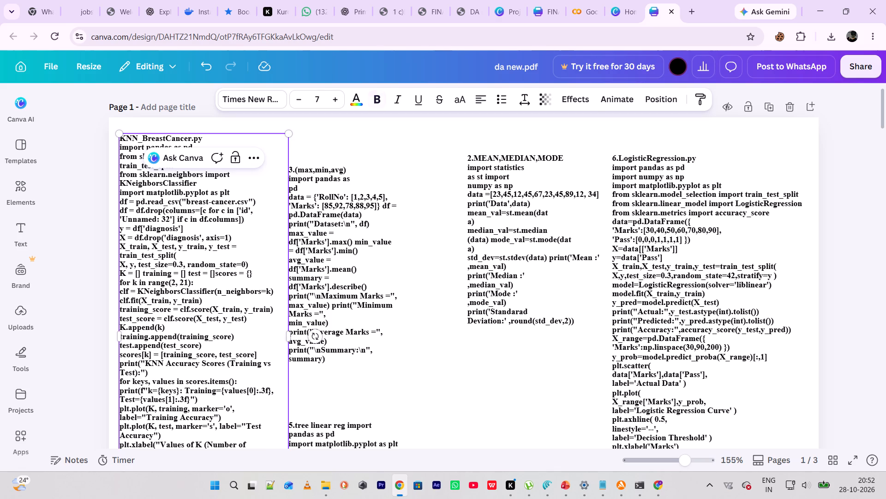
key(space)
Join plt.grid(True) onto the plt.legend() line near the end of the KNN code block, separated by a space.
scroll(152, 331, down, 1)
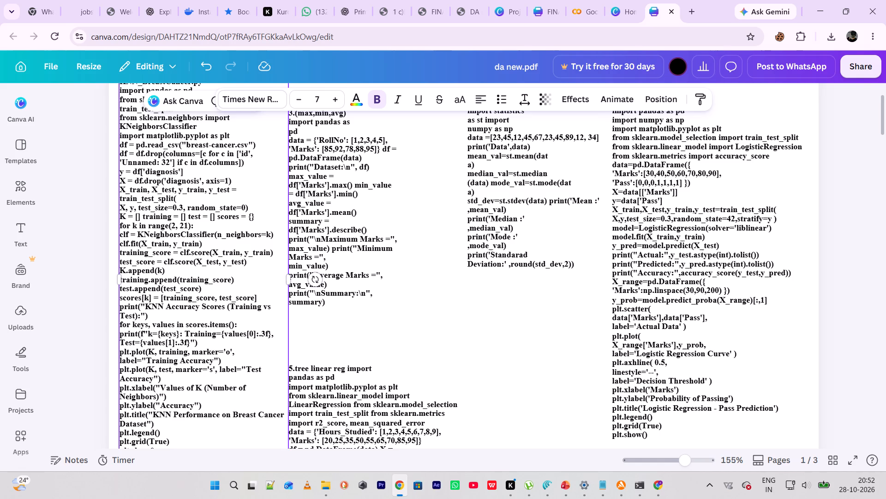
scroll(286, 295, down, 1)
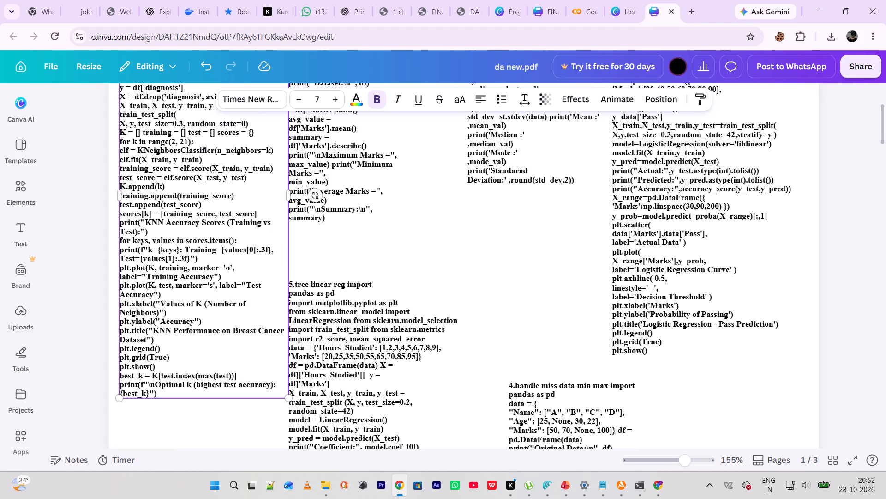
click(120, 358)
key(BackSpace)
key(space)
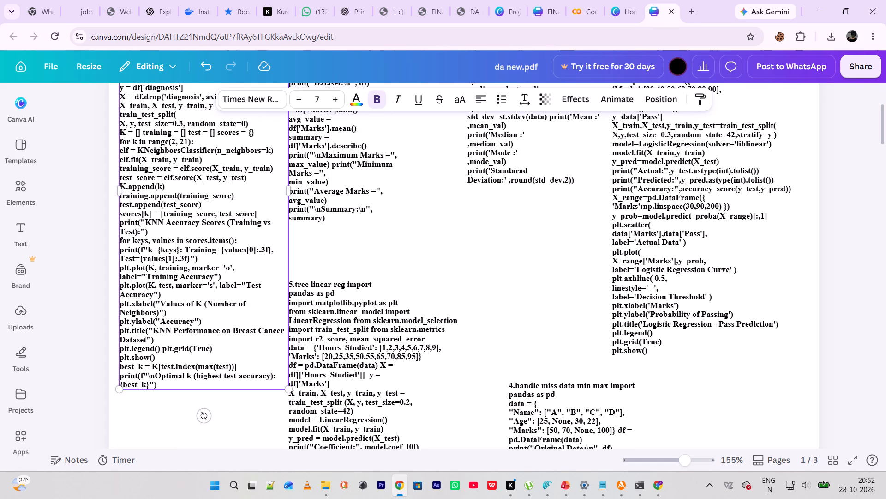
Join plt.show() onto the plt.legend() plt.grid(True) line in the KNN code block, separated by a space.
key(Down)
key(Left)
key(Left)
key(Left)
key(Left)
key(Left)
key(Left)
key(Left)
key(Left)
key(Left)
key(Left)
key(BackSpace)
key(space)
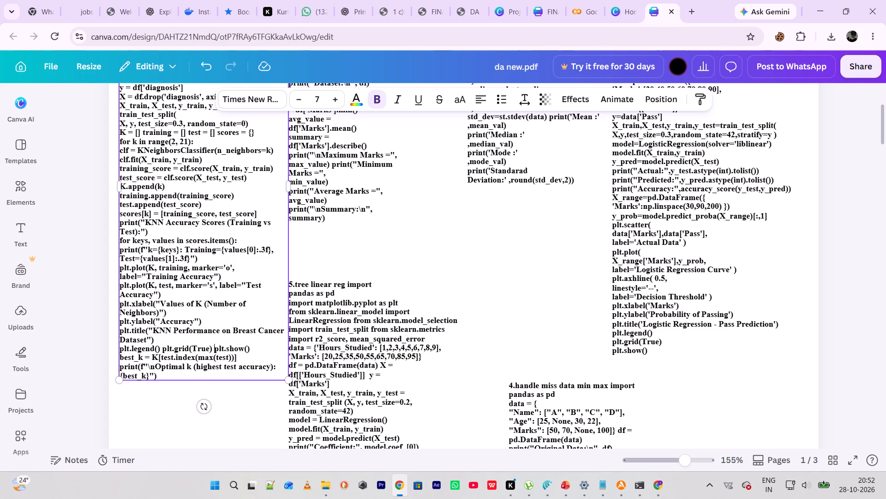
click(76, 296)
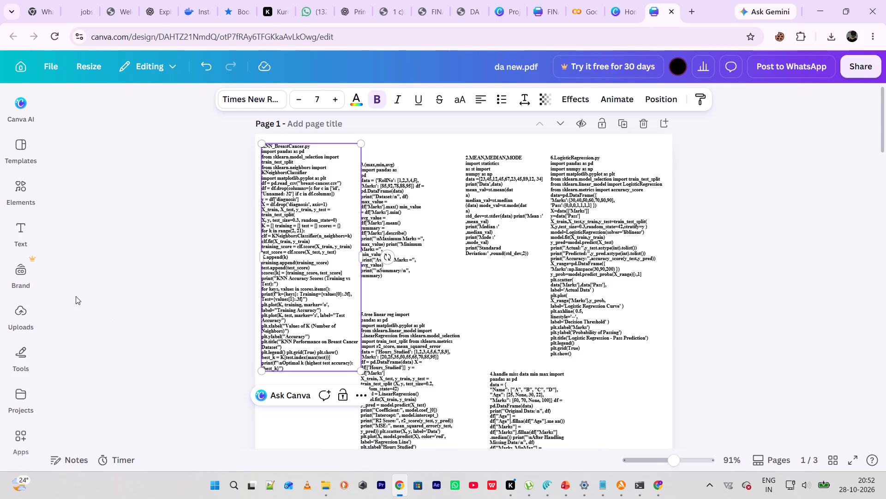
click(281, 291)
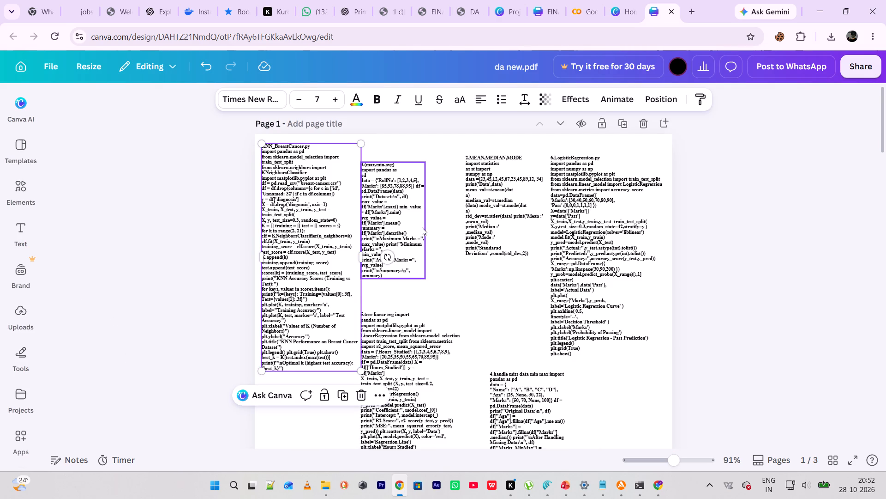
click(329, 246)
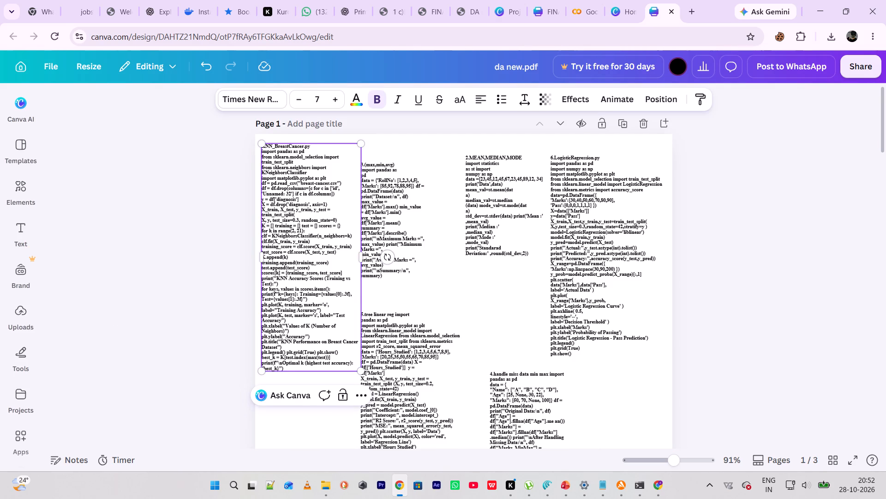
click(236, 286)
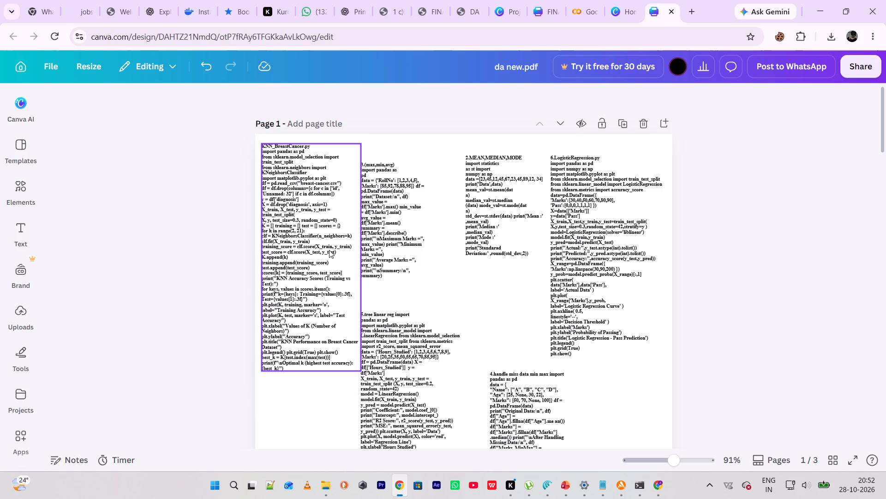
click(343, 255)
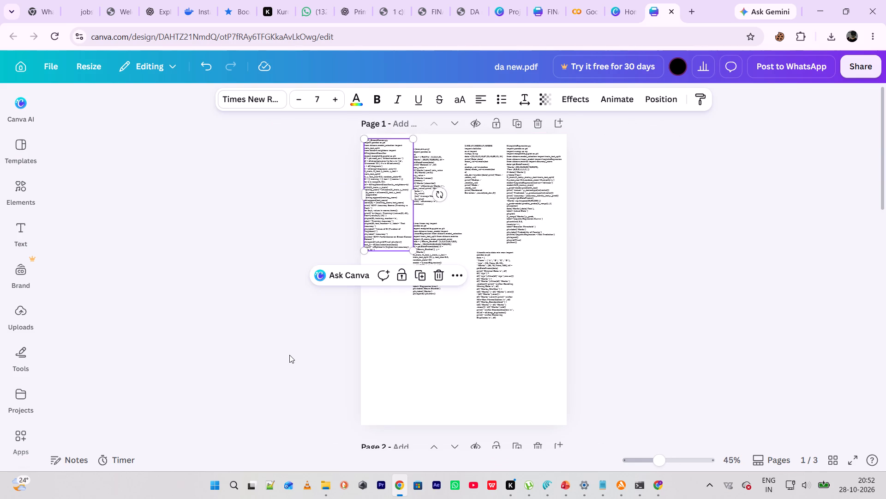
Move the 3.(max,min,avg) block slightly right on page 1, leaving a gap beside the KNN block.
scroll(289, 355, up, 2)
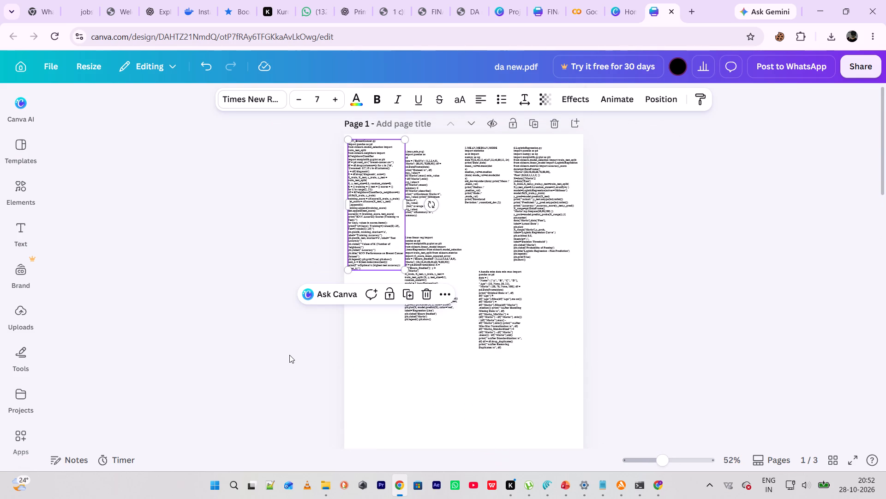
click(429, 186)
drag(429, 186, 449, 187)
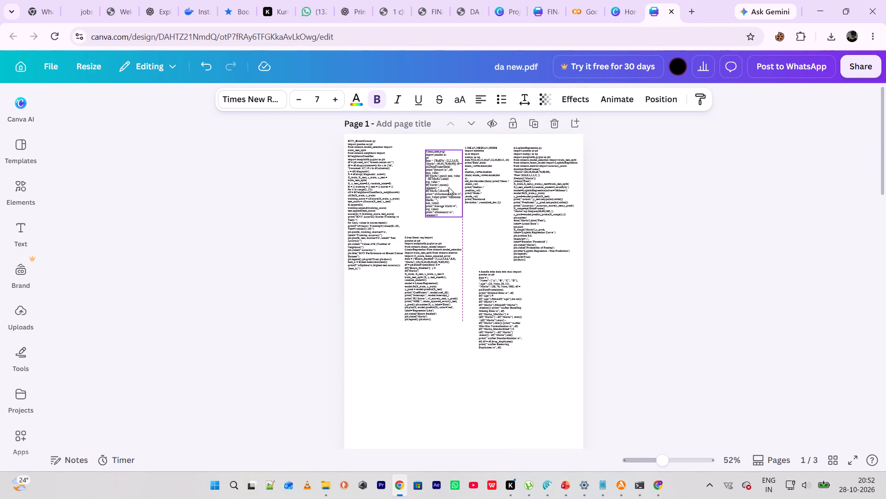
drag(449, 187, 443, 189)
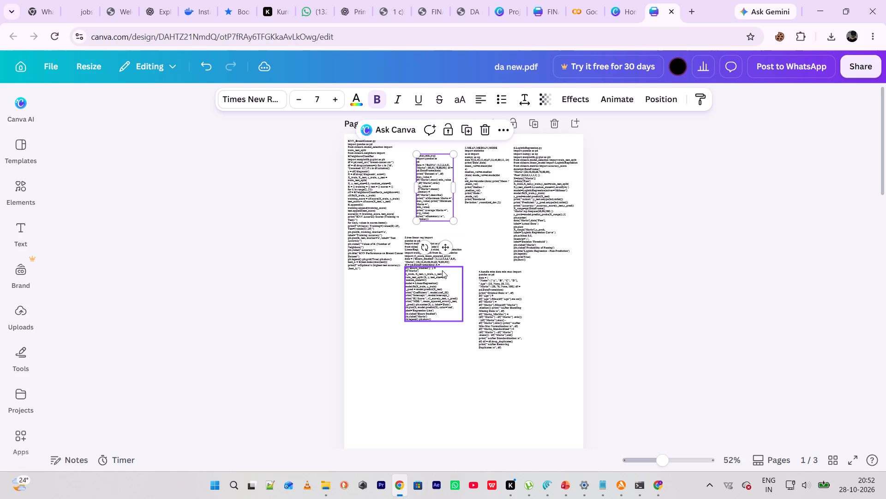
Move the lower part of the linear regression code, starting at df[['Hours_Studied']], down the page, away from its upper part.
click(442, 270)
drag(442, 270, 441, 299)
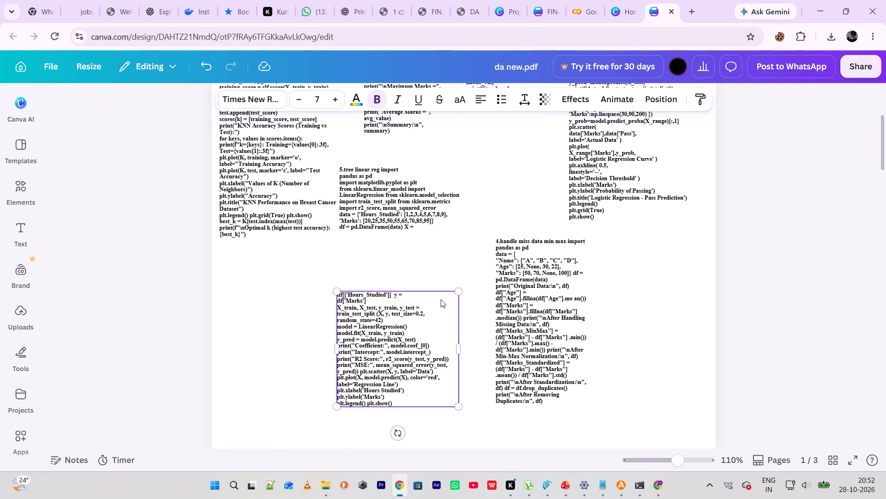
Move both parts of the linear regression code away from the KNN block, placing the df[['Hours_Studied']] part just below the upper part.
click(411, 216)
drag(411, 216, 425, 216)
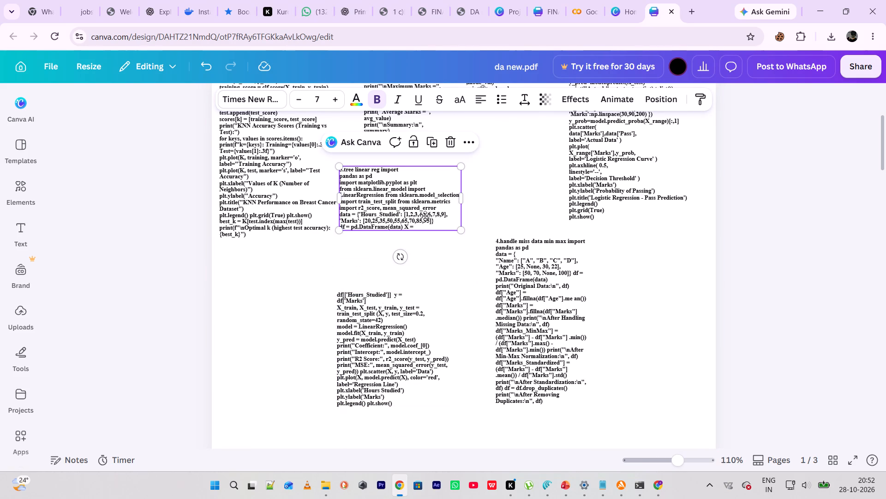
drag(425, 216, 441, 216)
click(385, 333)
drag(385, 333, 392, 323)
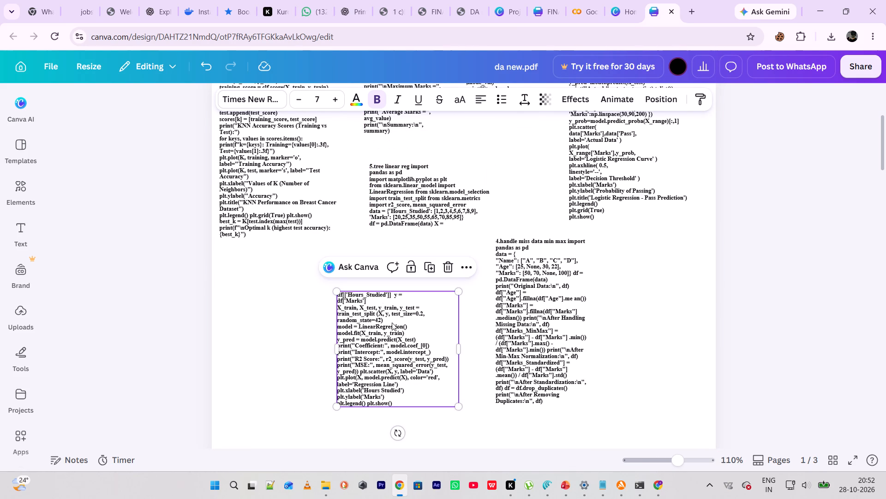
drag(392, 323, 418, 280)
Widen the KNN code block on page 1 to about 5.7, ending just short of the 3.(max,min,avg) block.
scroll(352, 259, up, 1)
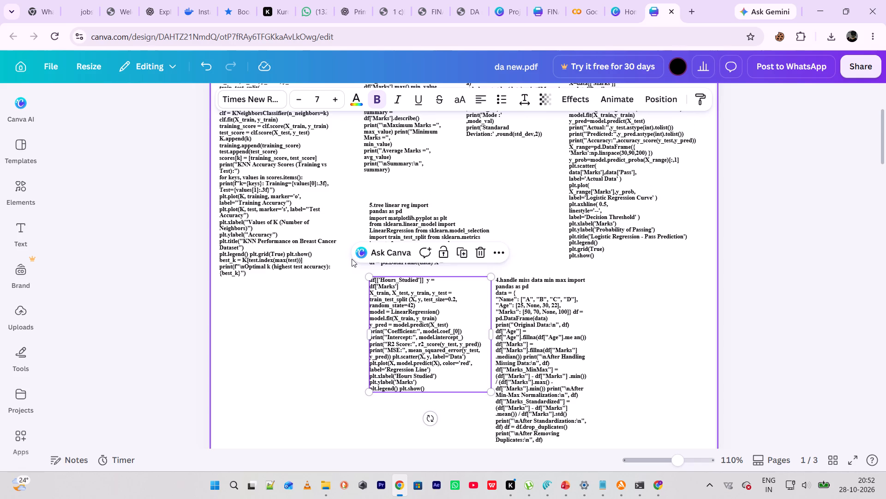
scroll(326, 230, up, 1)
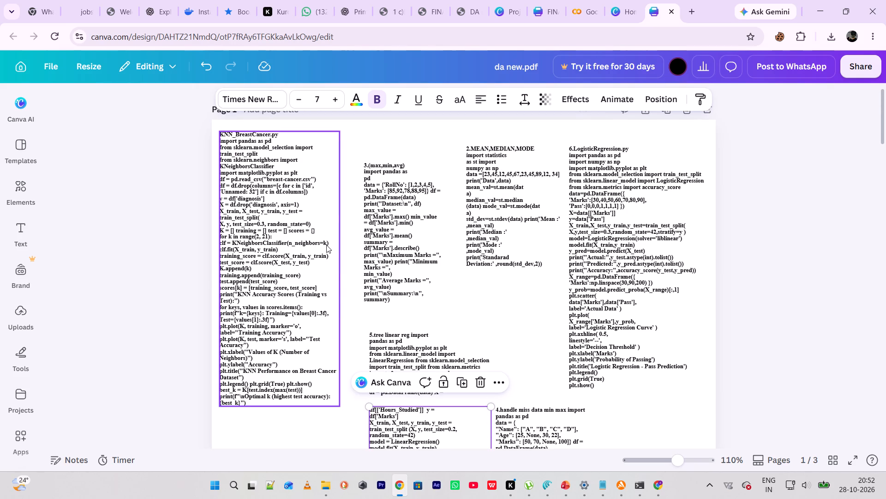
click(326, 245)
drag(340, 262, 355, 262)
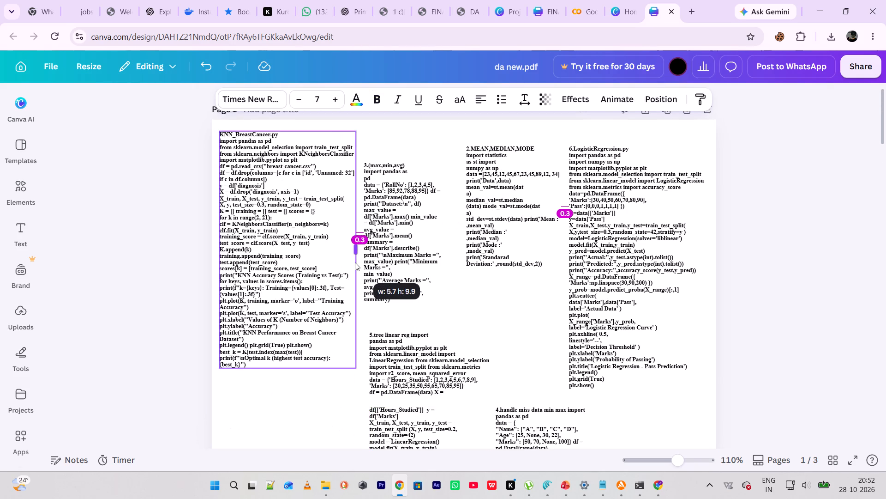
drag(355, 262, 356, 262)
drag(356, 262, 367, 262)
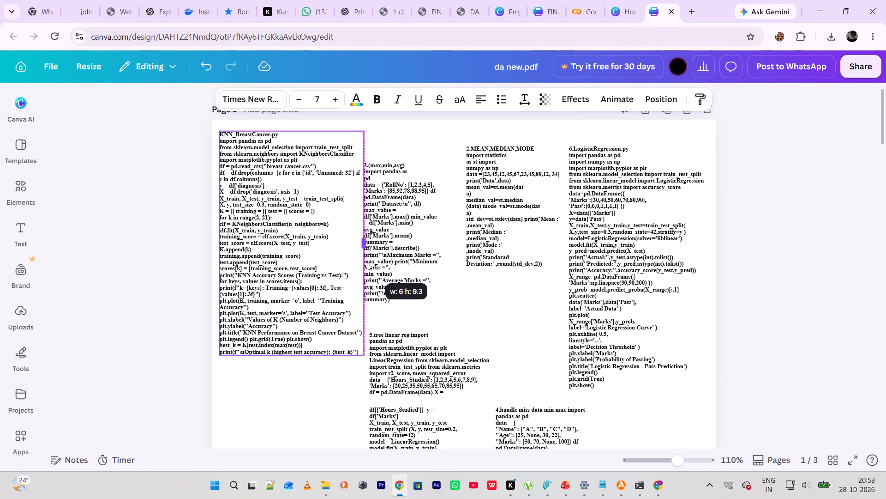
drag(367, 262, 360, 262)
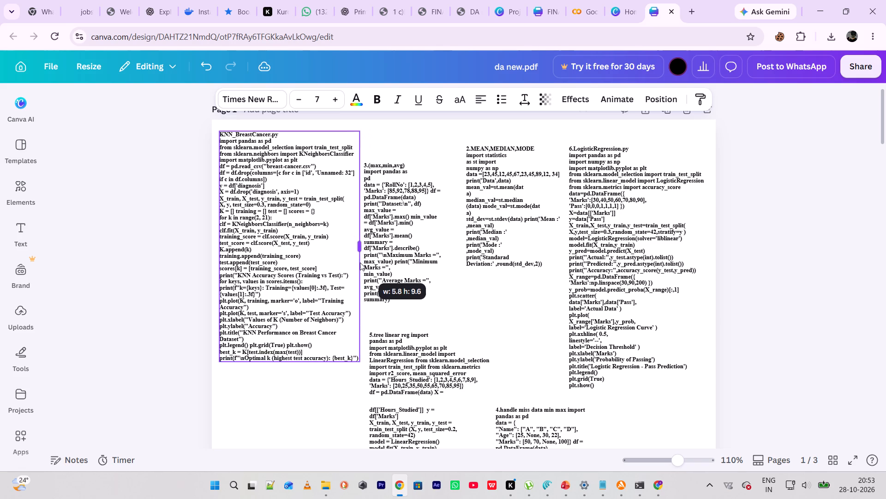
drag(360, 262, 361, 262)
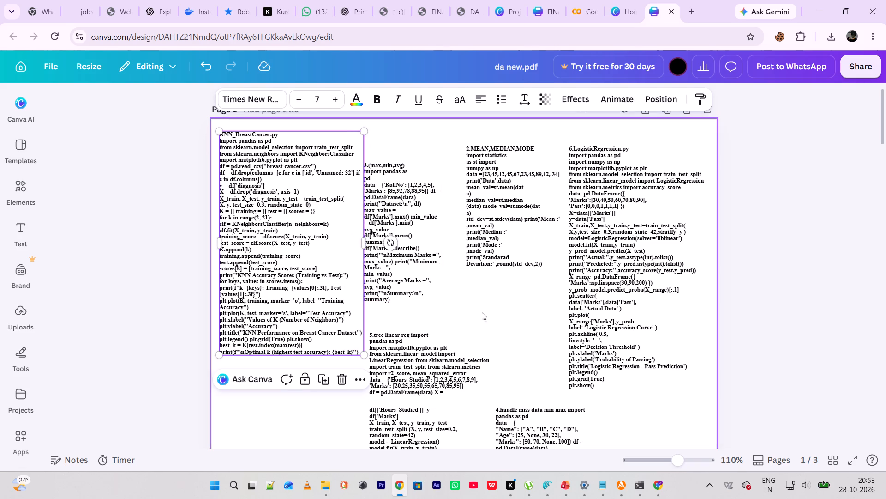
click(496, 343)
click(305, 260)
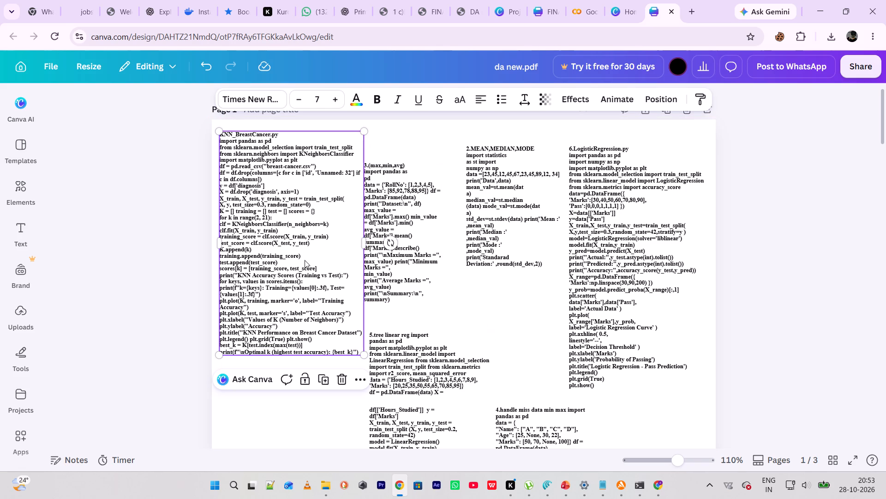
drag(366, 239, 360, 243)
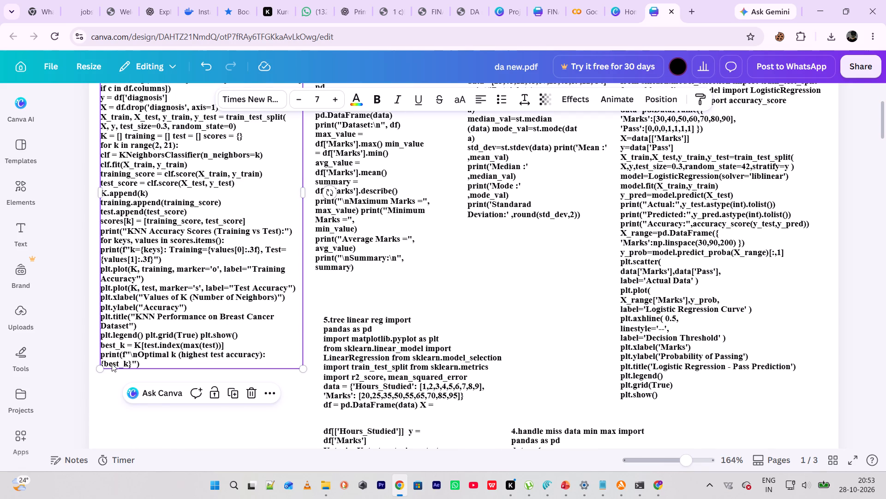
Delete the colon and space before {best_k} in the KNN block's last print statement, joining it directly to accuracy).
click(112, 364)
scroll(112, 364, down, 4)
scroll(112, 364, up, 1)
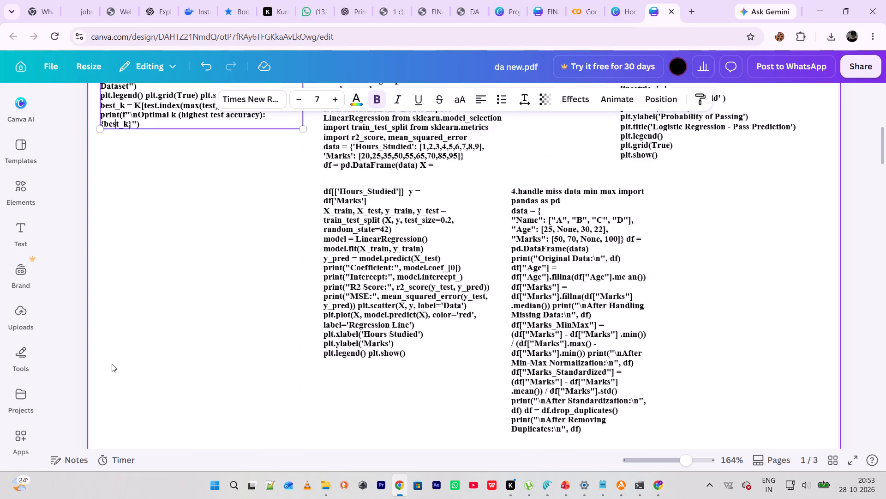
scroll(112, 364, up, 2)
key(Left)
key(Left)
key(Left)
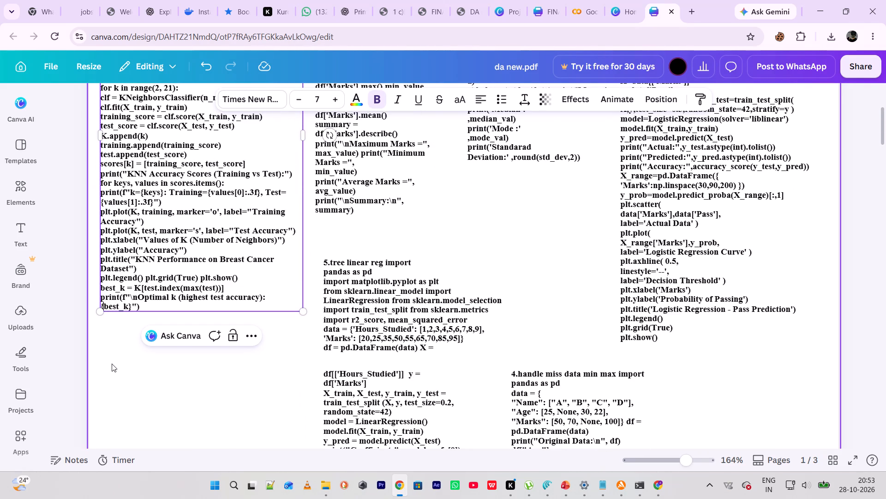
key(Left)
key(BackSpace)
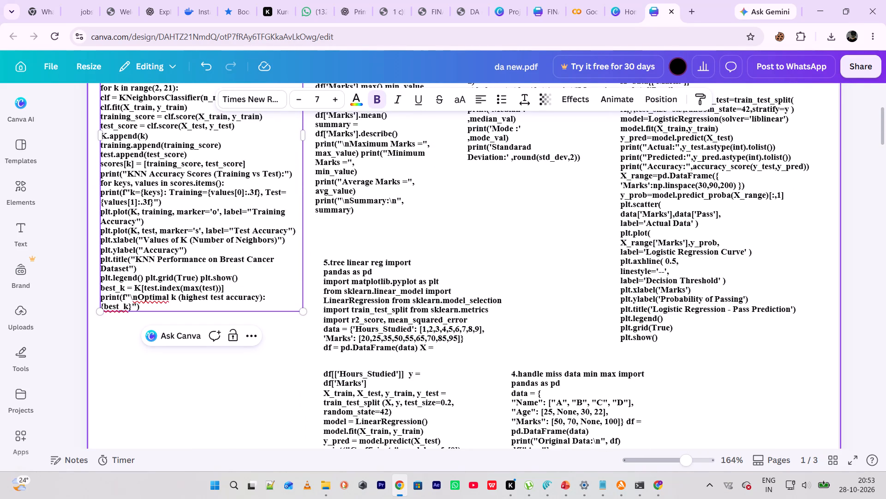
key(BackSpace)
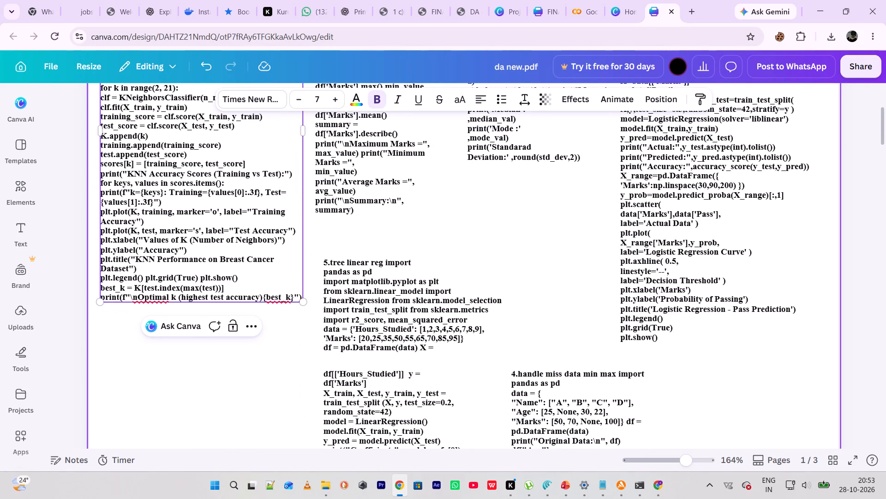
key(space)
key(BackSpace)
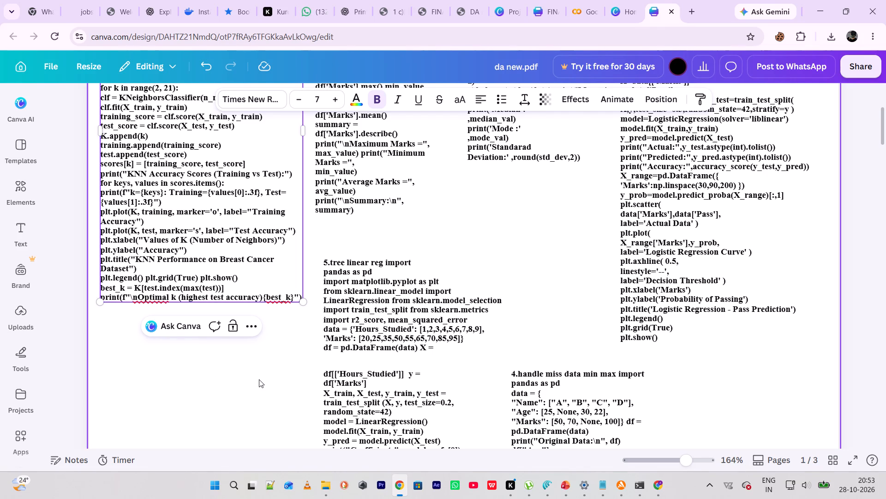
click(259, 379)
Nudge the KNN code block slightly up, closer to the top edge of page 1.
scroll(259, 379, up, 1)
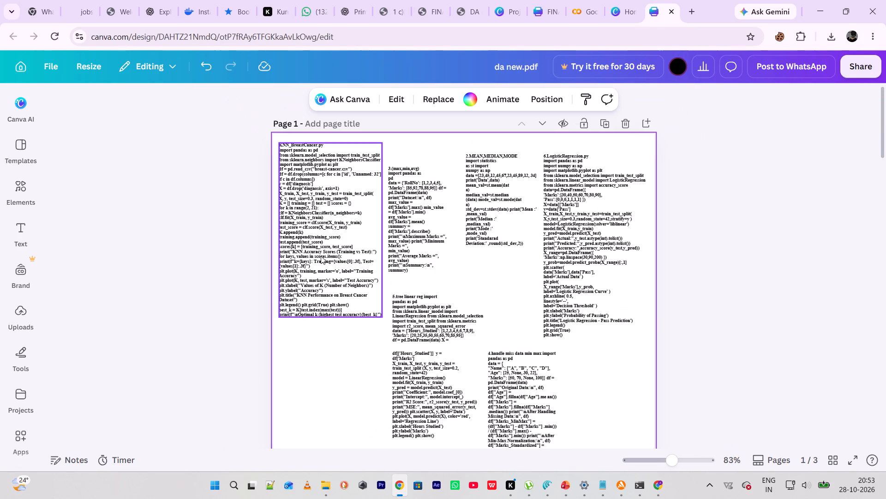
click(321, 256)
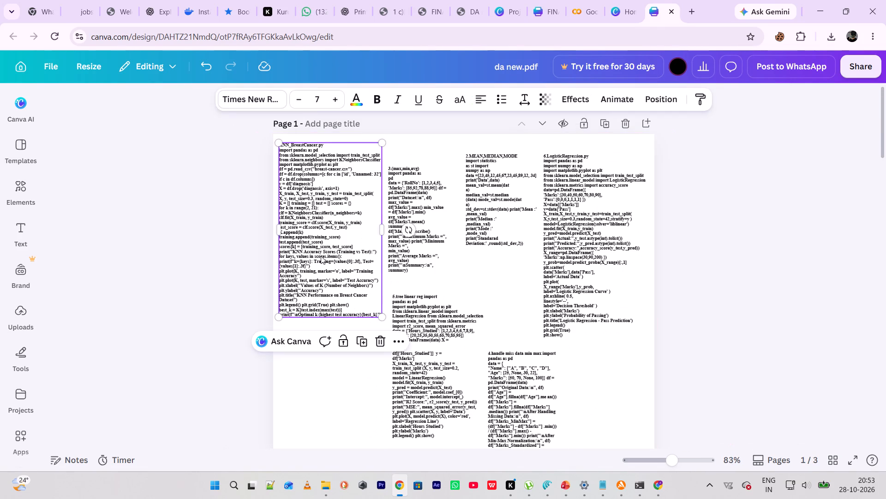
key(Up)
key(Up)
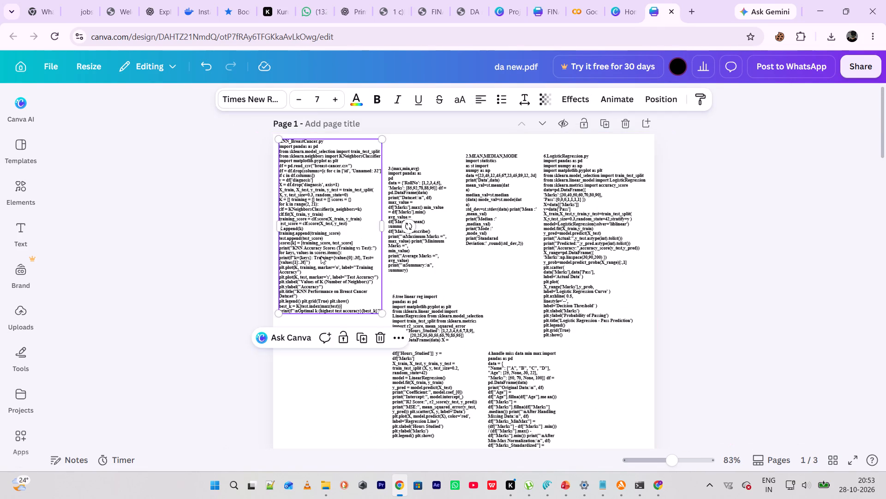
Nudge the KNN code block slightly down on page 1.
key(Down)
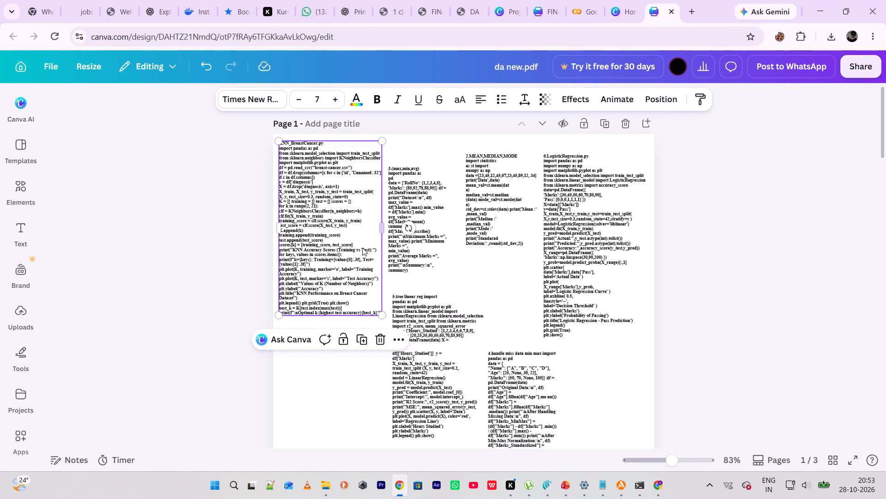
click(428, 225)
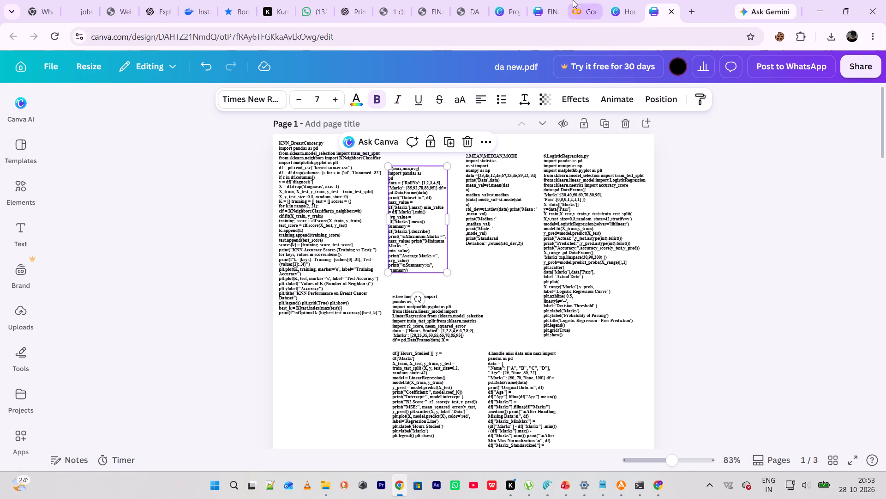
Find the KNN code in the open code-sheet PDFs and check it against the KNN block in the da new.pdf design.
click(511, 11)
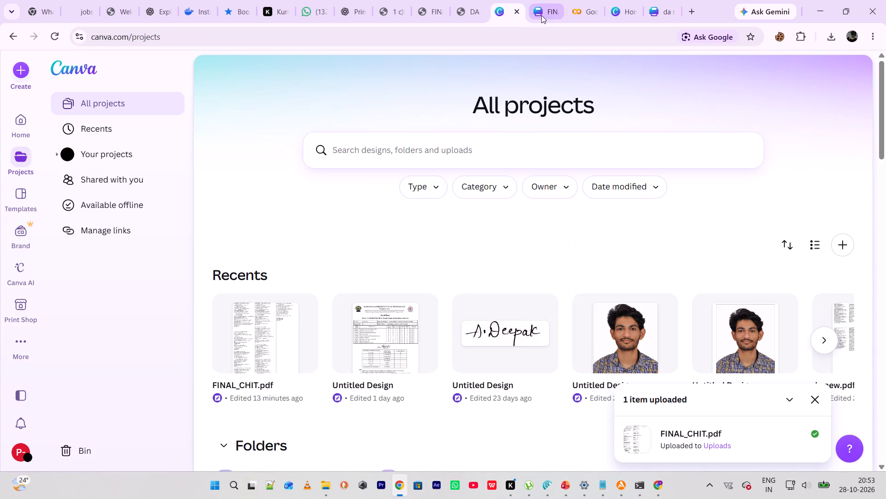
click(421, 12)
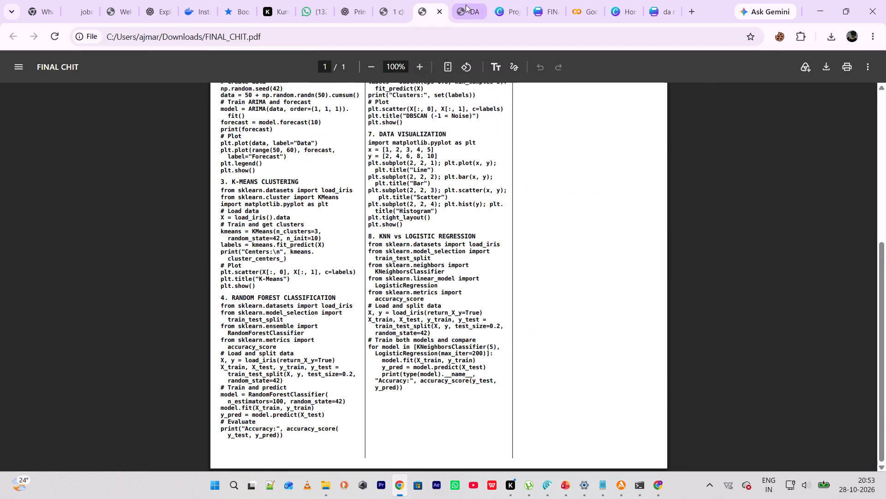
click(466, 5)
click(385, 14)
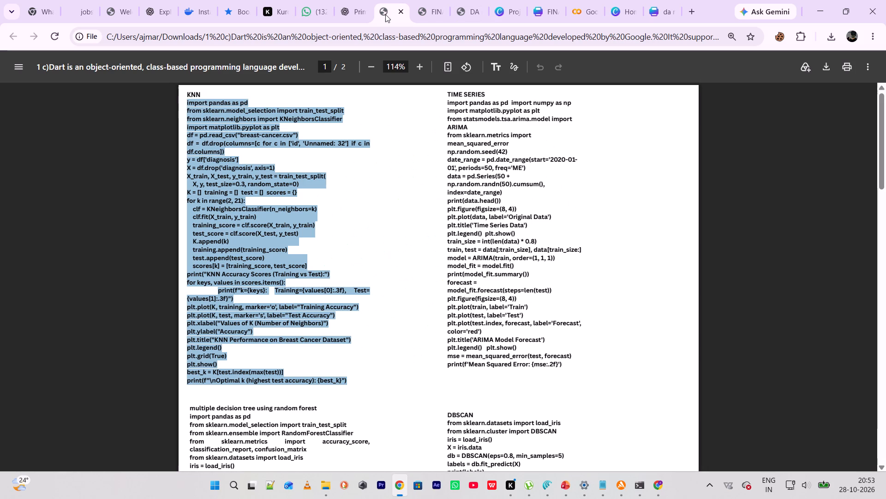
click(384, 152)
scroll(384, 152, down, 2)
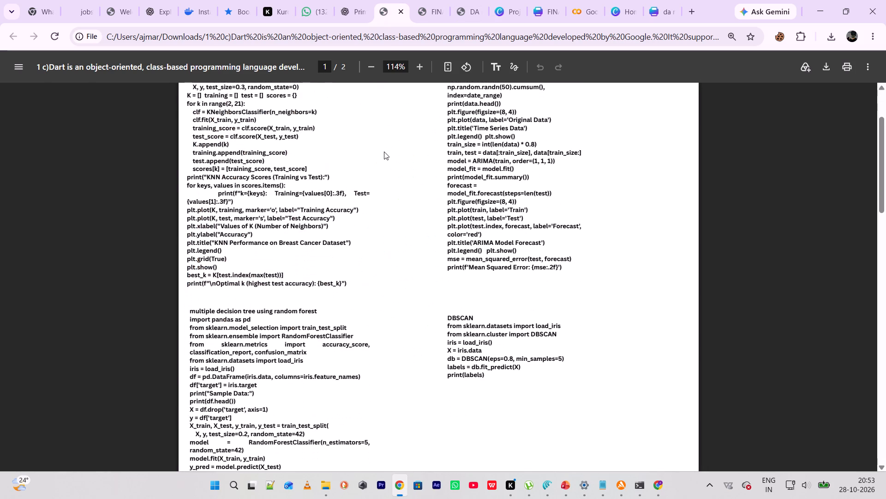
scroll(384, 152, up, 1)
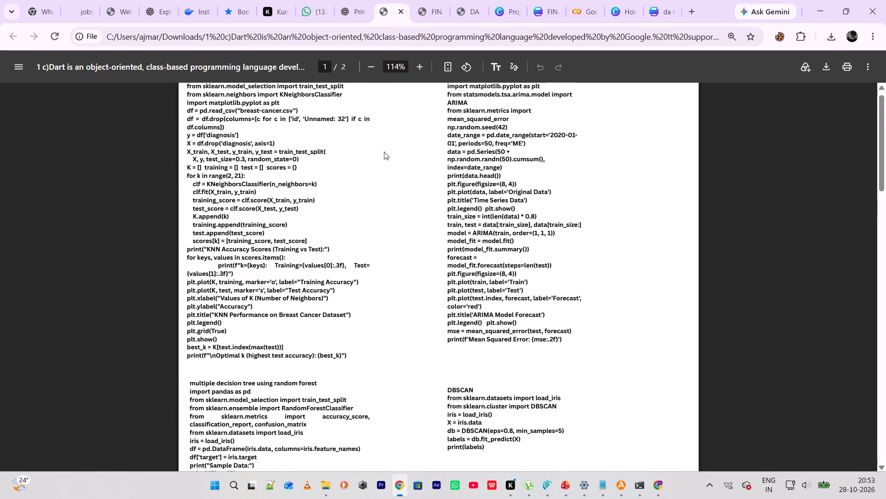
scroll(384, 152, down, 1)
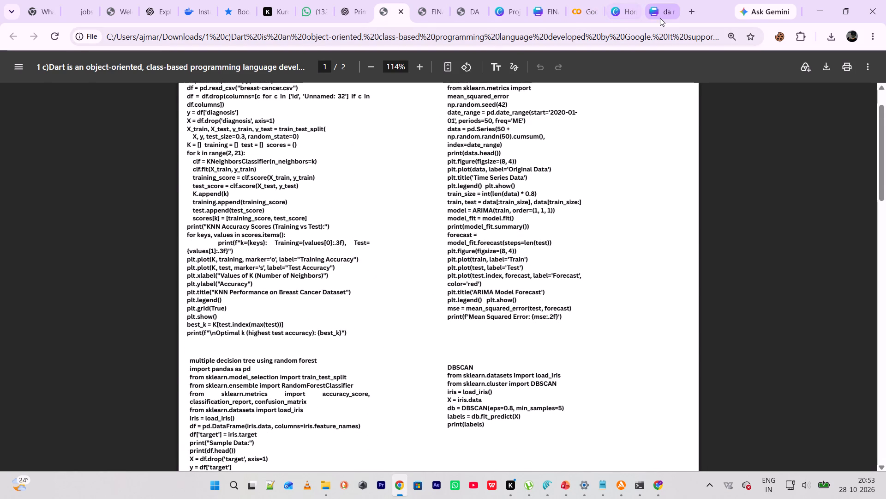
click(660, 18)
click(350, 252)
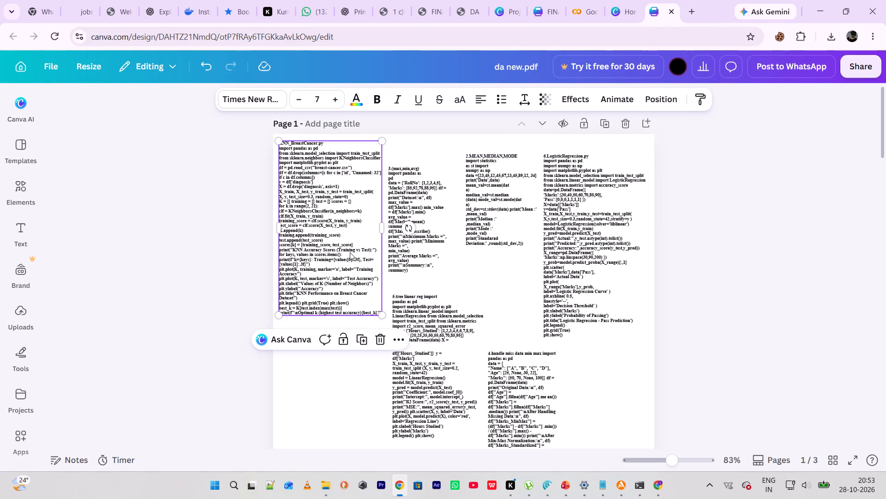
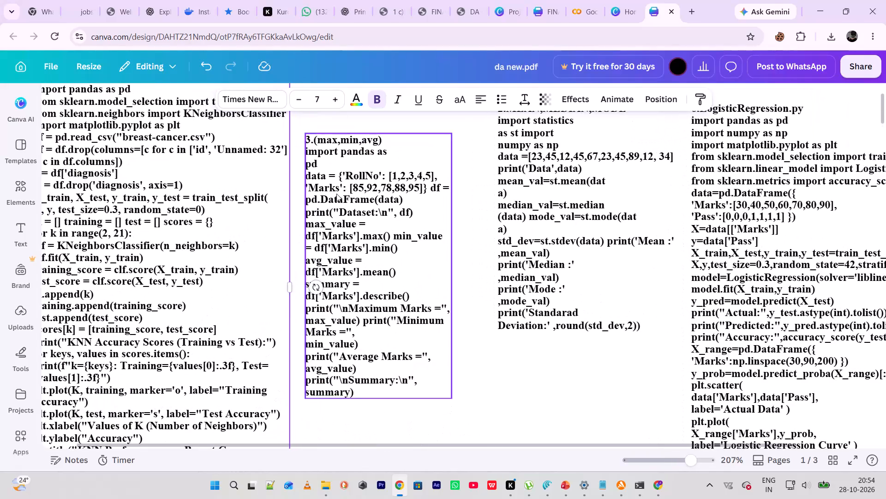
Number the KNN code block's title by adding "1) " in front of KNN_BreastCancer.py on page 1.
scroll(252, 165, up, 2)
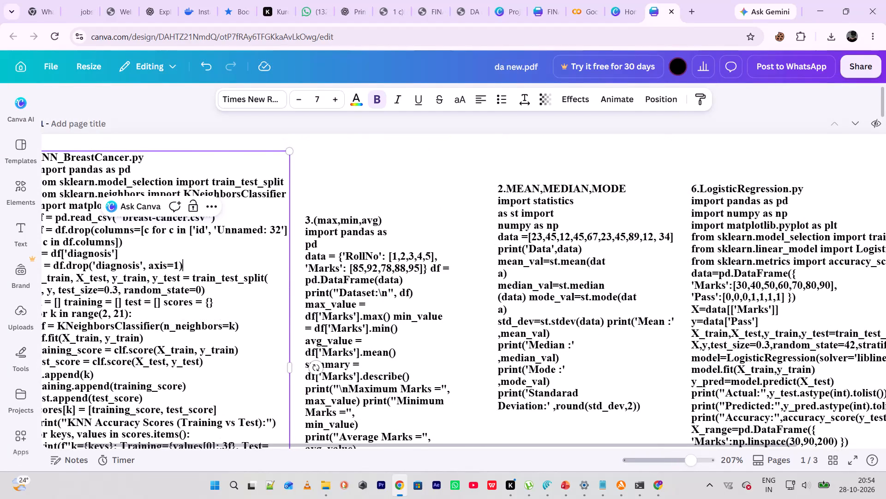
scroll(252, 165, right, 2)
click(94, 158)
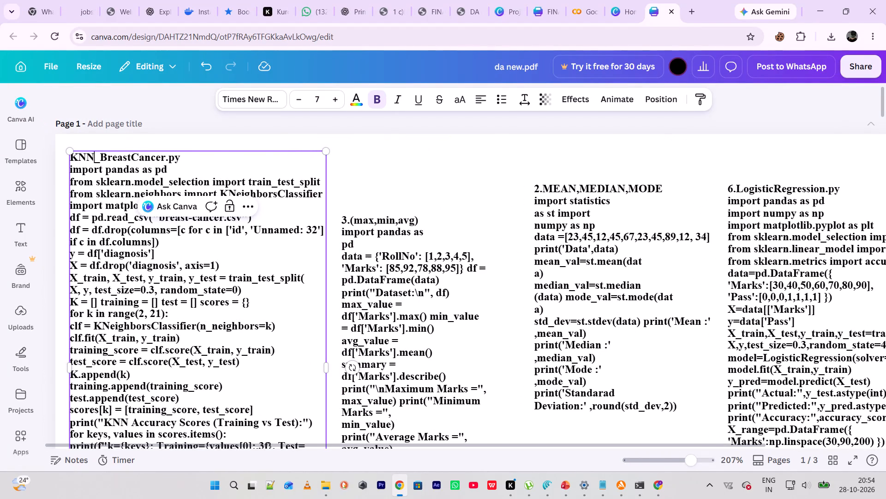
key(Left)
key(Left)
key(Left)
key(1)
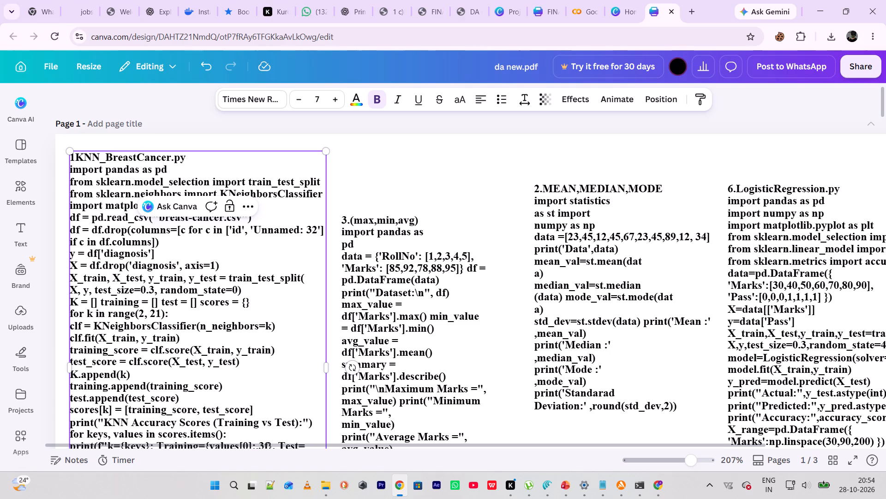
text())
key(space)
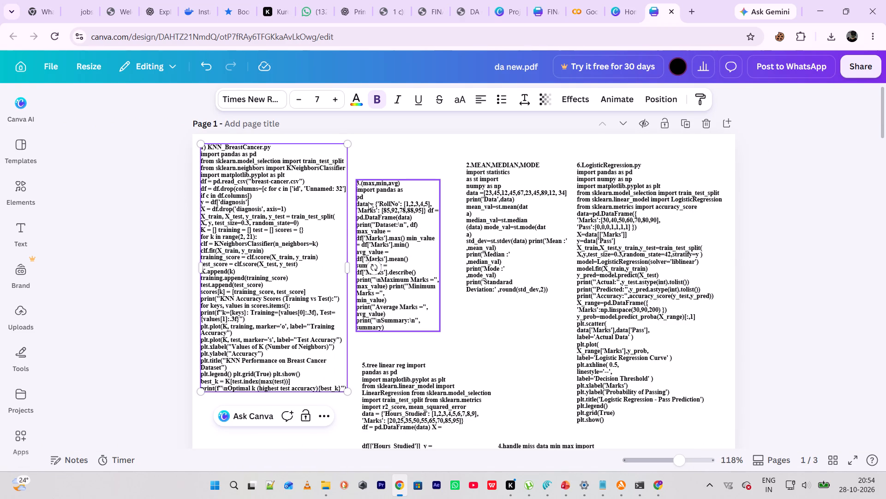
Join K.append(k) onto the end of the test_score = clf.score(X_test, y_test) line in the KNN block, separated by a space.
click(364, 149)
scroll(364, 149, down, 1)
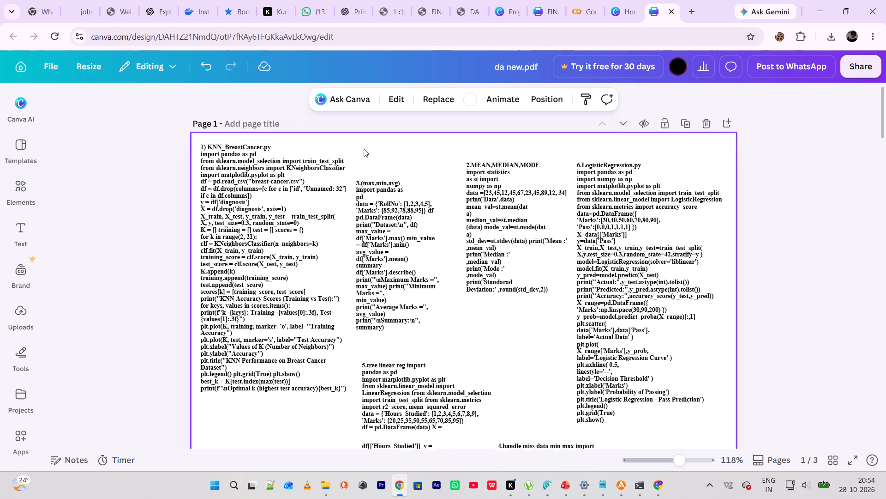
scroll(364, 149, down, 1)
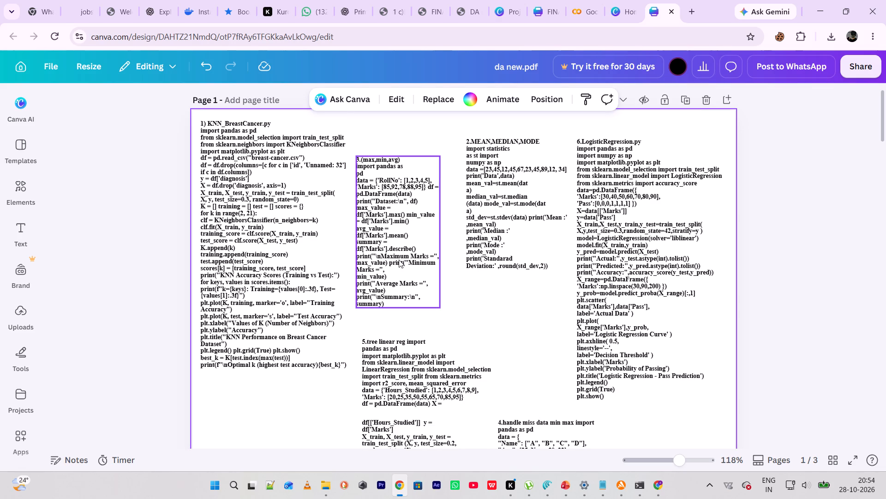
click(289, 250)
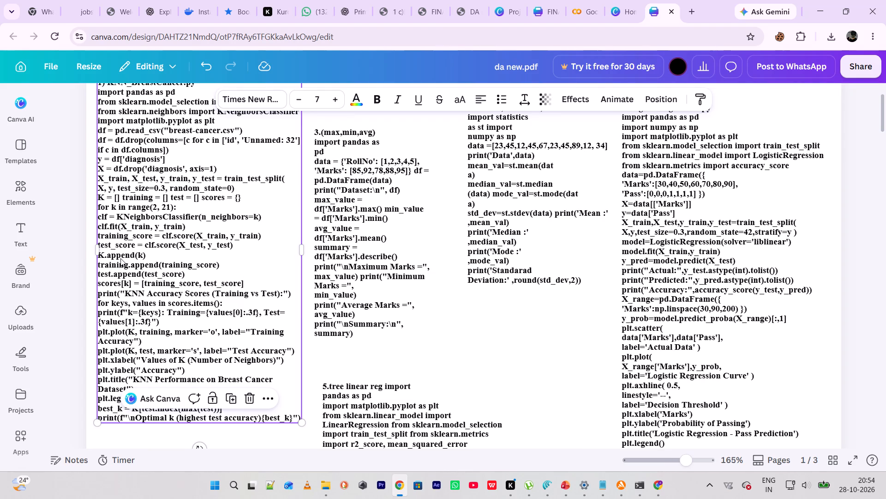
click(120, 256)
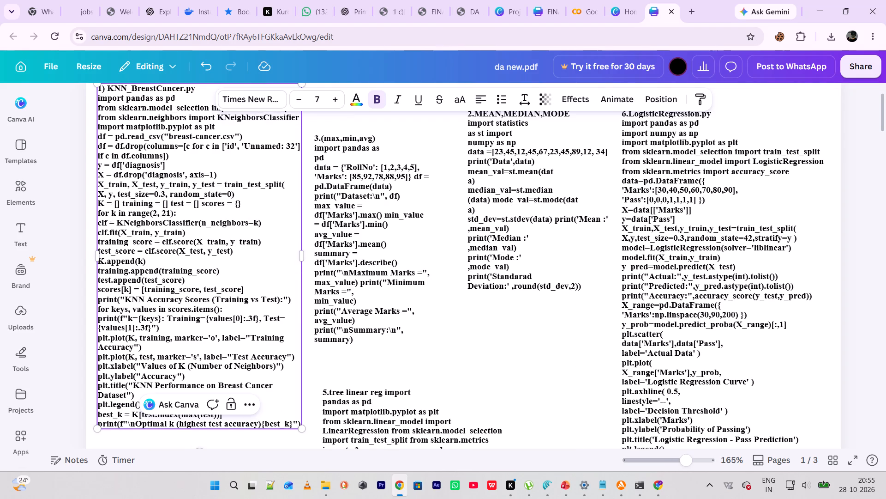
key(Left)
key(Left)
key(Left)
key(Left)
key(Left)
key(BackSpace)
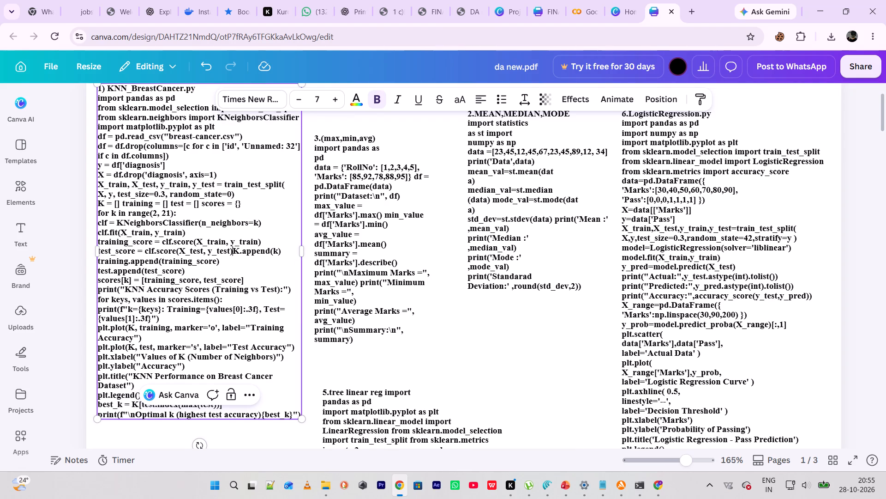
key(space)
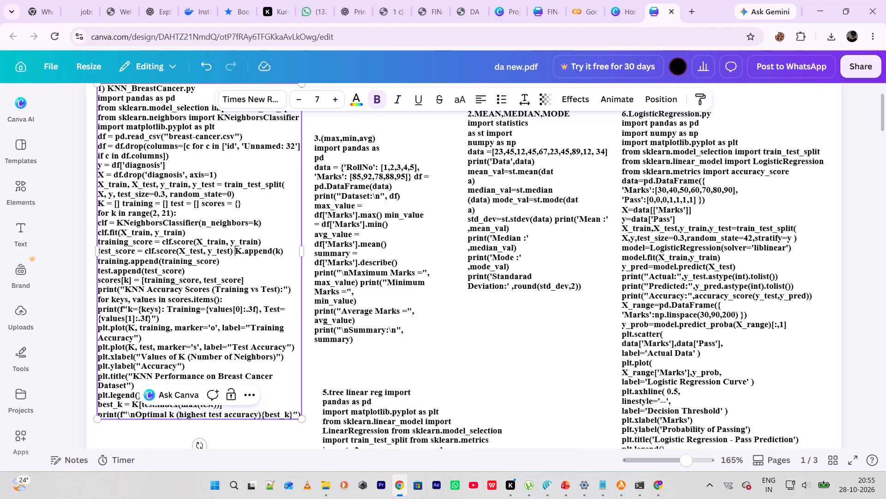
scroll(155, 312, down, 1)
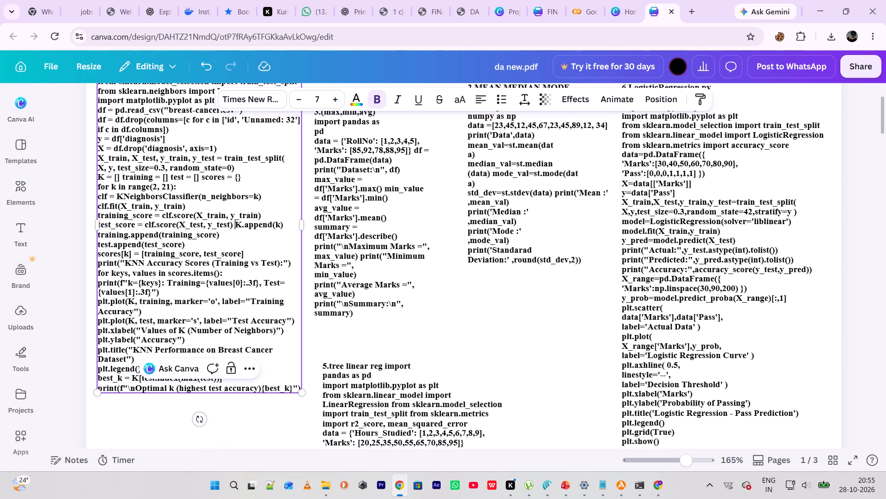
scroll(193, 329, up, 2)
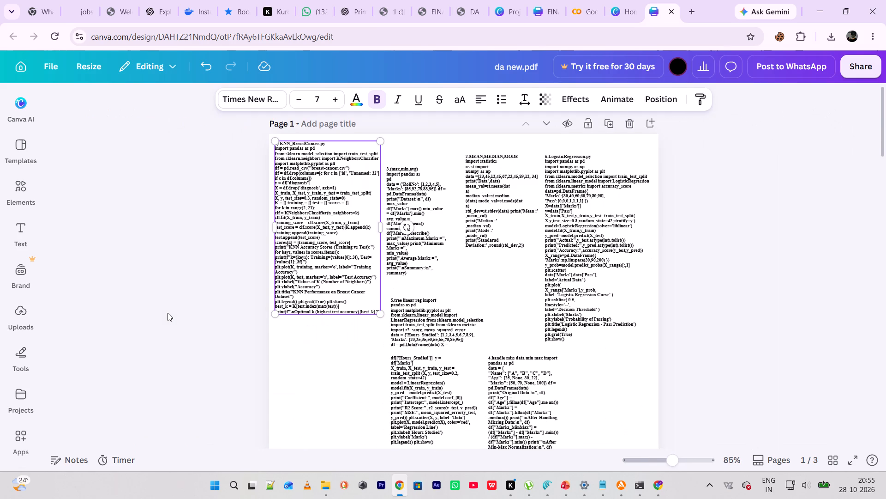
click(168, 302)
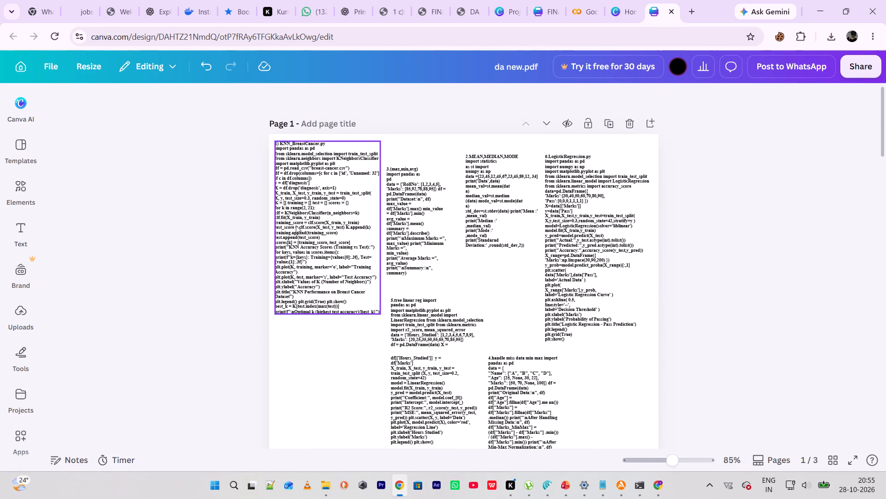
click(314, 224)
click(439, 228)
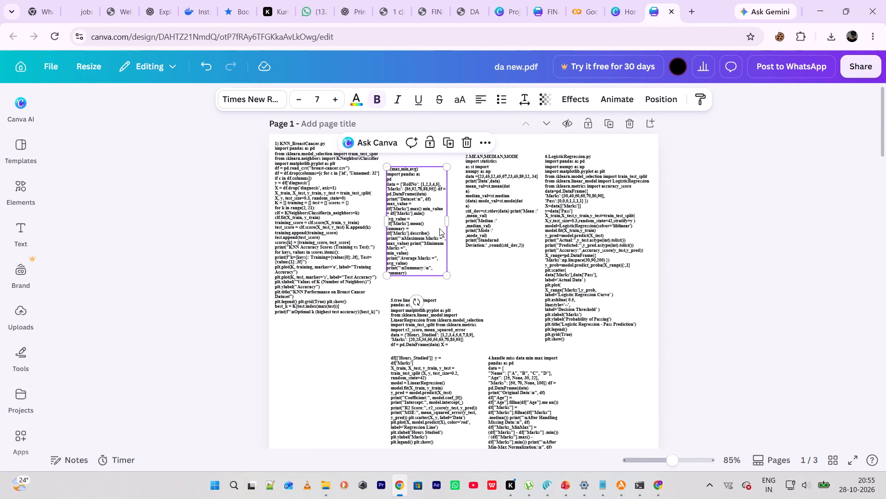
Switch to the "1 c)Dart" PDF and look through the code blocks on both of its pages.
click(390, 7)
scroll(274, 257, up, 3)
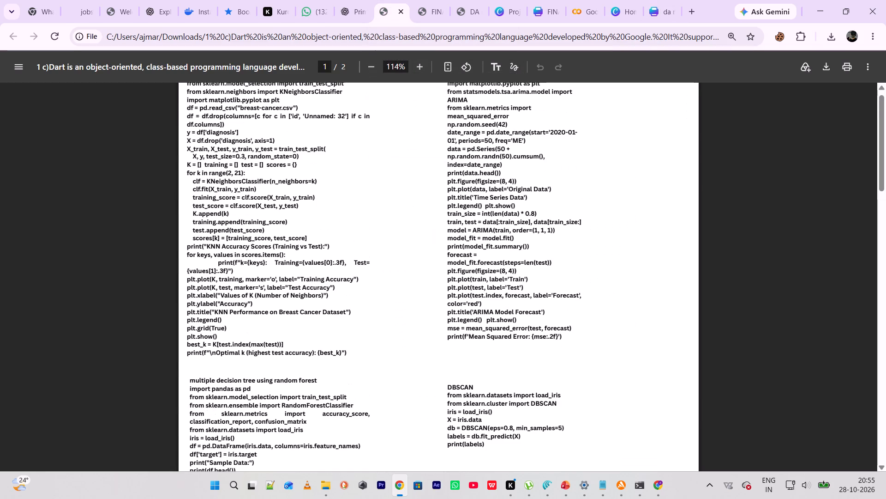
scroll(274, 257, down, 4)
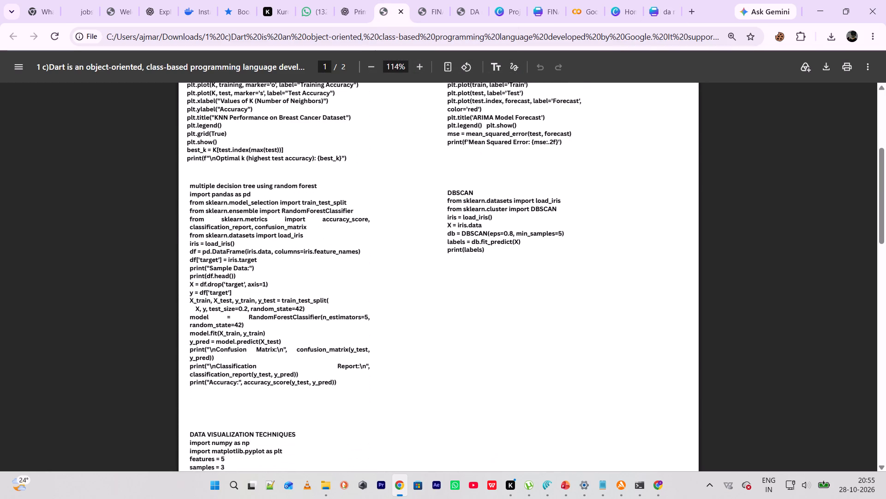
scroll(274, 257, down, 5)
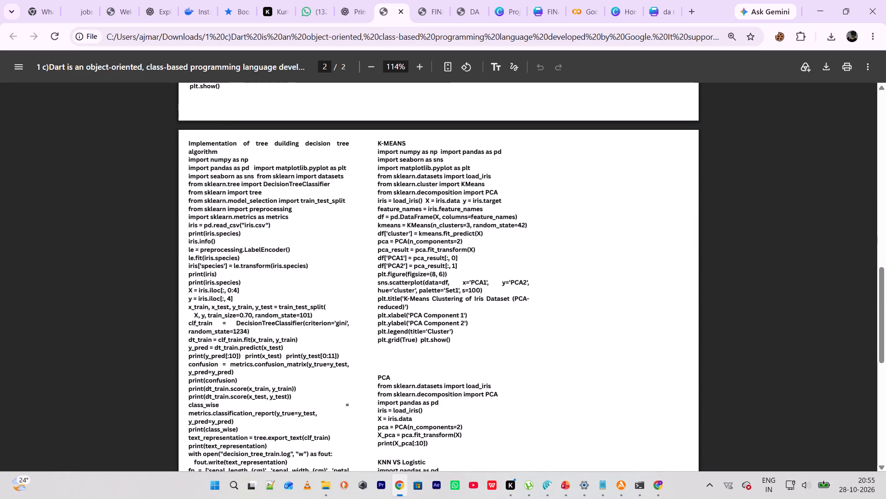
scroll(274, 257, down, 2)
scroll(274, 257, up, 3)
scroll(274, 257, down, 3)
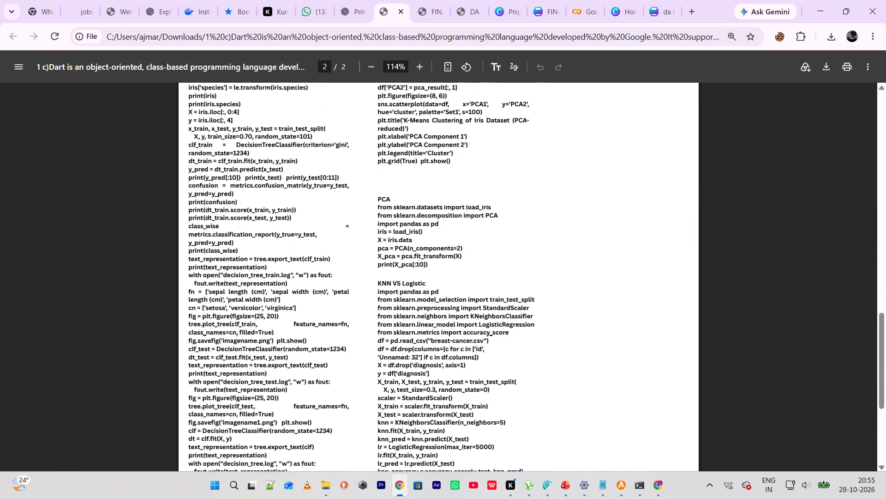
scroll(274, 257, down, 1)
scroll(274, 257, up, 8)
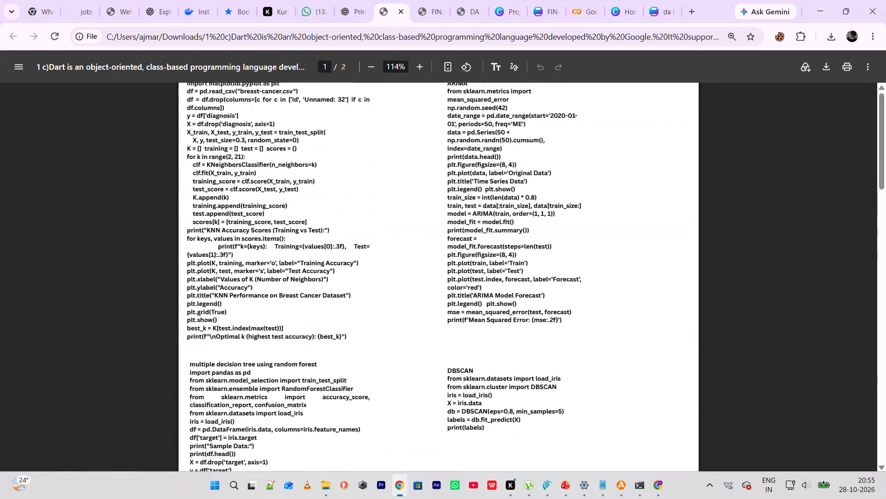
Select the whole "multiple decision tree using random forest" code block on page 1, from its heading through the Accuracy print line.
scroll(274, 257, down, 2)
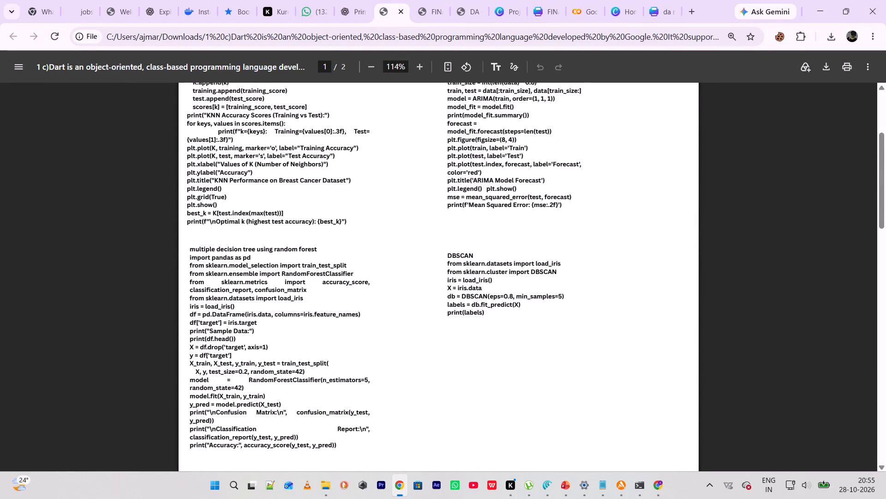
scroll(182, 259, down, 1)
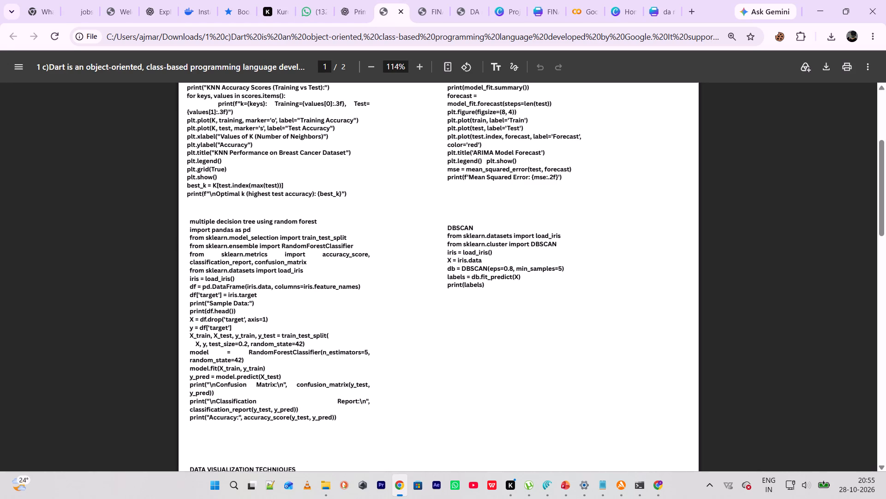
drag(187, 217, 299, 386)
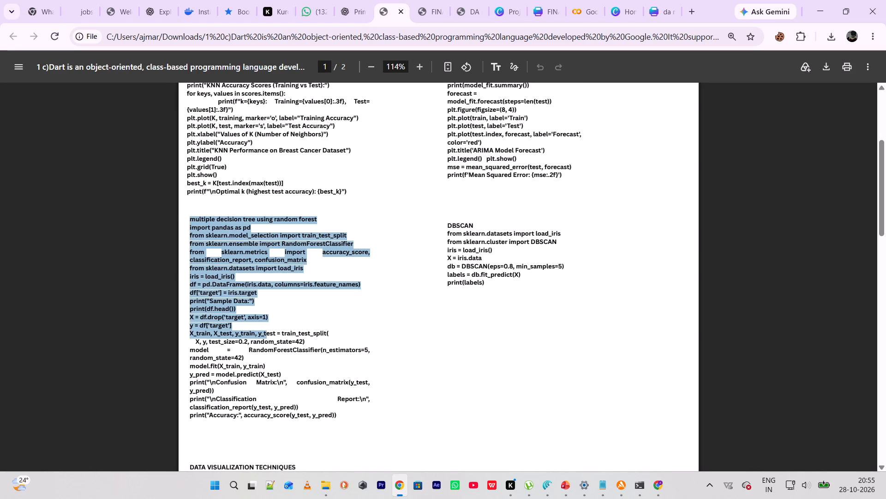
drag(299, 386, 343, 420)
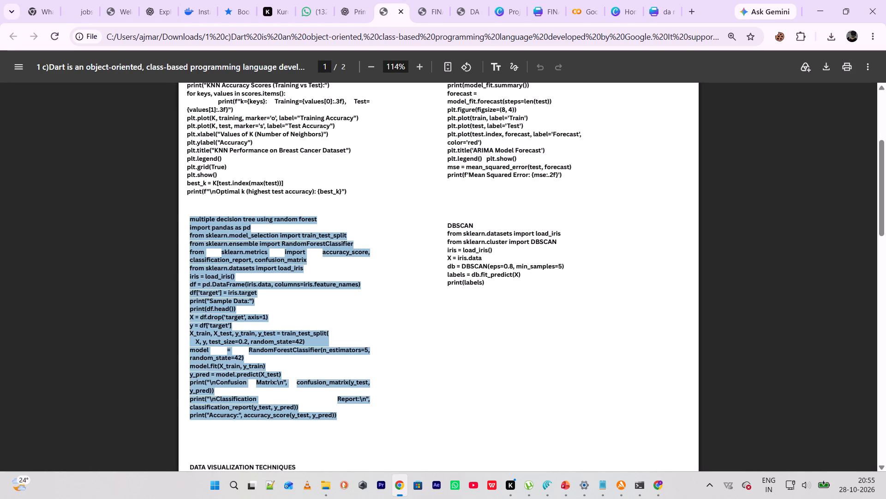
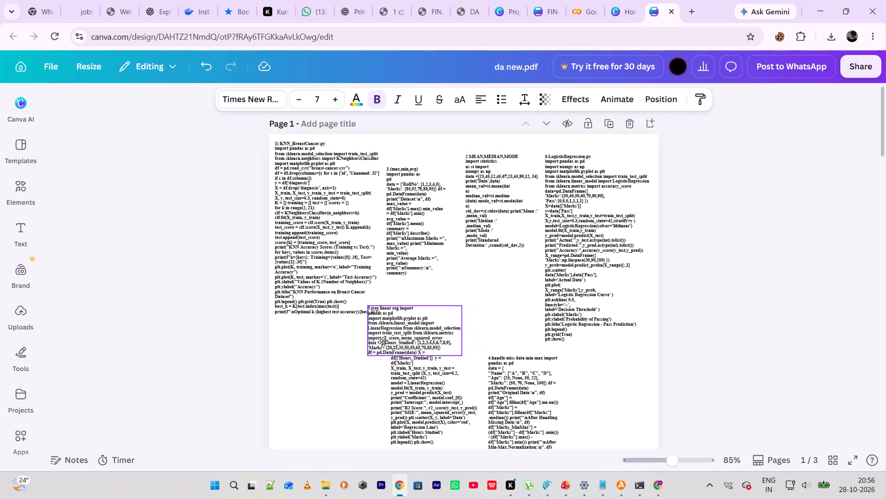
drag(383, 342, 300, 360)
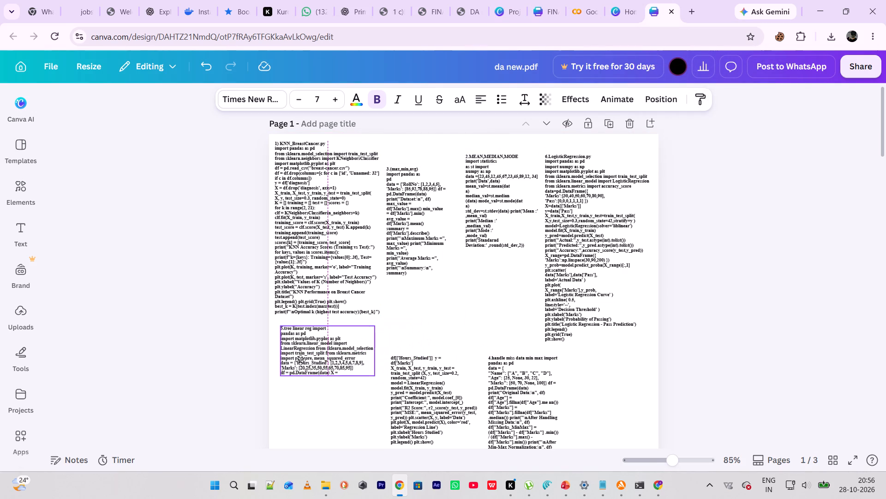
drag(300, 360, 298, 359)
Replace all text in the moved linear regression block with the copied RandomForest.py code.
click(298, 359)
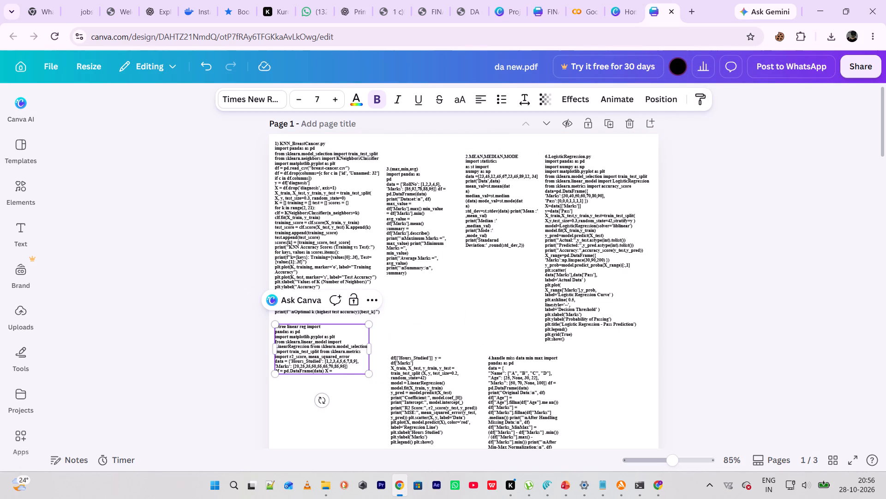
key(ctrl+a)
key(BackSpace)
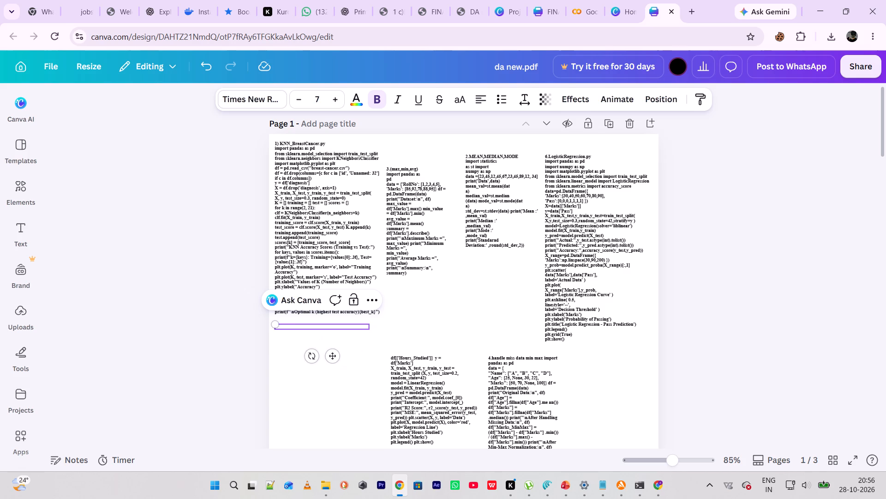
key(ctrl+v)
scroll(298, 359, down, 3)
right_click(298, 359)
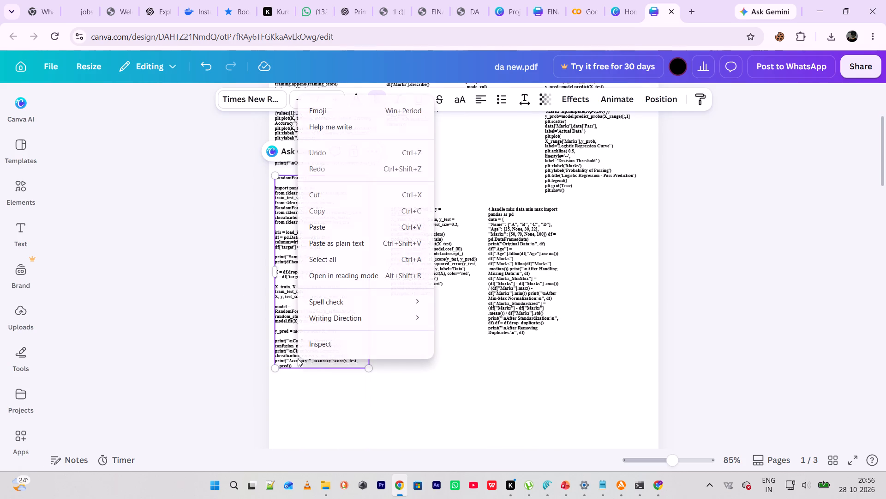
ctrl+scroll(298, 359, up, 2)
click(227, 381)
Delete the blank line between the RandomForest.py heading and import pandas as pd.
click(314, 280)
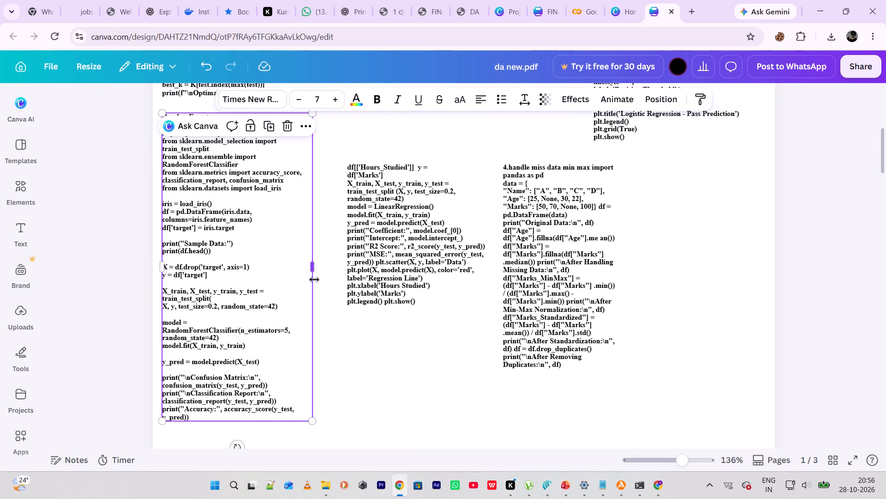
scroll(314, 280, up, 1)
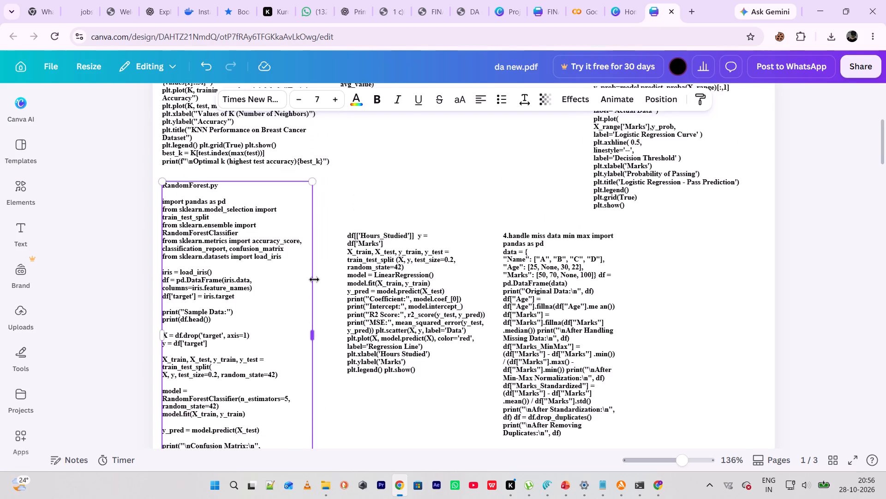
scroll(314, 280, up, 1)
click(181, 225)
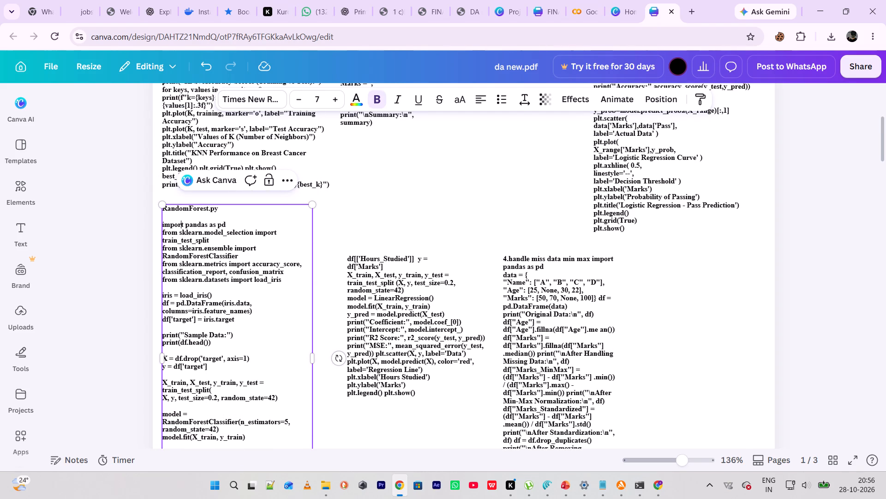
key(Left)
key(Left)
key(Left)
key(Left)
key(Left)
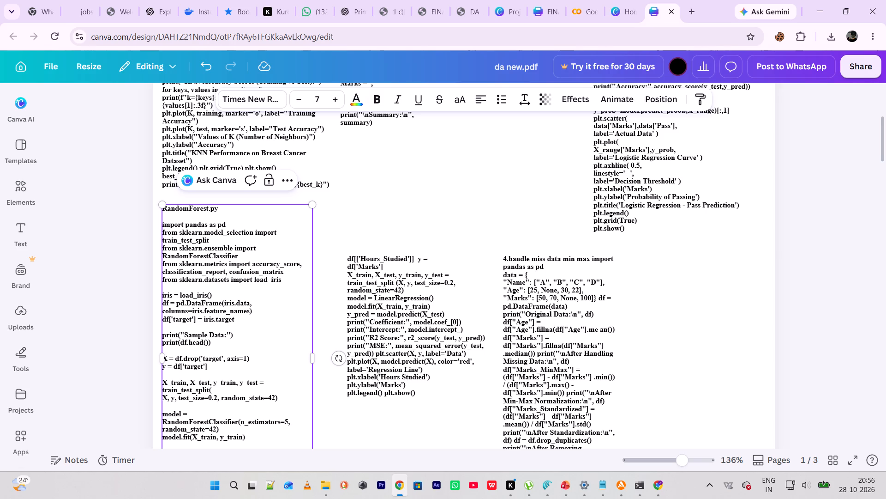
key(BackSpace)
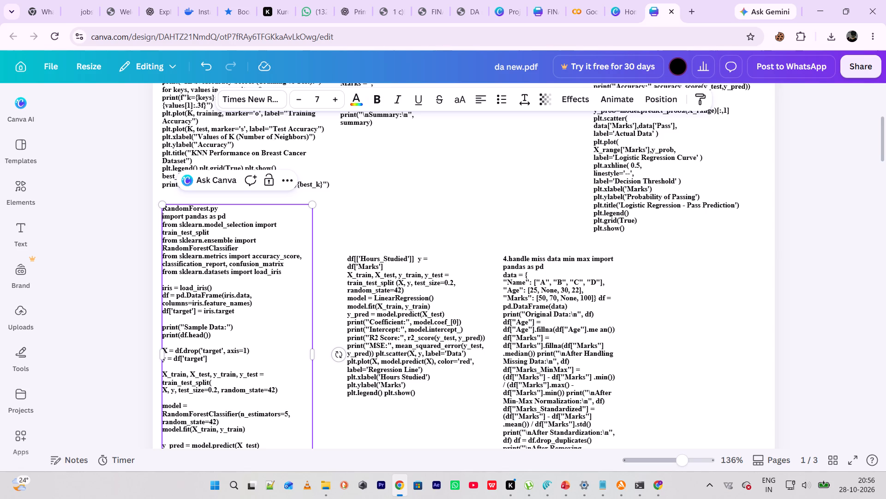
Prefix the RandomForest.py heading with "2) ".
key(Up)
key(2)
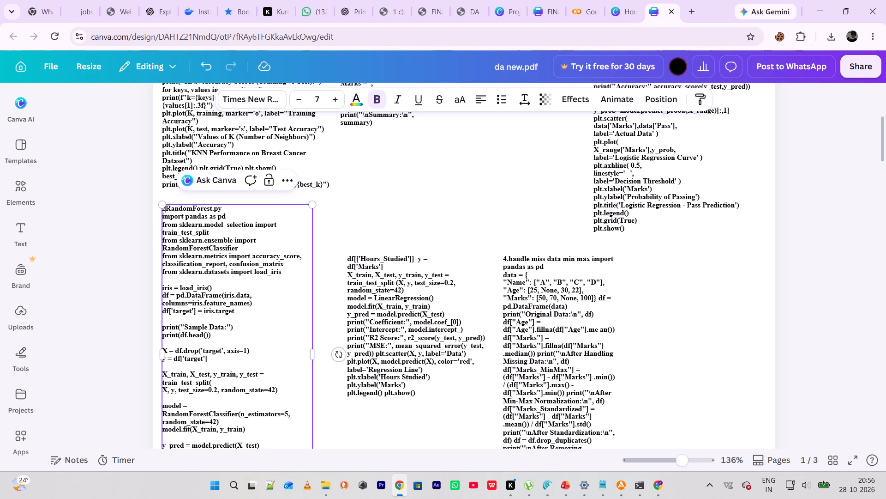
text())
key(space)
Delete the blank line above iris = load_iris() in the RandomForest block.
key(Down)
key(Down)
key(Down)
key(Down)
key(Down)
key(Down)
key(Down)
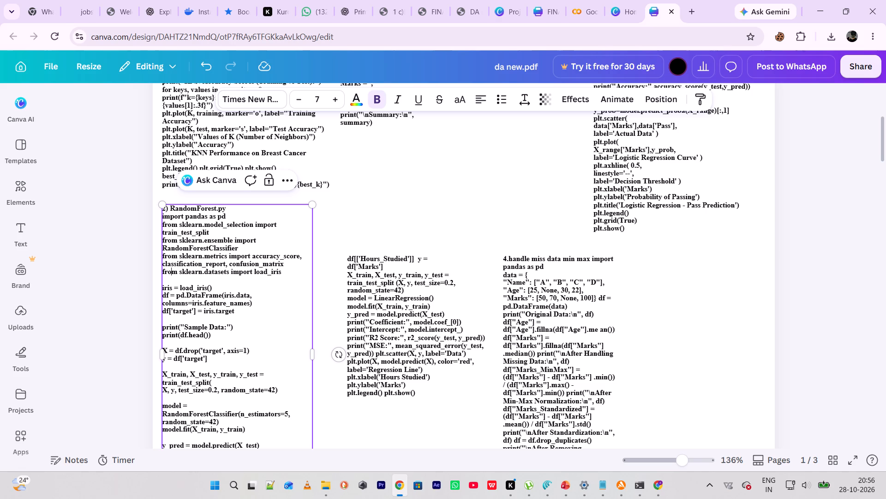
key(Down)
key(Down)
key(Down)
key(BackSpace)
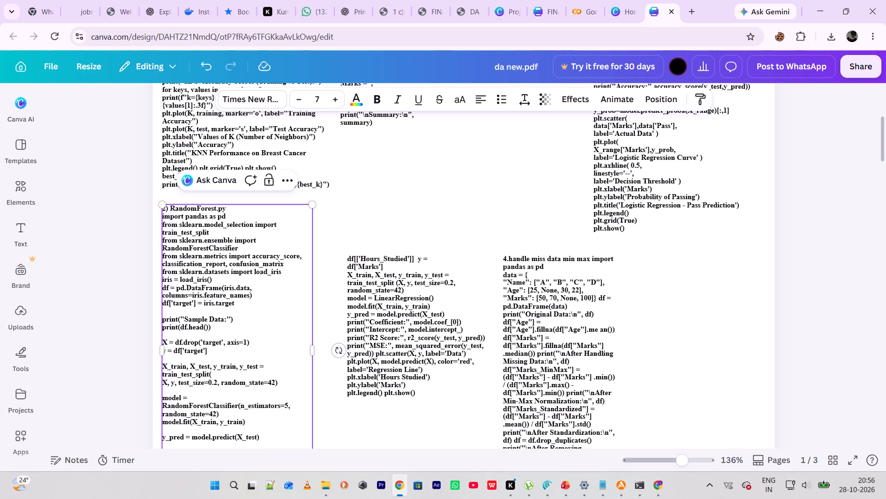
Delete the blank lines above print("Sample Data:") and above X = df.drop('target', axis=1) in the RandomForest block.
key(Down)
key(Down)
key(Down)
key(Down)
key(Down)
key(Down)
key(Up)
key(BackSpace)
key(Down)
key(Down)
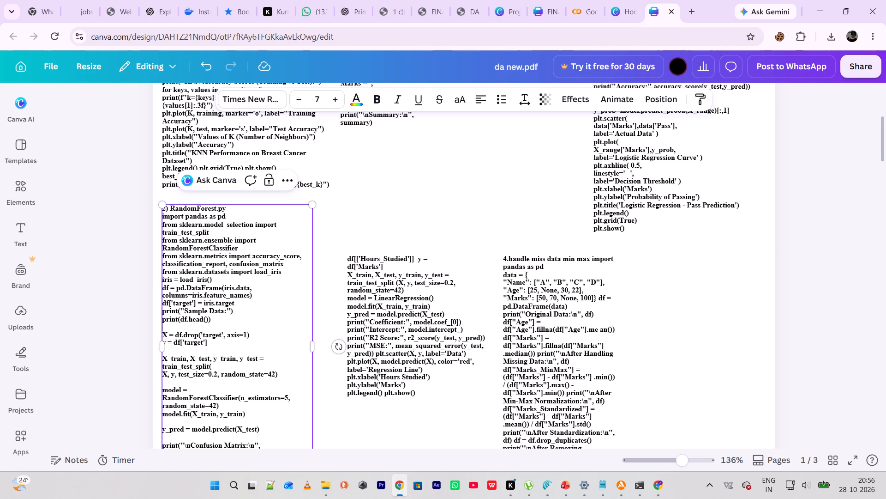
key(Down)
key(BackSpace)
Delete the blank lines above the X_train, X_test split line and above the model = RandomForestClassifier line.
key(Down)
key(Down)
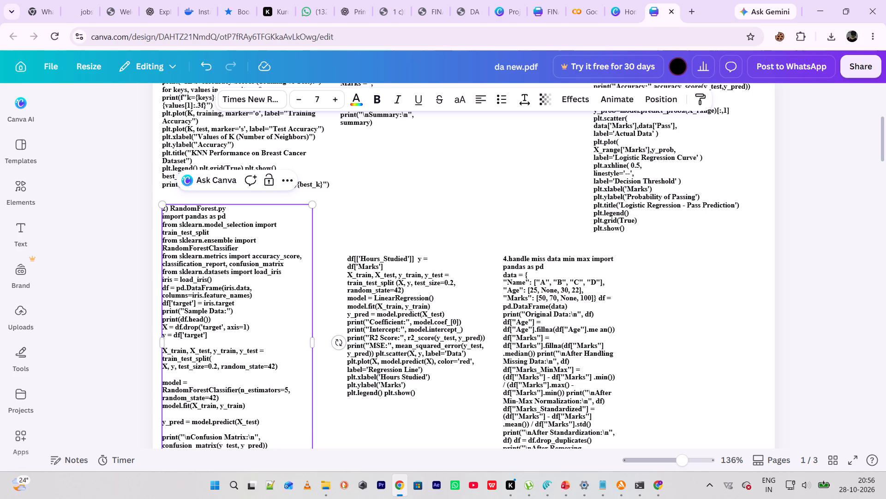
key(Down)
key(BackSpace)
key(Down)
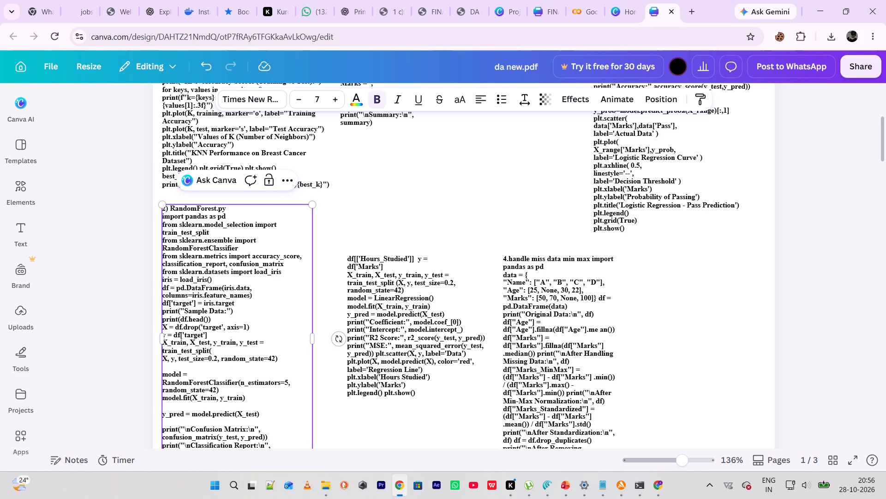
key(Down)
key(Down)
key(Down)
key(BackSpace)
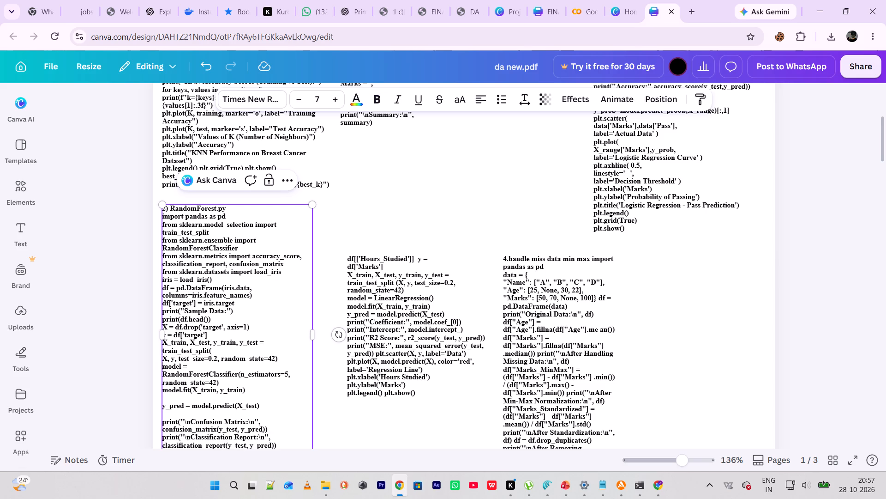
Delete the blank lines above y_pred = model.predict(X_test) and above the Confusion Matrix print line.
scroll(181, 225, down, 1)
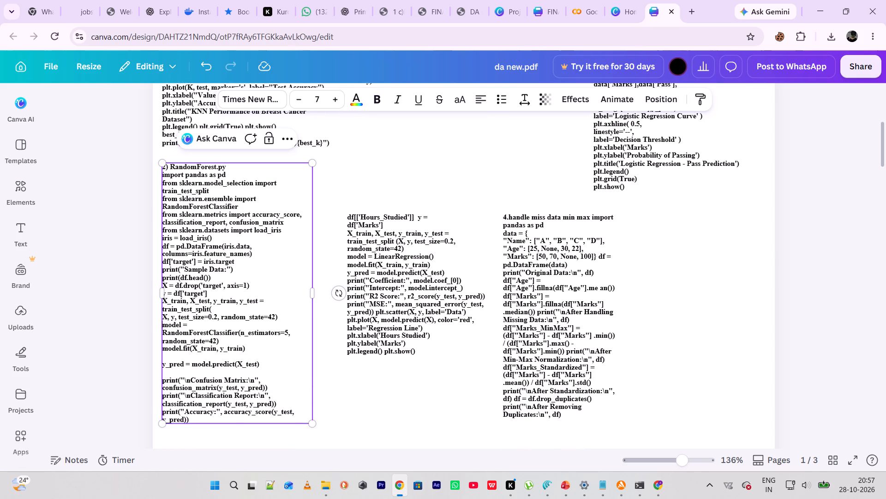
key(Down)
key(Down)
key(Down)
key(Down)
key(Down)
key(BackSpace)
key(Down)
key(Down)
key(Down)
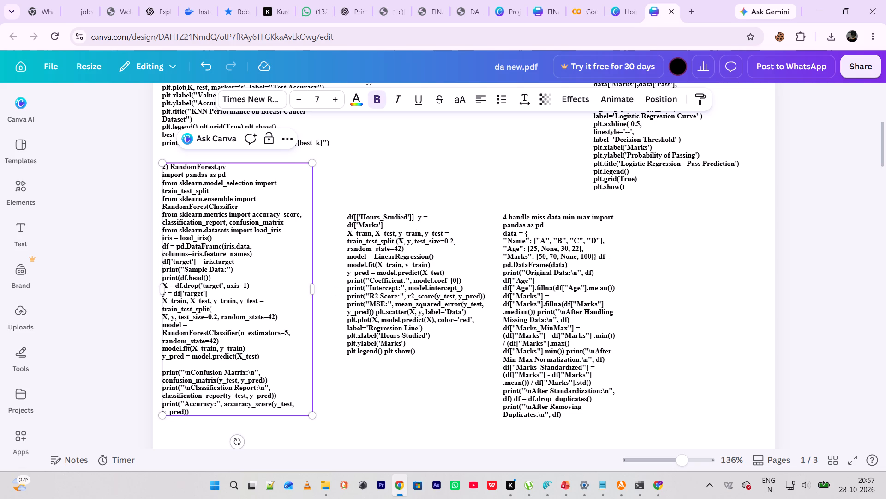
key(Up)
key(BackSpace)
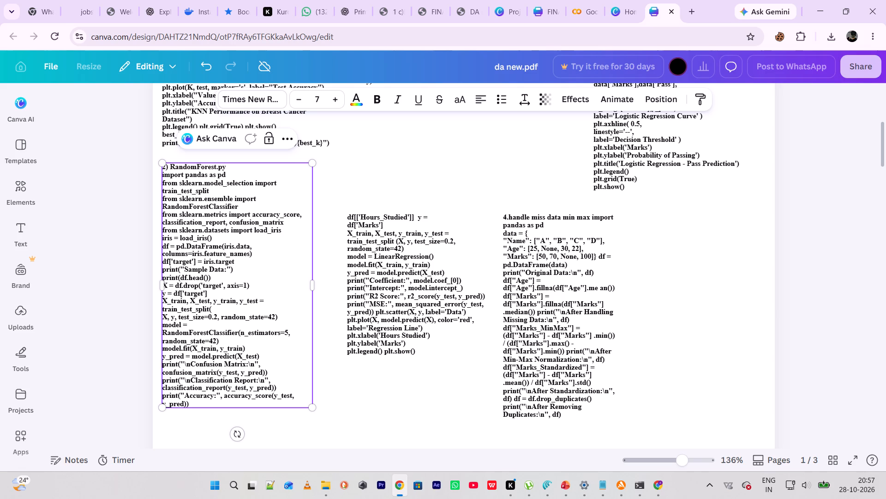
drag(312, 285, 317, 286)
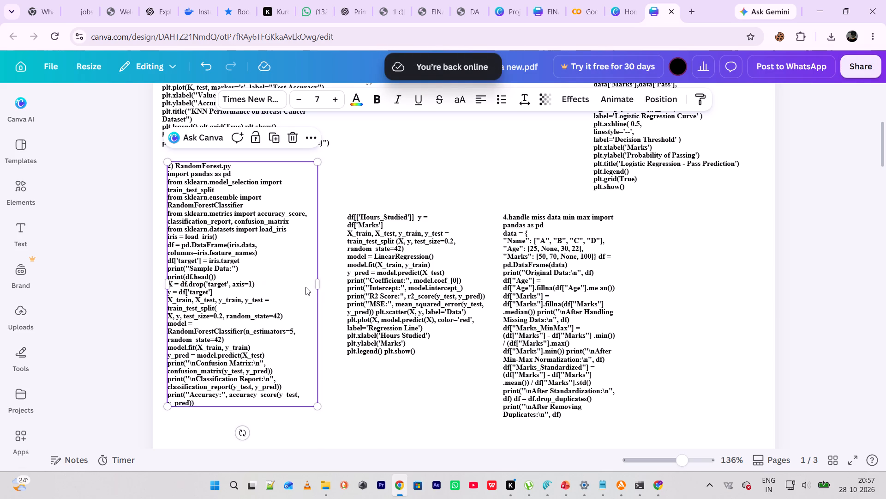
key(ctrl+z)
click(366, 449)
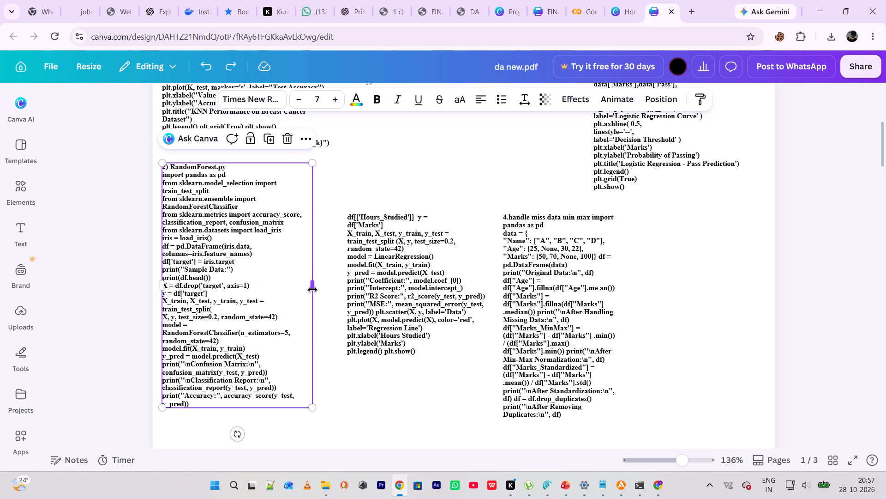
Widen the RandomForest text block so its from sklearn.model_selection import train_test_split line fits on one line.
drag(312, 290, 324, 290)
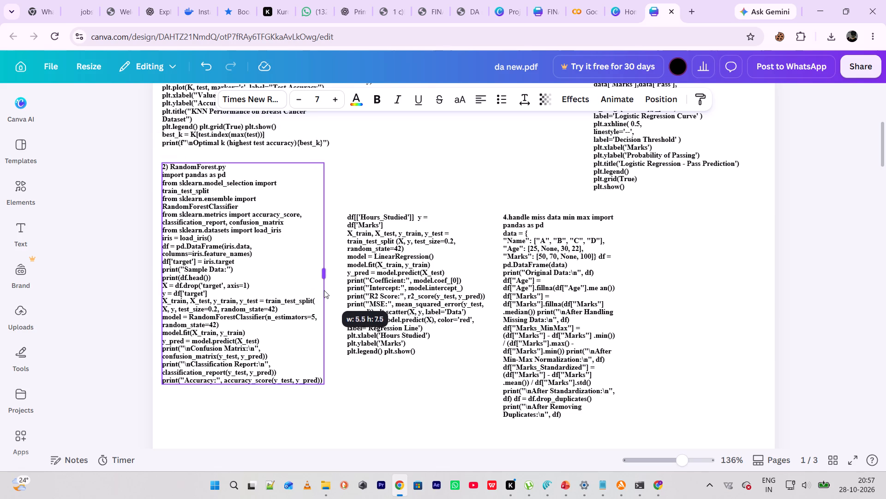
drag(324, 290, 329, 291)
click(394, 391)
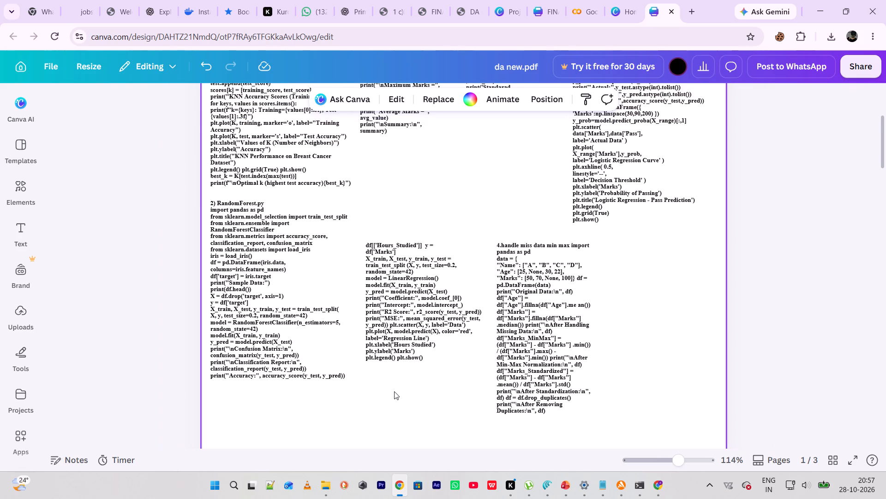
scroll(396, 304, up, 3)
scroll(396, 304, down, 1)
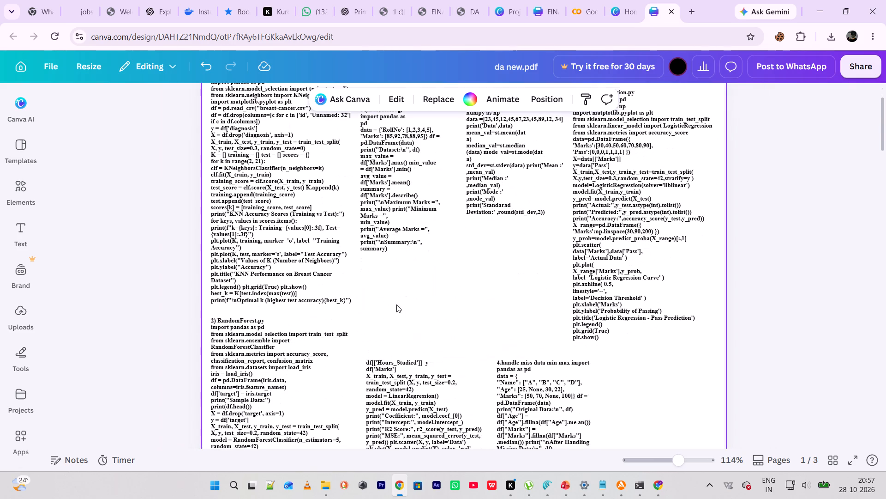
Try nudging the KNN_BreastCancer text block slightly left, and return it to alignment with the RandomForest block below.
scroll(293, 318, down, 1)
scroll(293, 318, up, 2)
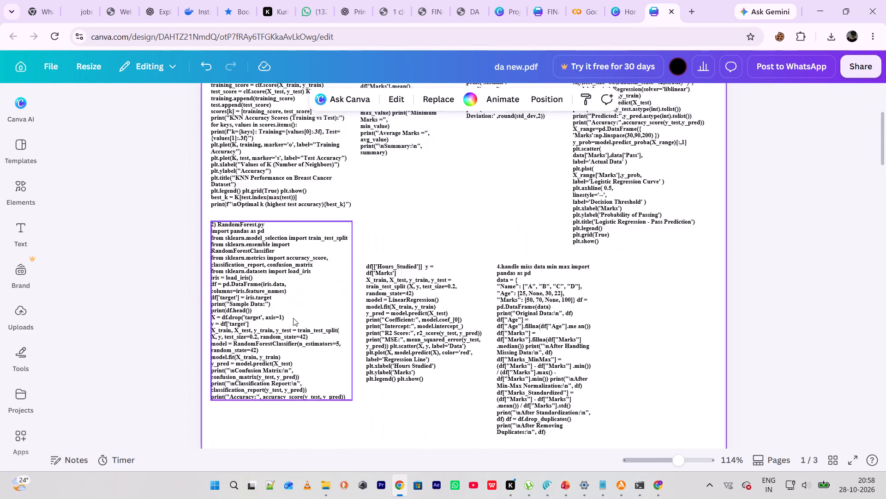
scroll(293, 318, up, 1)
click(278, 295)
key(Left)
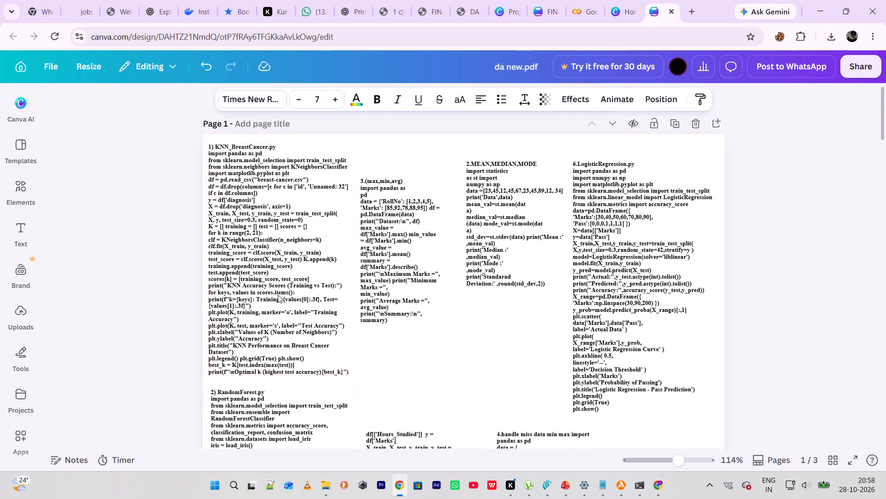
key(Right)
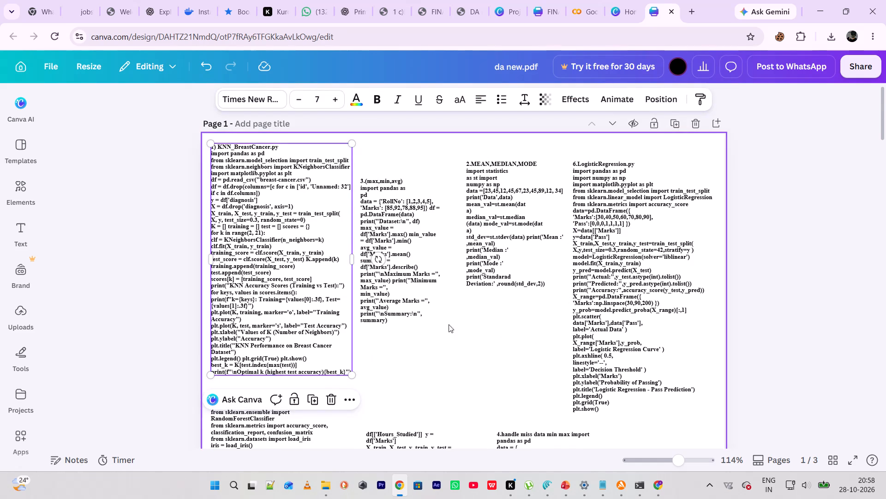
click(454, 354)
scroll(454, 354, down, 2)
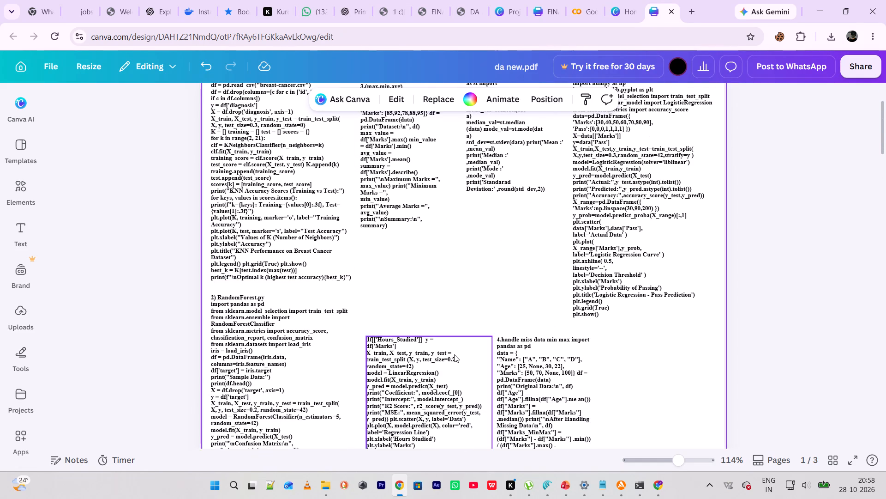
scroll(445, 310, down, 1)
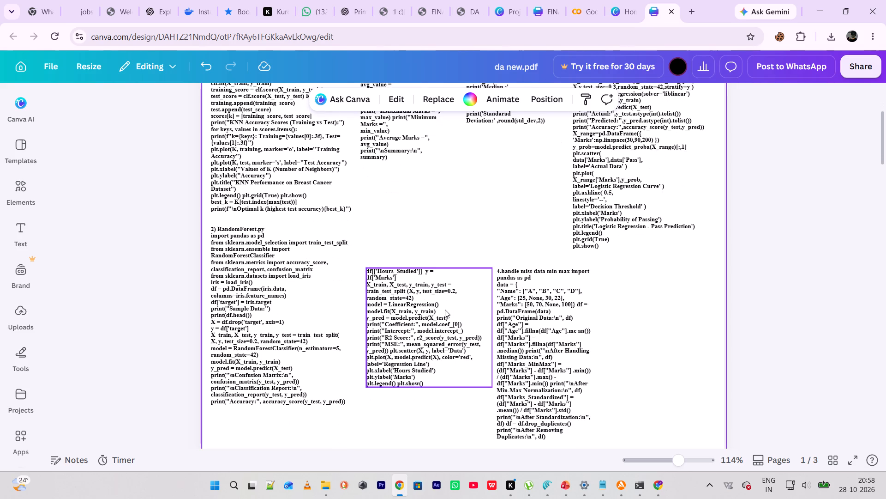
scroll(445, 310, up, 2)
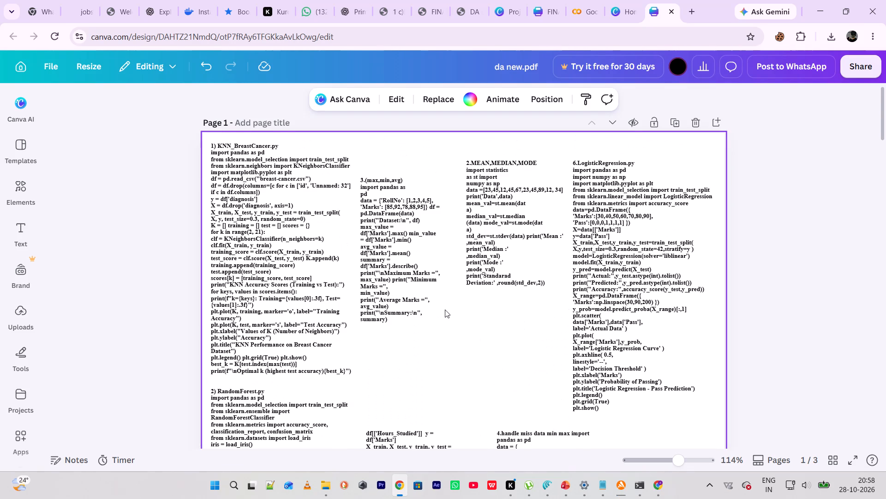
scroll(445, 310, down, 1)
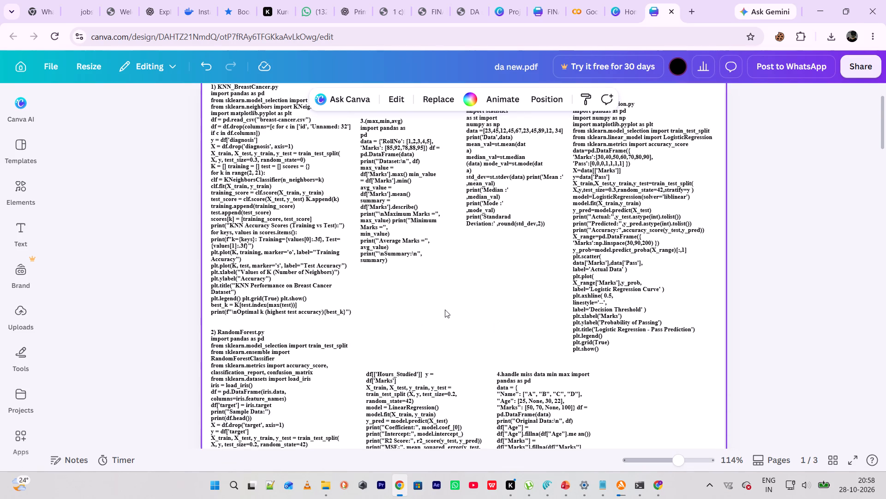
Examine the layout of the code blocks on the first page of da new.pdf, including the space around KNN_BreastCancer and RandomForest.
scroll(445, 310, down, 1)
scroll(414, 403, down, 2)
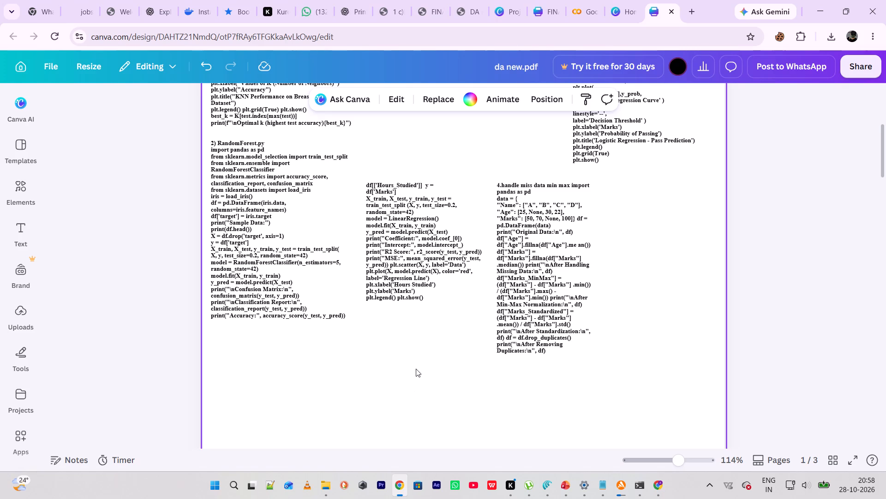
scroll(416, 369, up, 2)
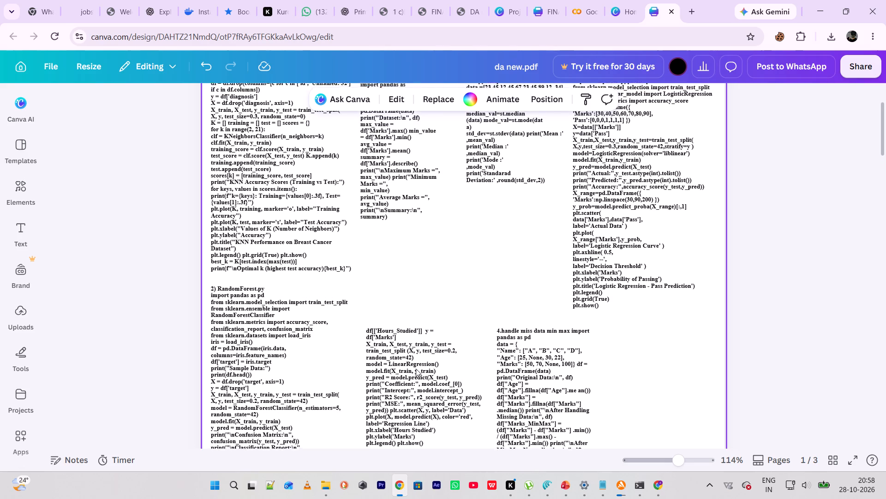
scroll(416, 369, down, 2)
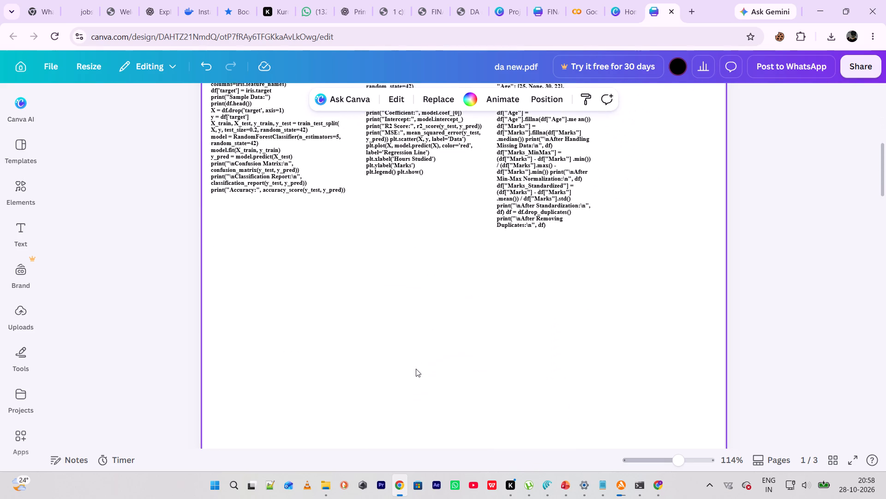
scroll(416, 369, up, 6)
scroll(416, 369, down, 3)
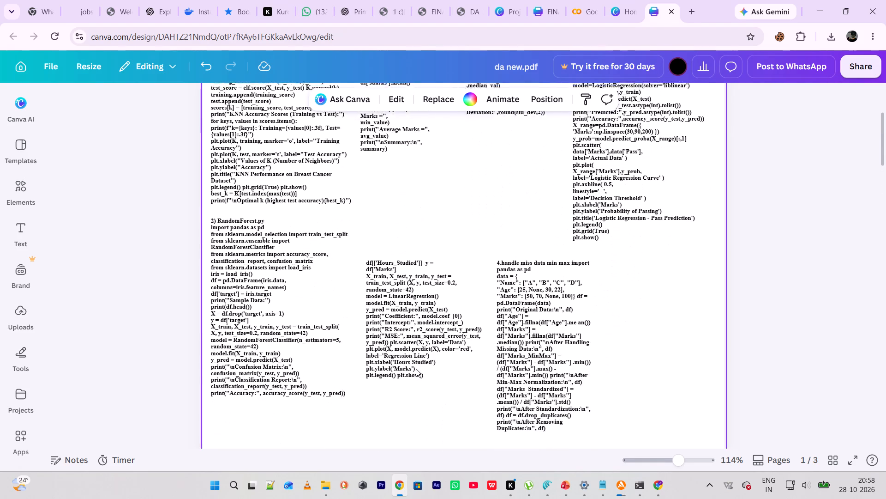
scroll(416, 369, down, 2)
scroll(416, 369, up, 4)
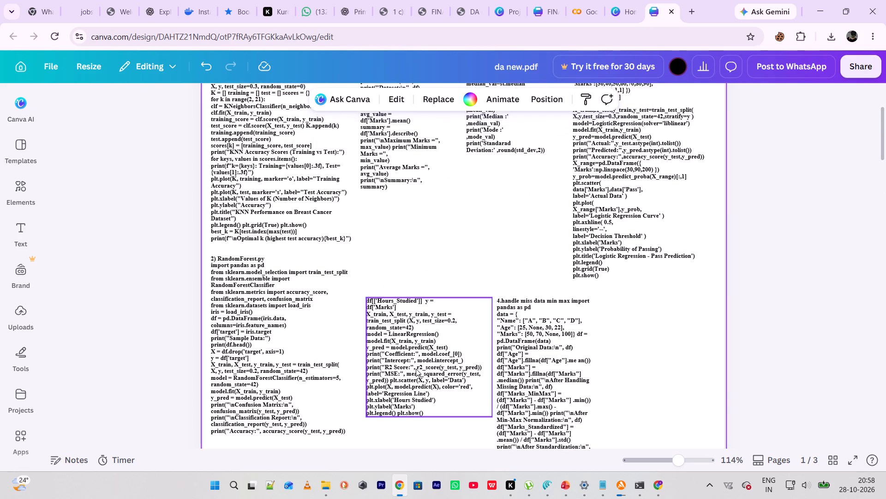
scroll(416, 369, up, 1)
scroll(423, 409, down, 2)
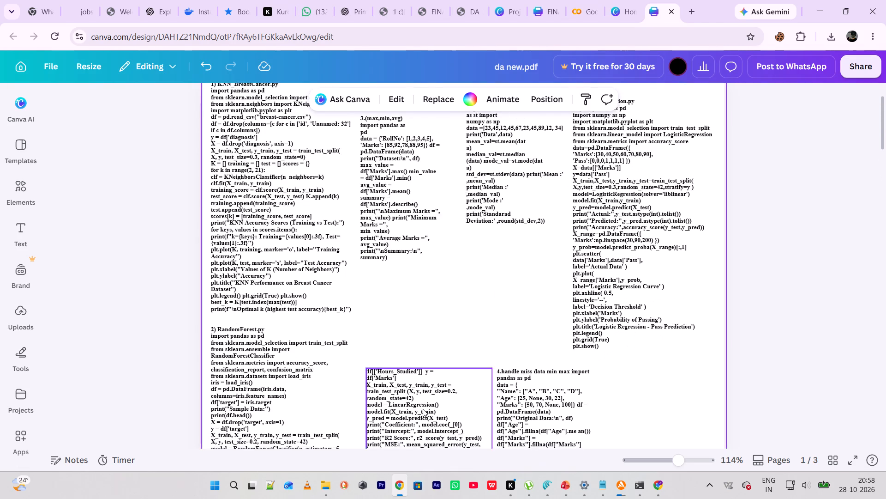
scroll(423, 409, down, 1)
scroll(471, 152, up, 4)
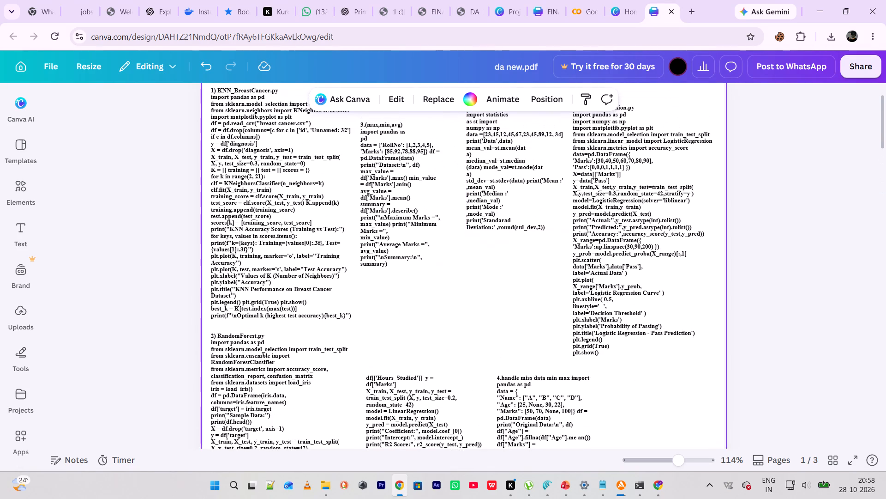
Switch to the source PDF containing the KNN, random forest and DBSCAN code.
click(376, 13)
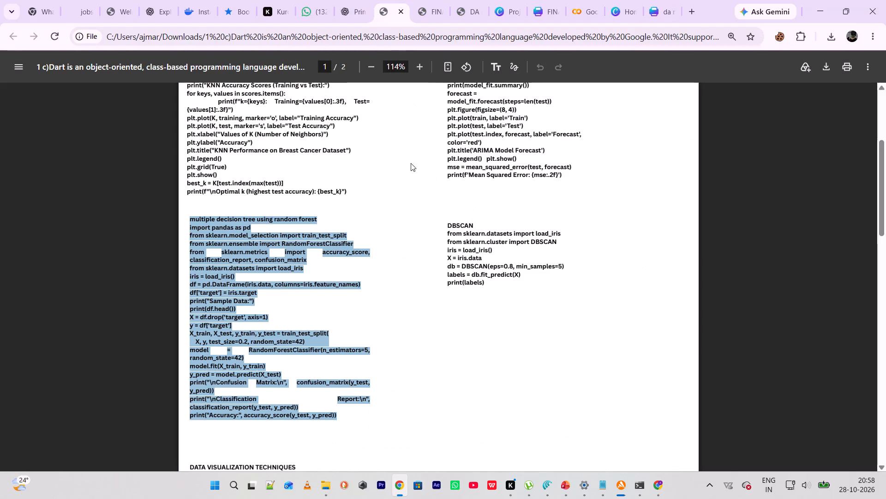
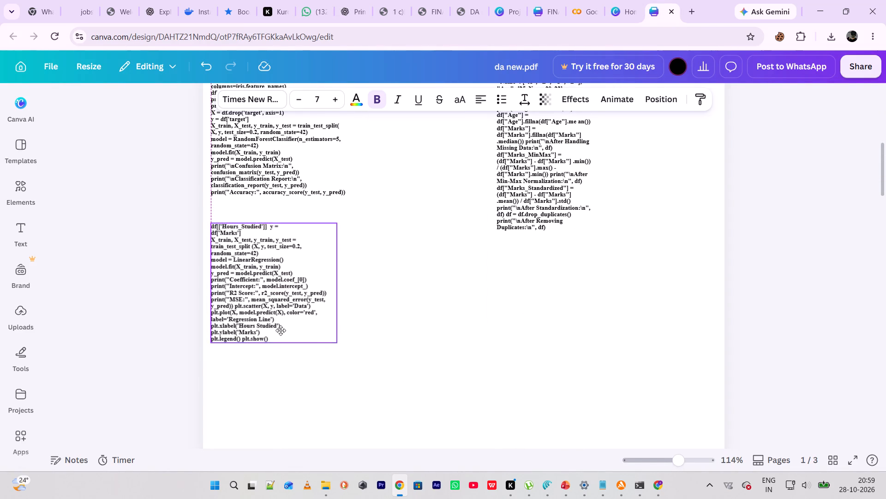
drag(281, 330, 283, 317)
Replace all the text in the moved LinearRegression block with the copied Visualization.py code.
click(283, 317)
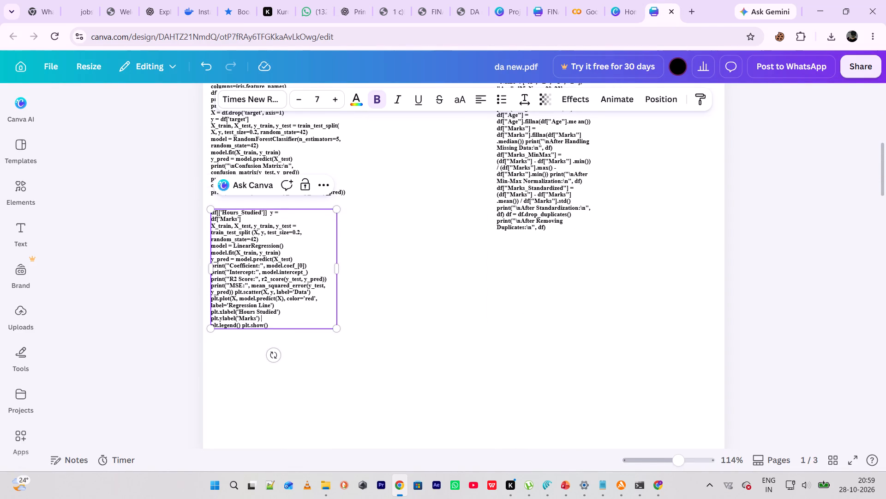
key(ctrl+a)
key(BackSpace)
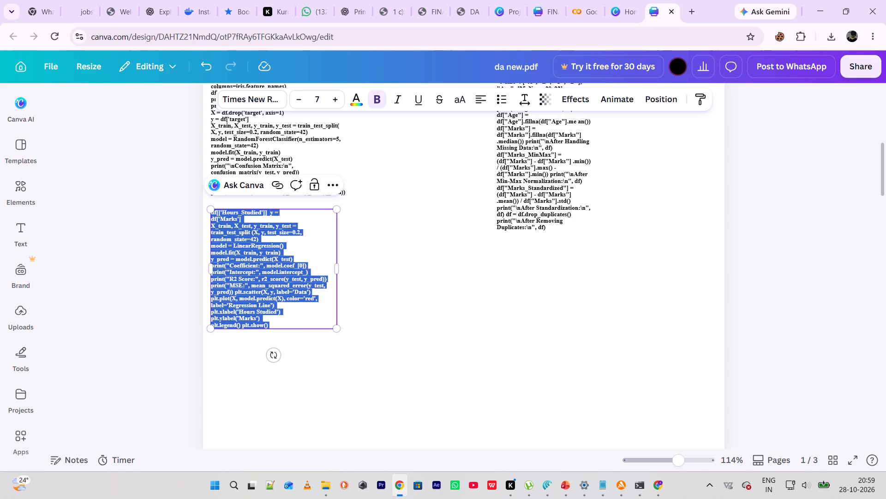
key(ctrl+v)
scroll(283, 317, down, 2)
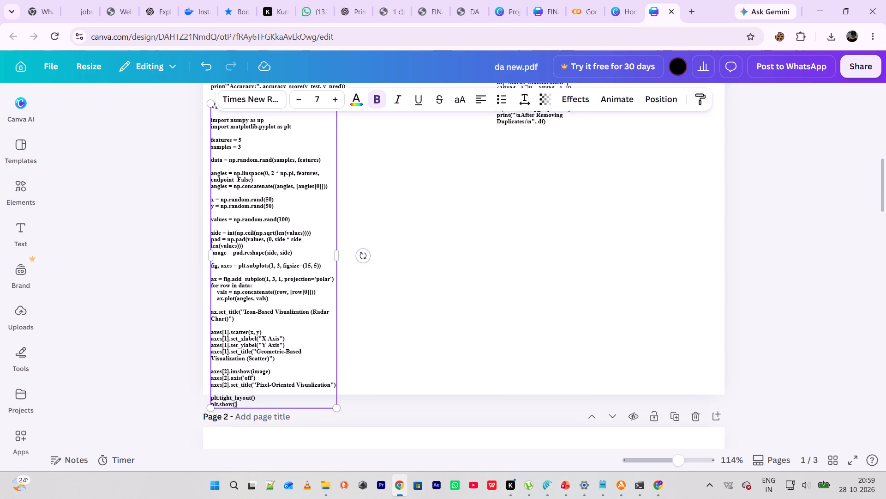
scroll(274, 362, up, 2)
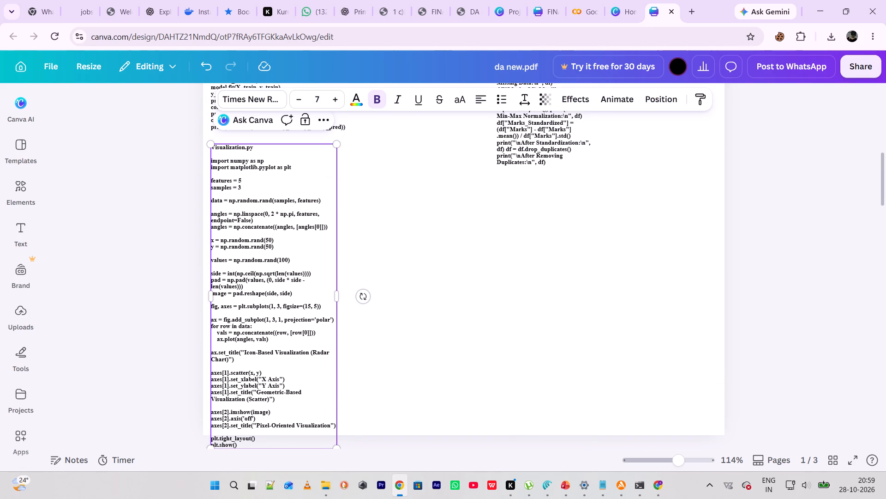
In the Visualization.py text block, remove the blank lines from below the title down to the angles = np.linspace line.
scroll(249, 287, up, 1)
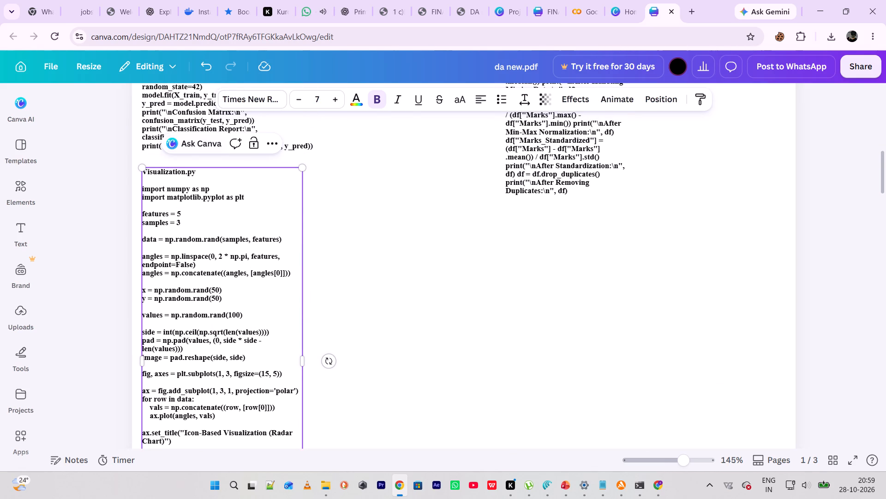
click(149, 189)
key(Left)
key(Left)
key(BackSpace)
key(Down)
key(Down)
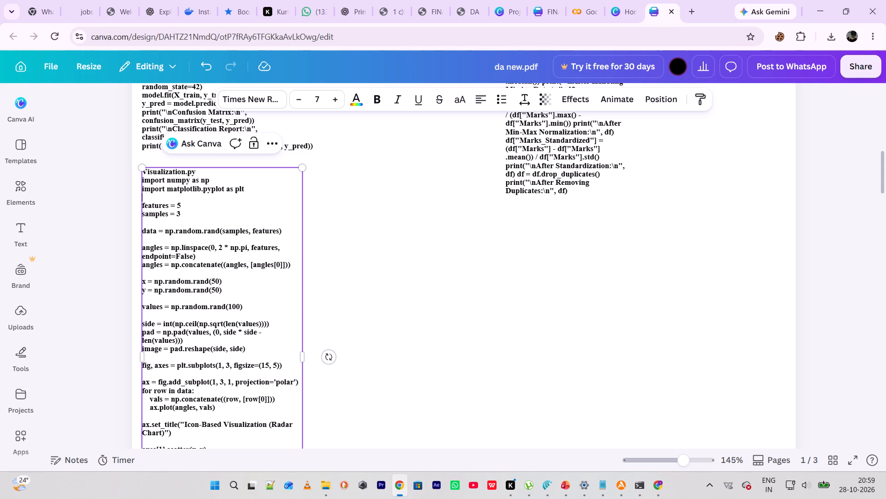
key(Down)
key(BackSpace)
key(Down)
key(Down)
key(Down)
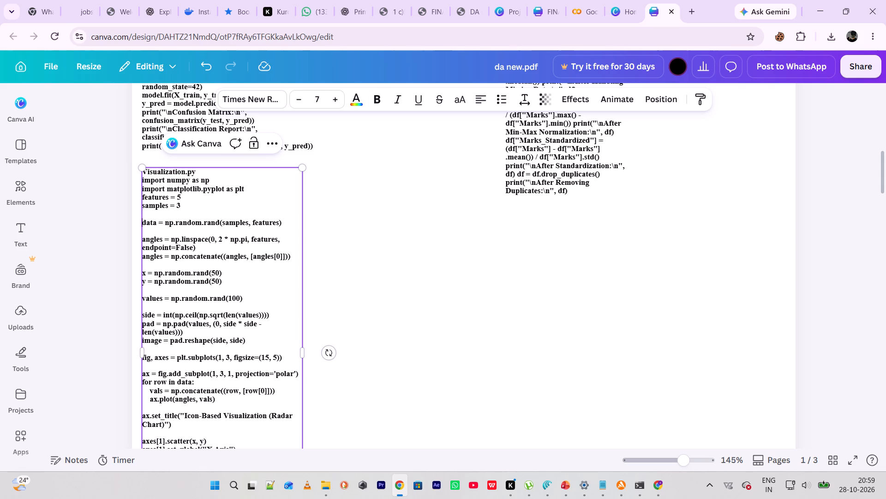
key(BackSpace)
key(Down)
key(Down)
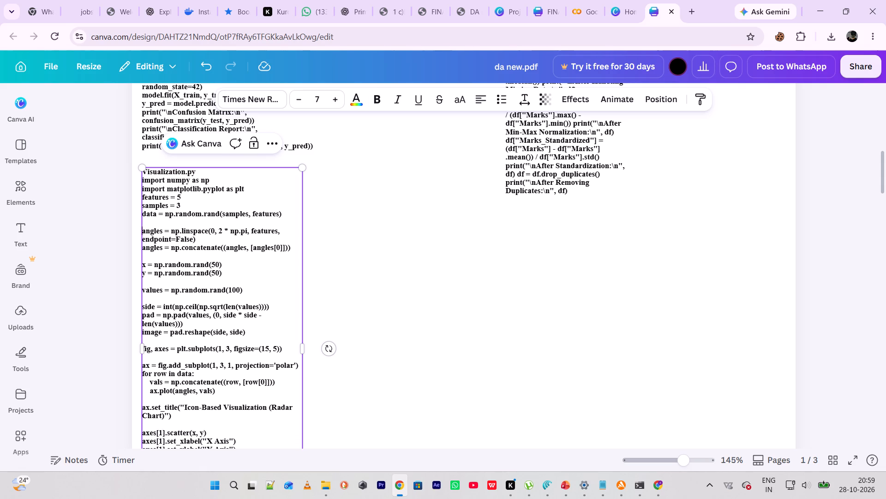
key(BackSpace)
Remove the blank lines before the x = np.random.rand(50), values = np.random.rand(100) and side = int(...) lines.
key(Down)
key(Down)
key(Down)
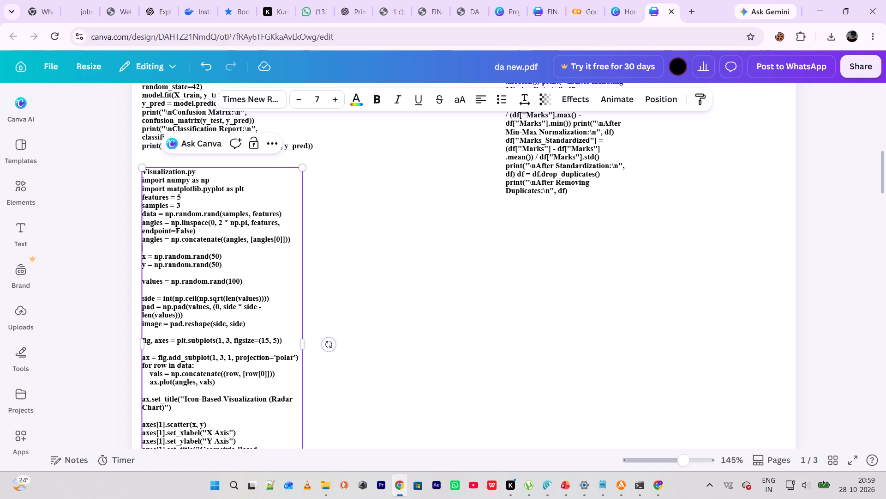
key(Down)
key(BackSpace)
key(Down)
key(Down)
key(Down)
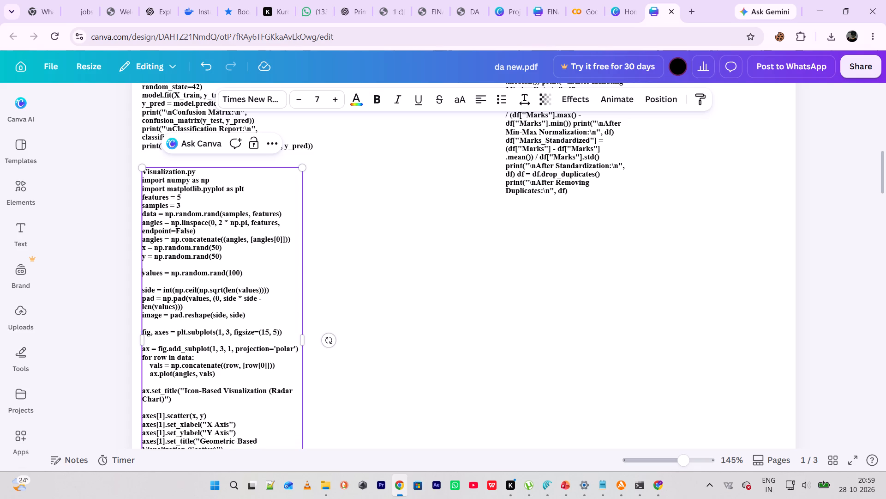
key(BackSpace)
key(Down)
key(Down)
key(BackSpace)
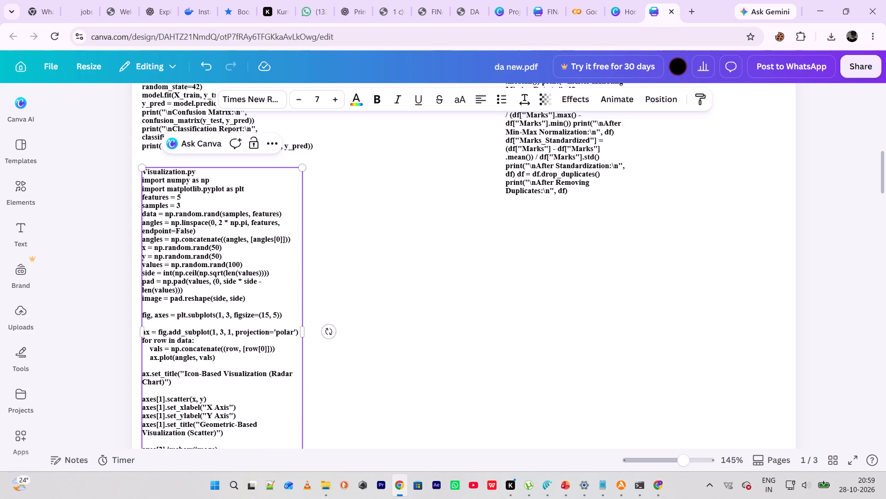
Continue removing the Visualization.py block's blank lines, before fig, axes = plt.subplots and ax = fig.add_subplot, and on towards ax.set_title.
key(Down)
key(Down)
key(Down)
key(Down)
key(Down)
key(BackSpace)
key(Up)
key(Up)
key(Down)
key(Down)
key(Down)
key(Down)
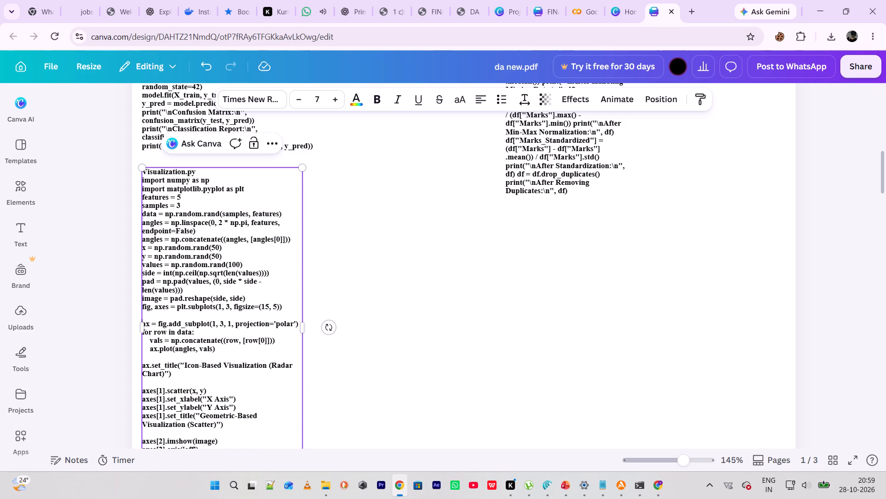
key(BackSpace)
key(Down)
key(Down)
key(Down)
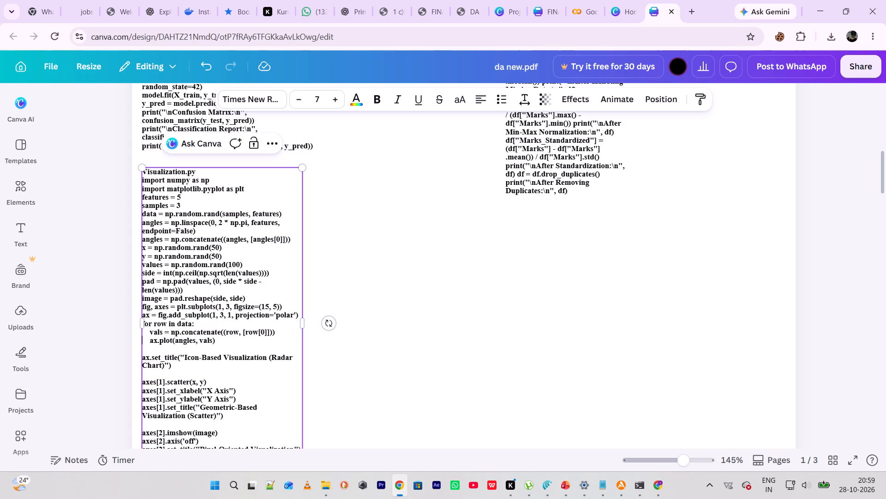
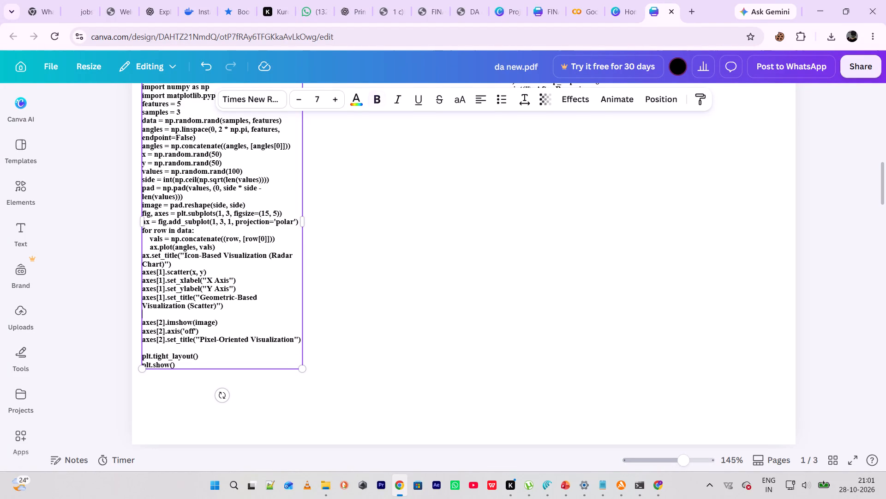
Remove the remaining blank lines before axes[2].imshow(image) and plt.tight_layout() in the Visualization.py block.
key(Down)
key(BackSpace)
key(Down)
key(Down)
key(Down)
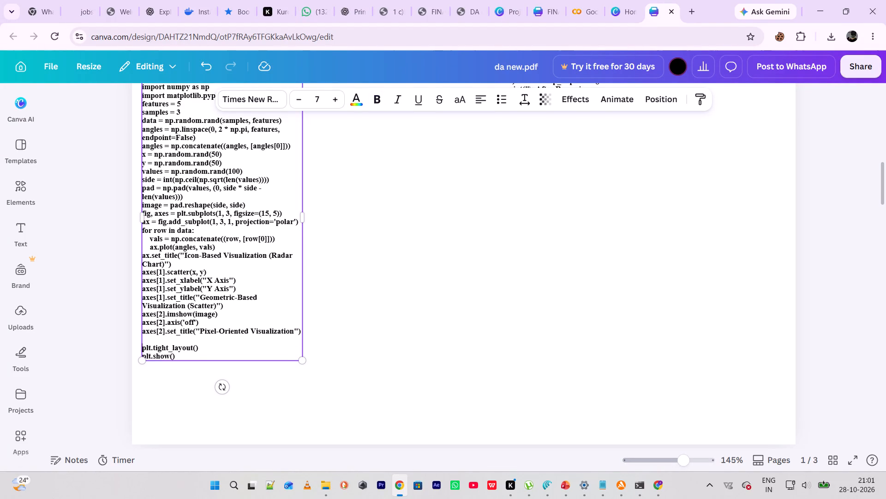
key(Down)
key(BackSpace)
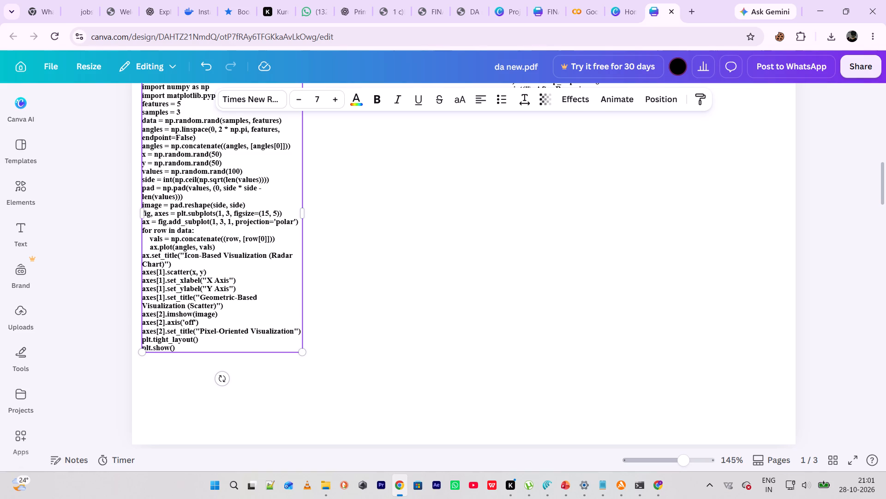
Remove the leading indentation from the vals and ax.plot lines under the for loop in the Visualization.py block.
click(151, 237)
key(BackSpace)
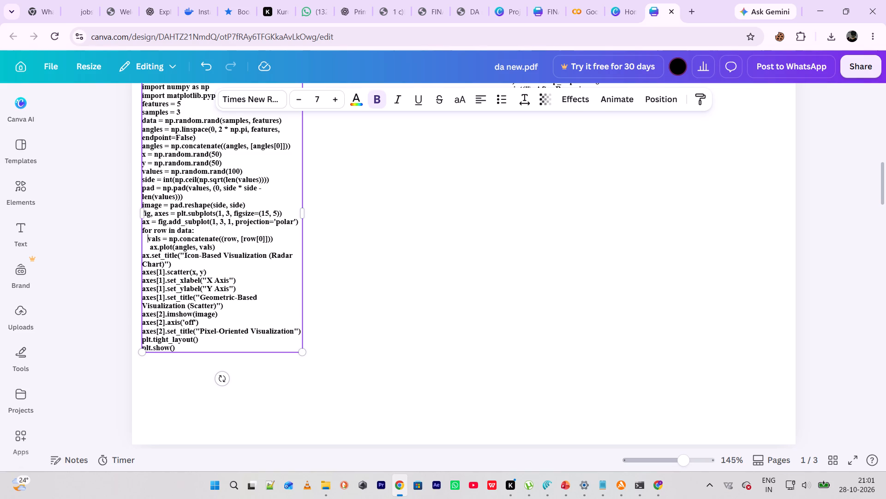
key(BackSpace)
key(BackSpace)
key(BackSpace)
key(Down)
key(Right)
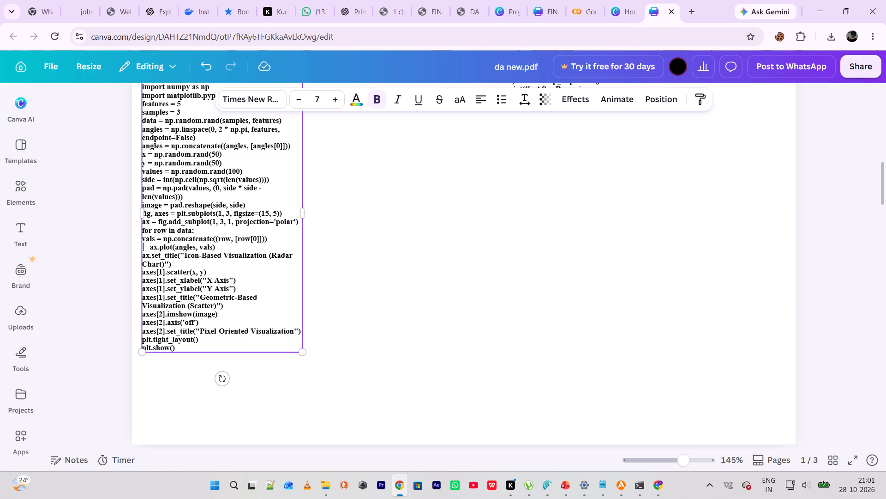
key(Right)
key(Right)
key(Right)
key(BackSpace)
key(BackSpace)
key(BackSpace)
key(BackSpace)
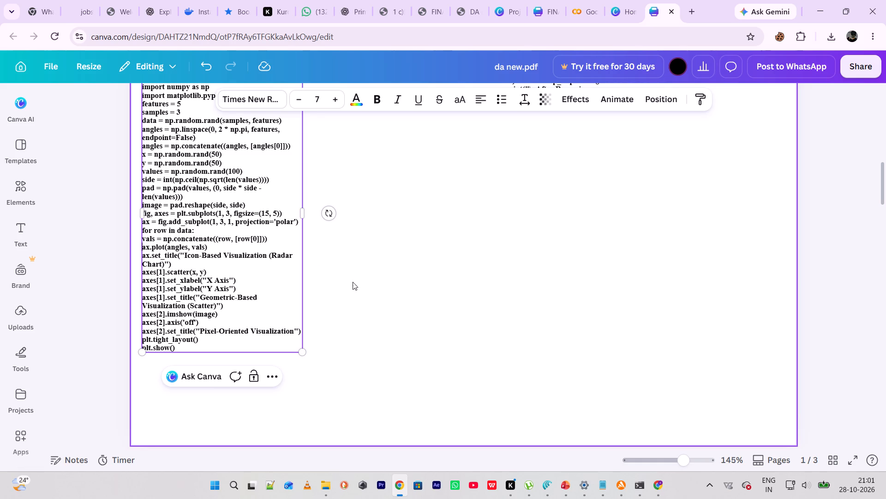
click(353, 282)
scroll(353, 282, up, 2)
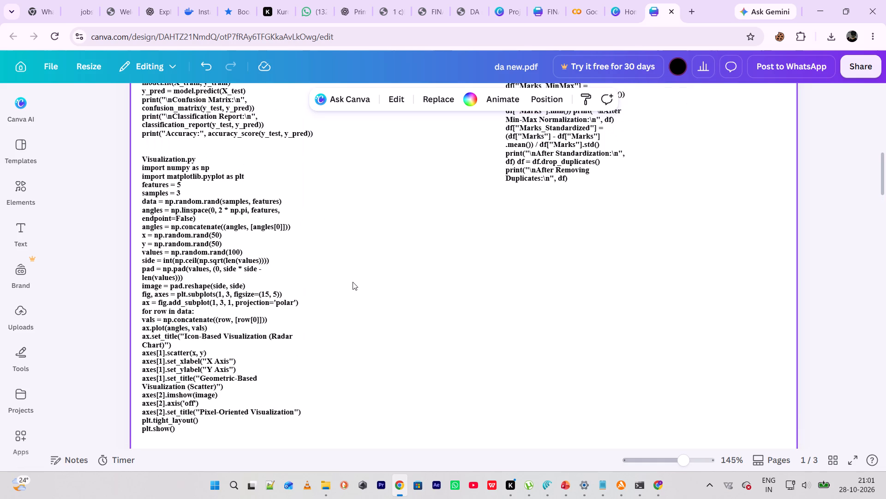
In the Visualization.py block, join the "samples = 3" line onto the "features = 5" line, separated by a space.
click(262, 237)
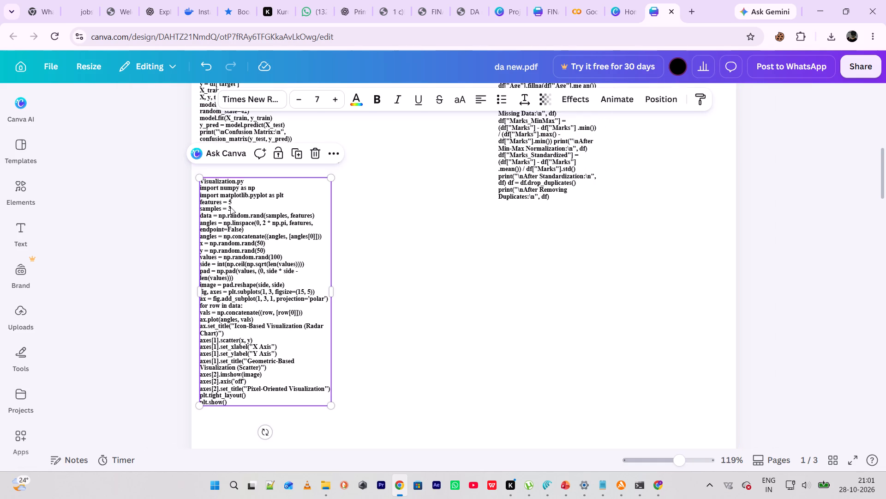
click(217, 196)
click(214, 207)
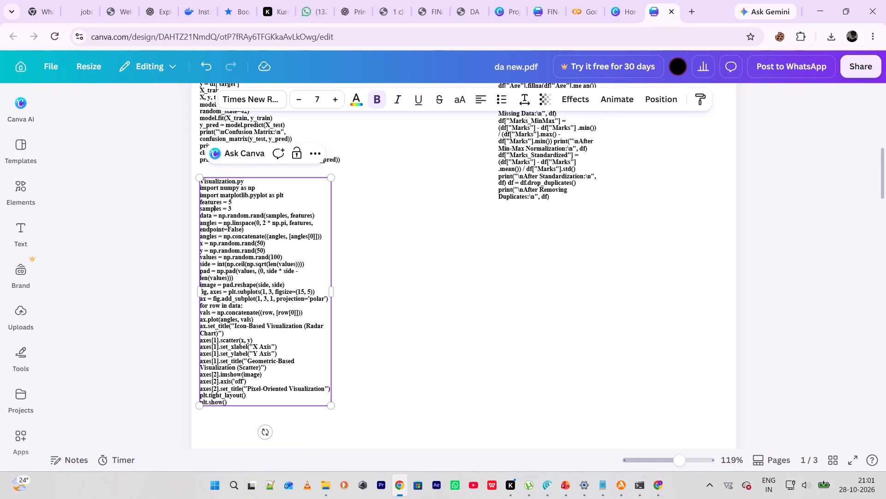
key(Up)
key(Left)
key(Left)
key(Left)
key(Left)
key(Down)
key(Down)
key(Up)
key(BackSpace)
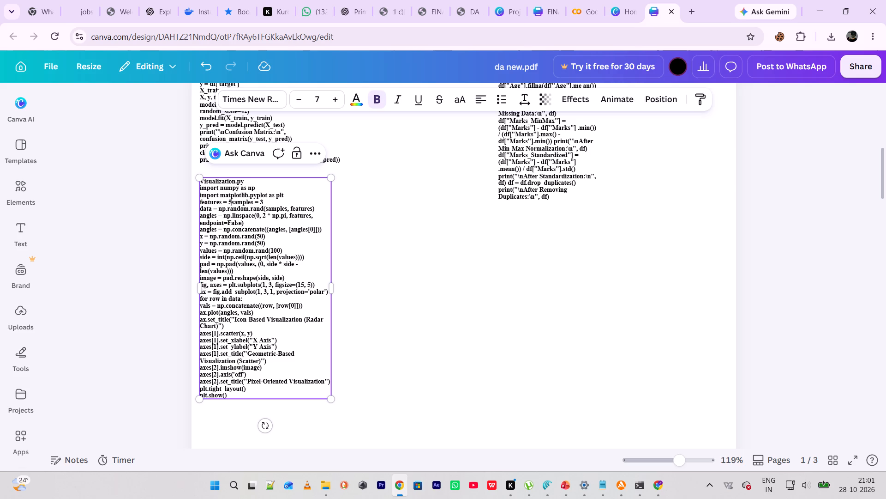
key(space)
click(414, 284)
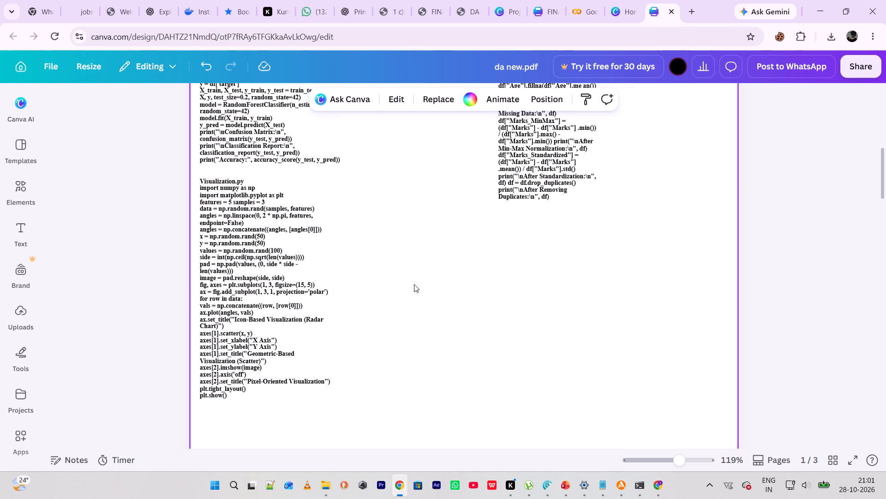
Nudge the Visualization.py text block slightly upward, closer to the end of the RandomForest block.
click(364, 278)
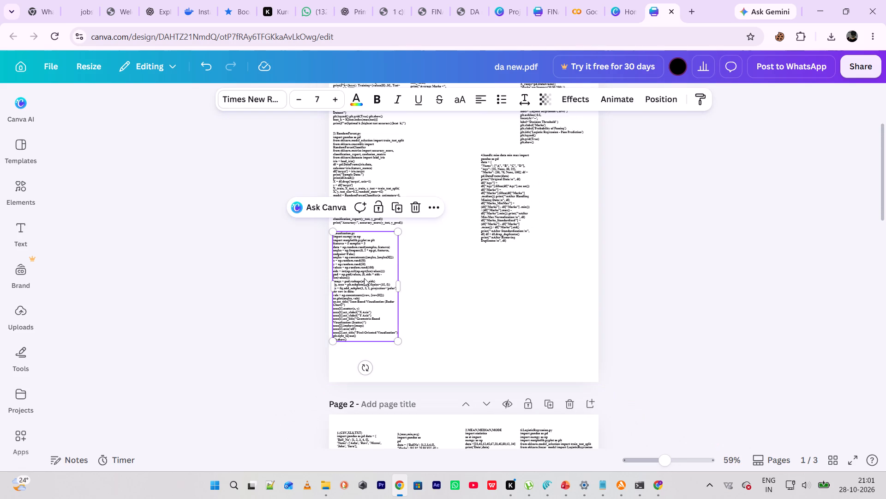
key(Up)
key(Up)
key(Up)
key(Up)
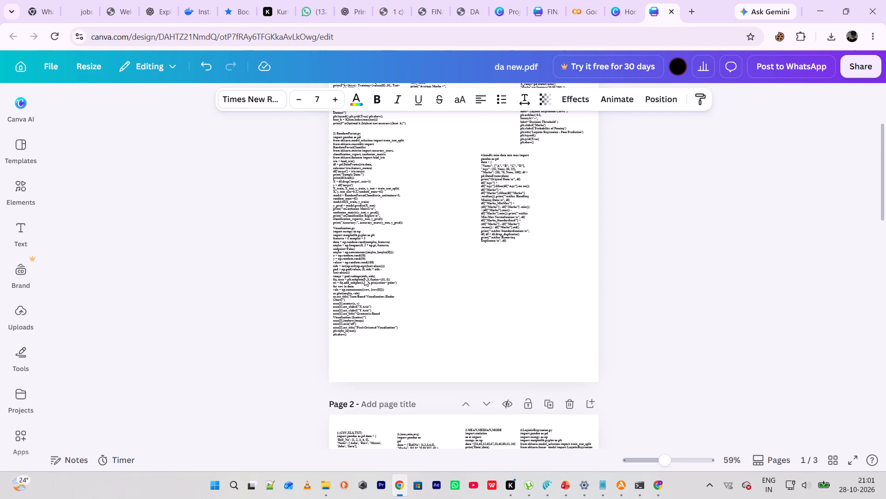
key(Down)
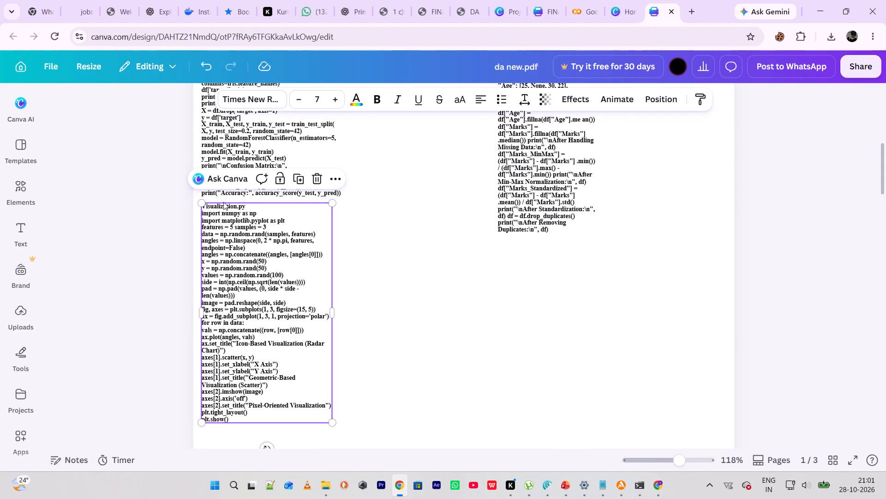
Number the Visualization.py heading by adding "3) " in front of it.
click(224, 203)
key(Left)
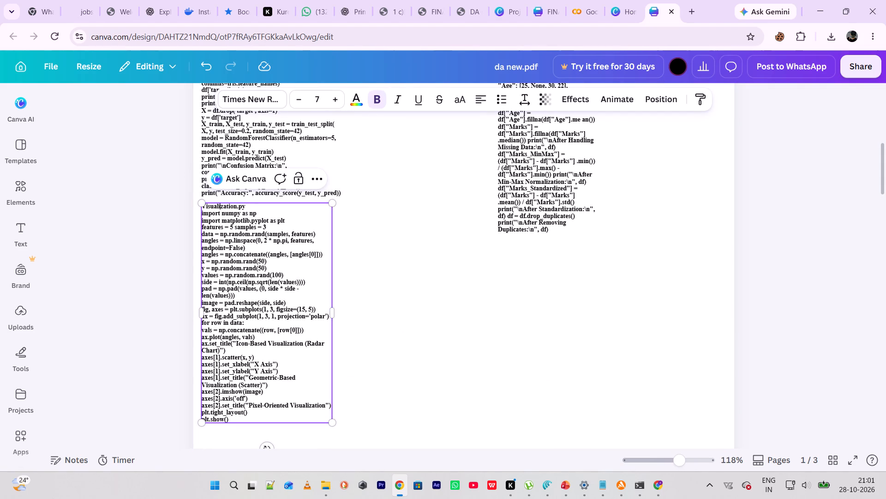
key(Left)
key(Left)
key(Left)
key(Left)
key(Left)
key(Left)
key(Left)
key(3)
text()v)
key(BackSpace)
key(space)
click(392, 267)
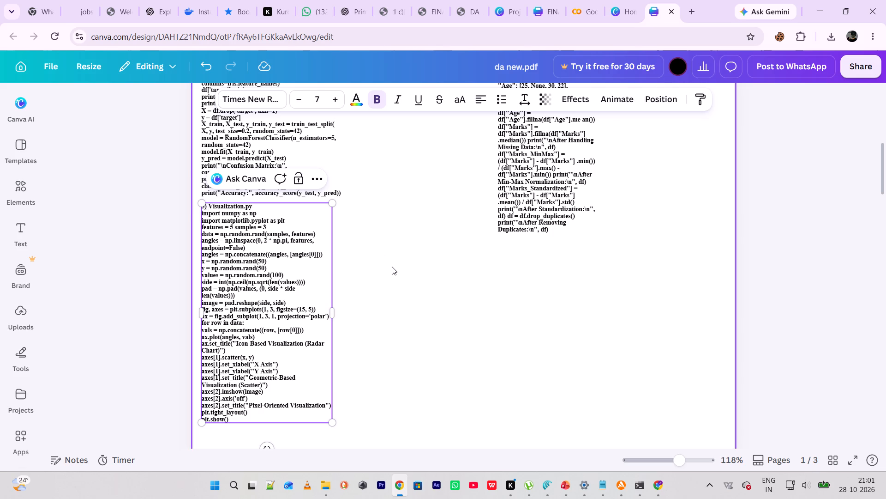
Nudge the RandomForest text block slightly upward, closer to the end of the KNN block on page 1.
scroll(392, 267, up, 2)
click(377, 266)
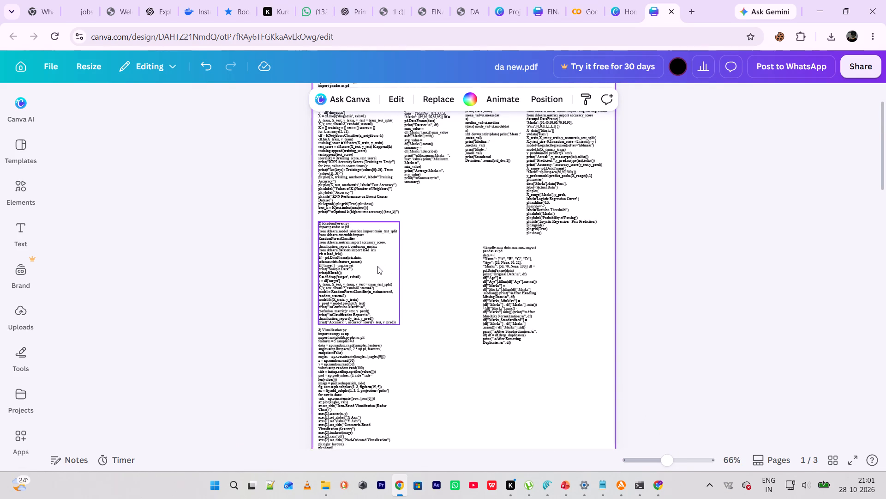
key(Up)
key(Up)
key(Up)
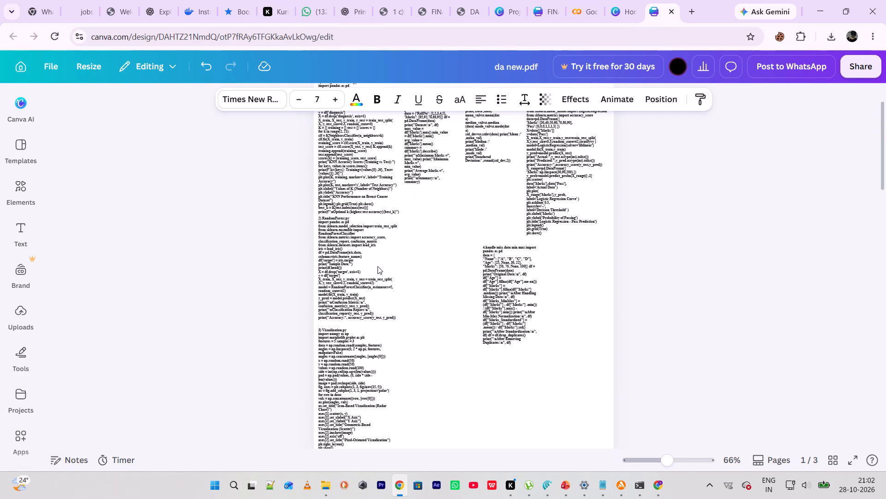
key(Down)
key(Down)
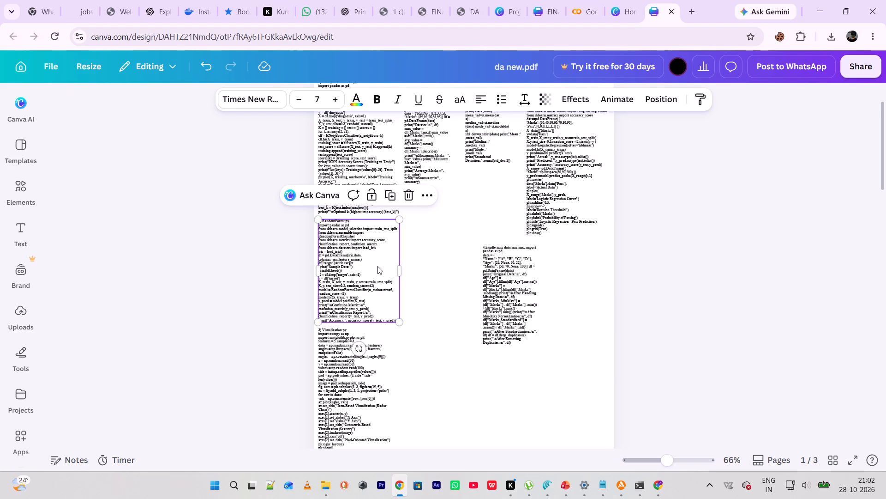
click(464, 371)
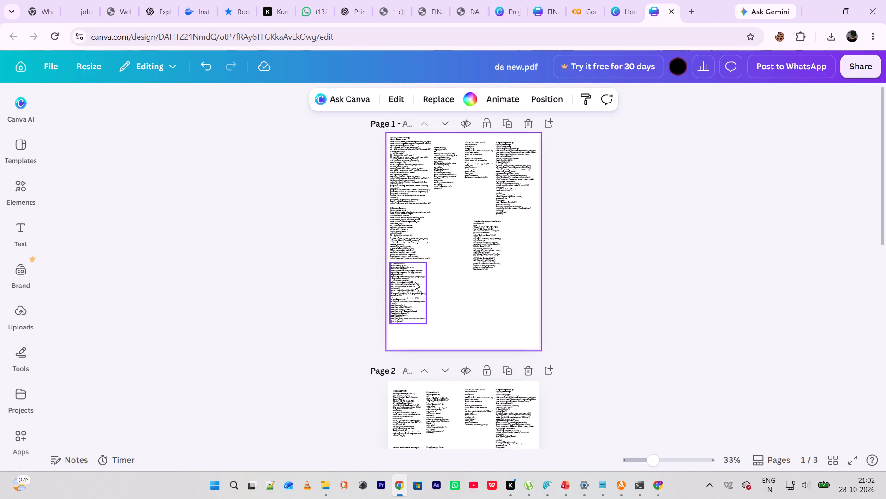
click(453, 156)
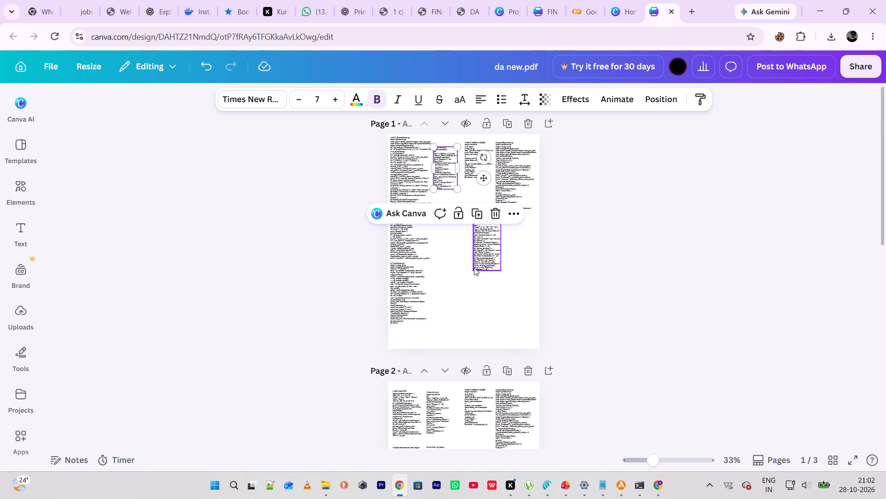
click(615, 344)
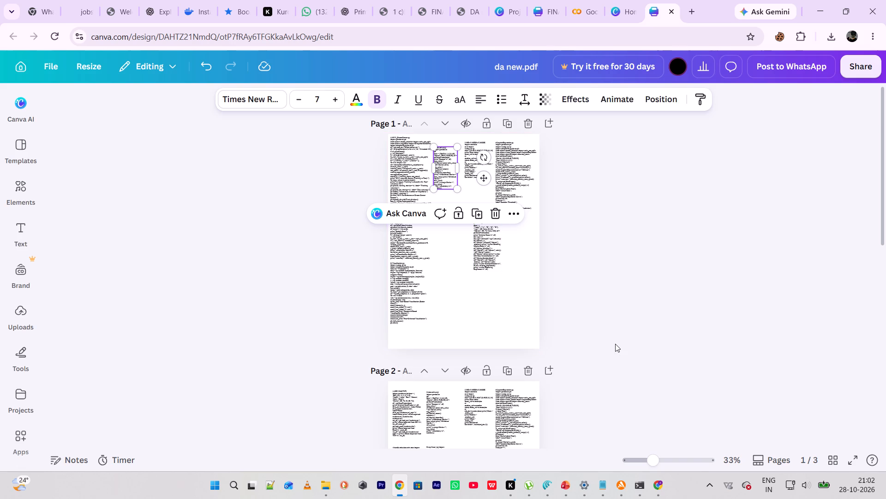
Select the Visualization.py text block below the RandomForest block on page 1.
scroll(615, 344, down, 1)
scroll(615, 344, up, 2)
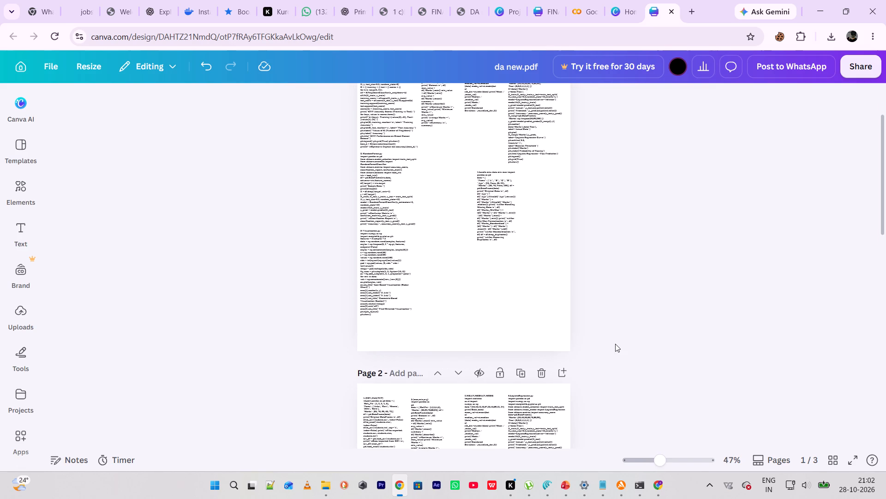
scroll(615, 344, up, 2)
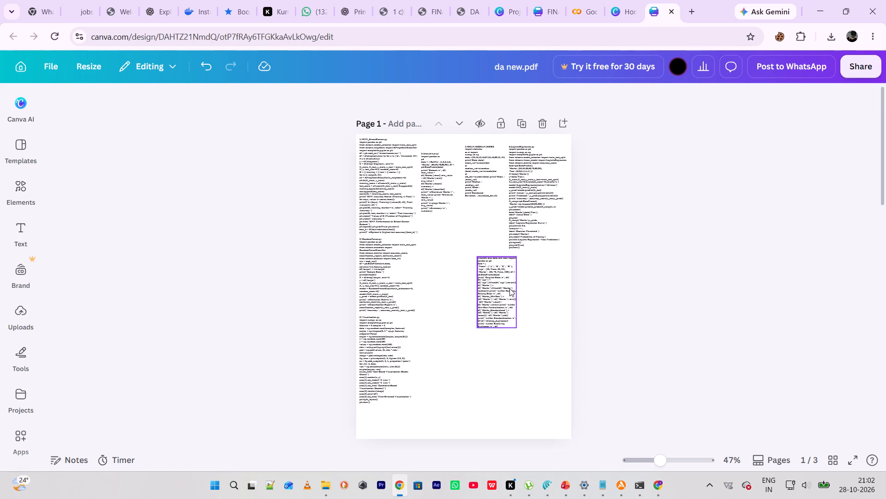
scroll(613, 345, down, 1)
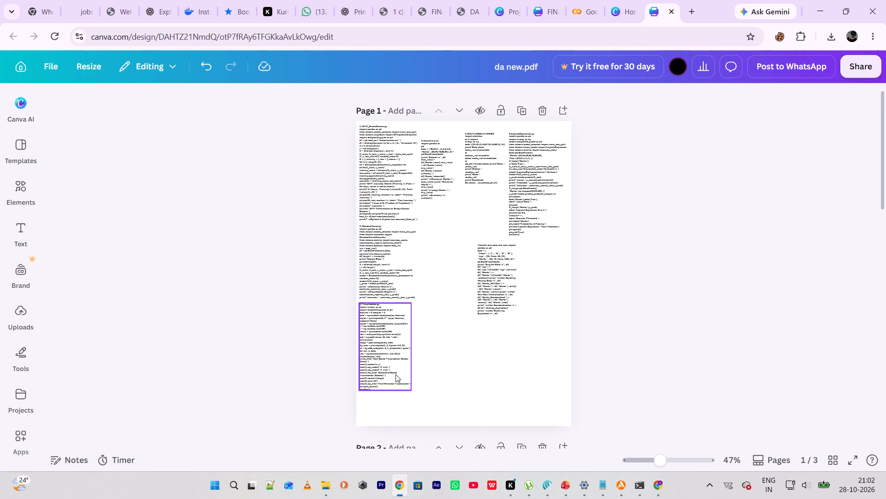
click(379, 379)
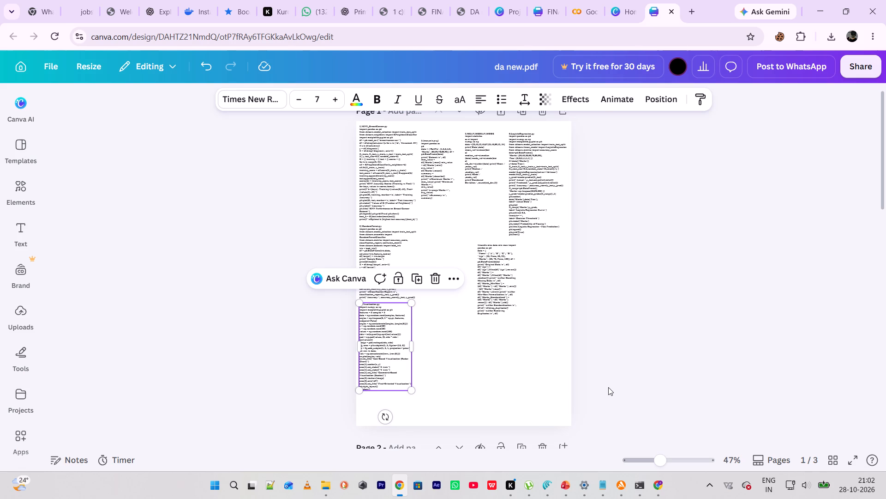
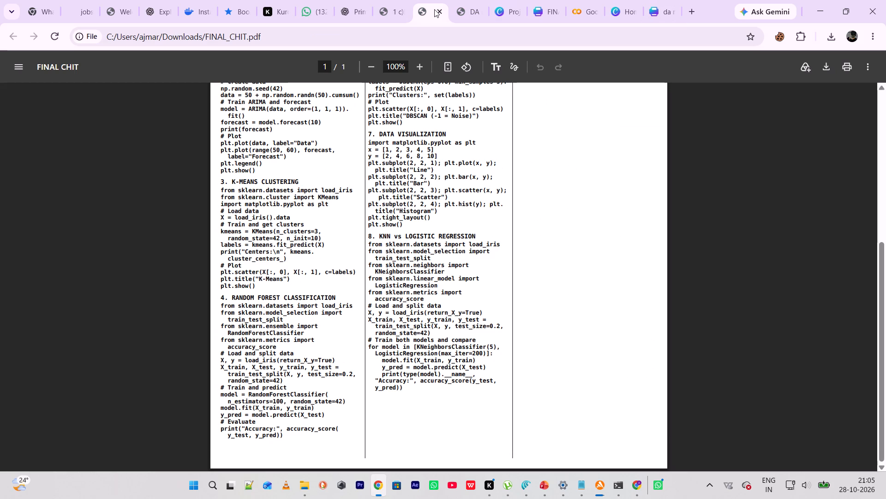
Switch to the open "1 c)Dart is an object-oriented" PDF and look through the code blocks on its first page.
click(376, 9)
scroll(370, 252, down, 2)
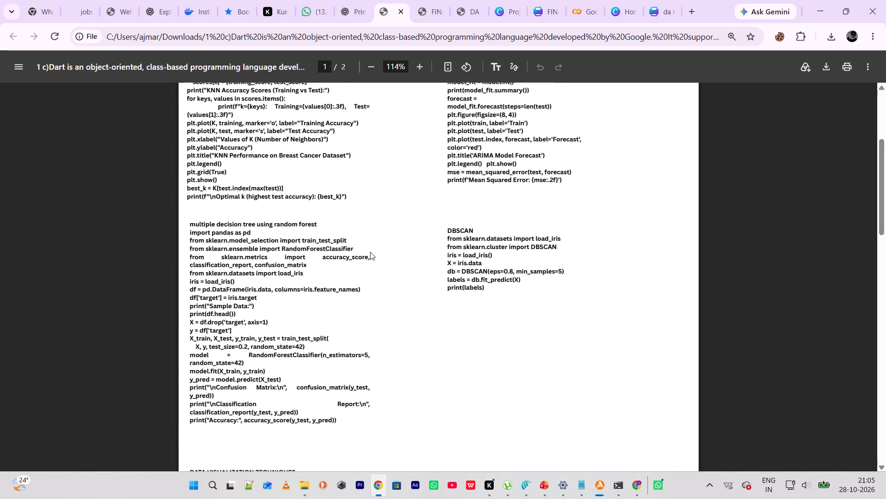
scroll(370, 252, down, 1)
scroll(370, 252, up, 4)
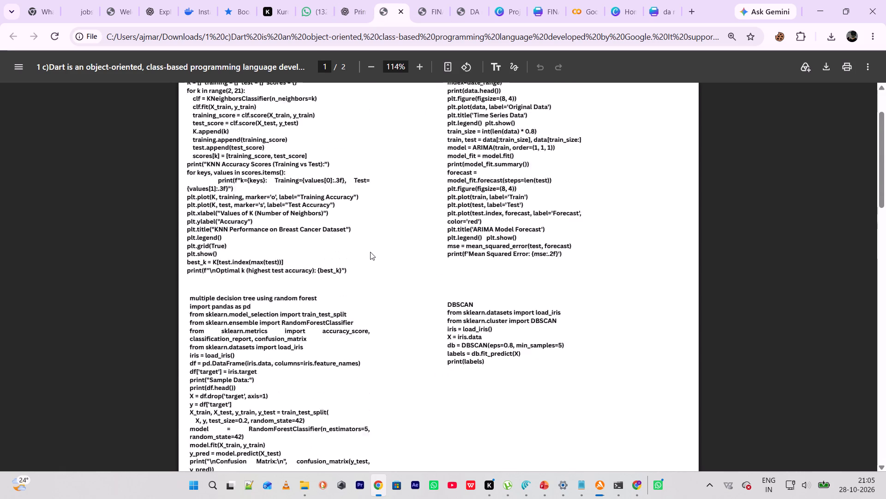
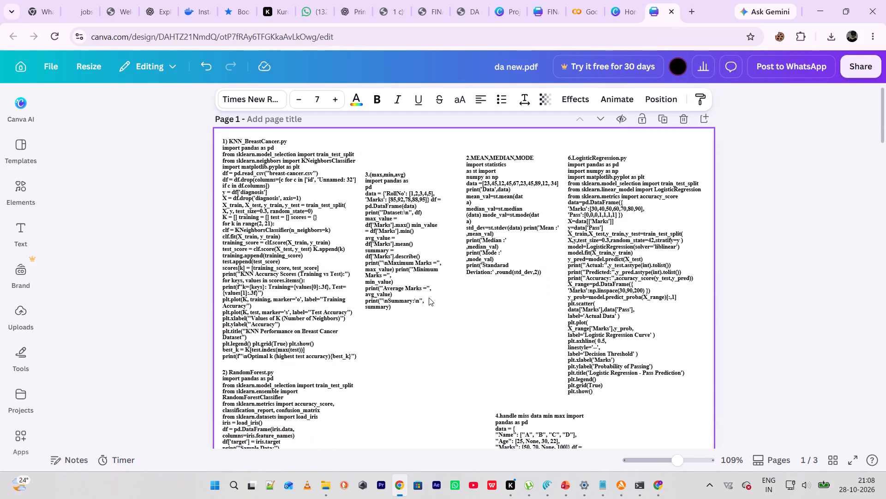
Switch to the open "1 c) Dart is an object-oriented" PDF and review the code on page 1 down to DATA VISUALIZATION TECHNIQUES.
scroll(429, 298, up, 1)
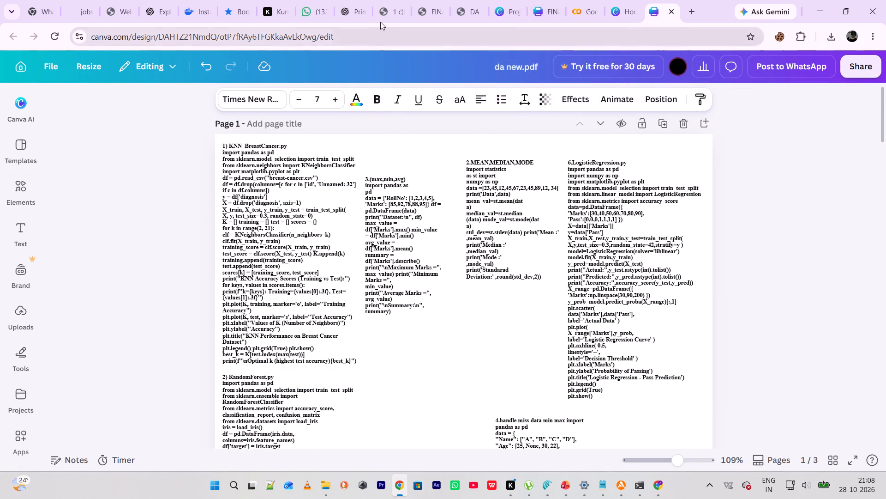
click(386, 18)
scroll(439, 400, down, 1)
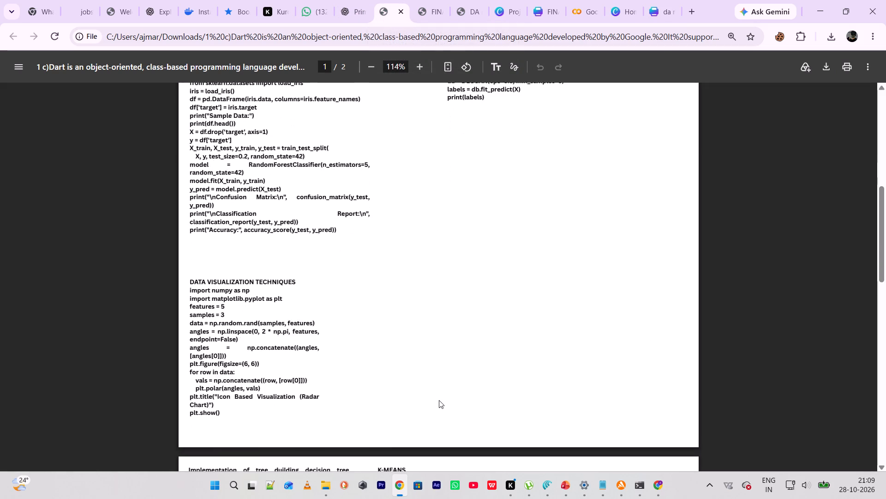
scroll(439, 400, up, 7)
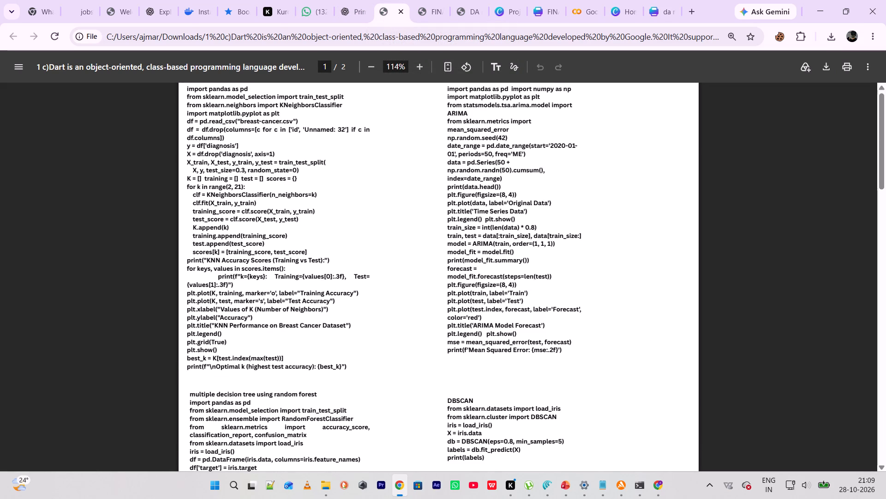
drag(448, 97, 563, 316)
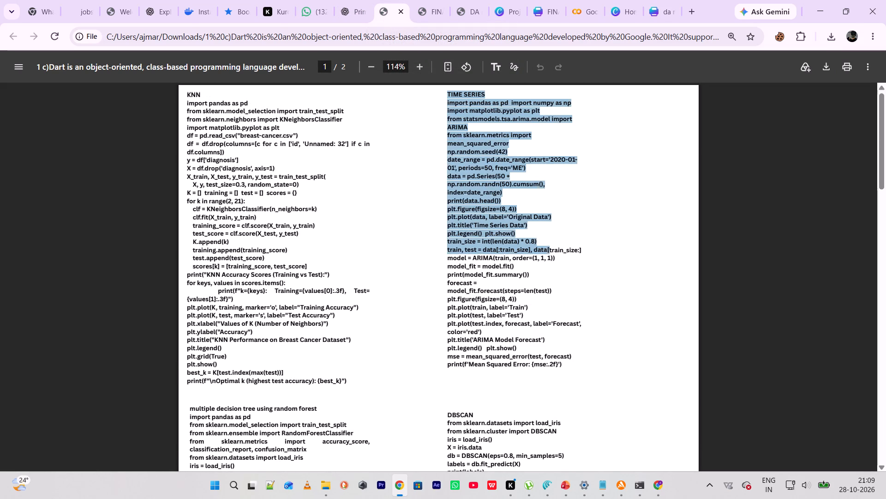
drag(563, 316, 572, 377)
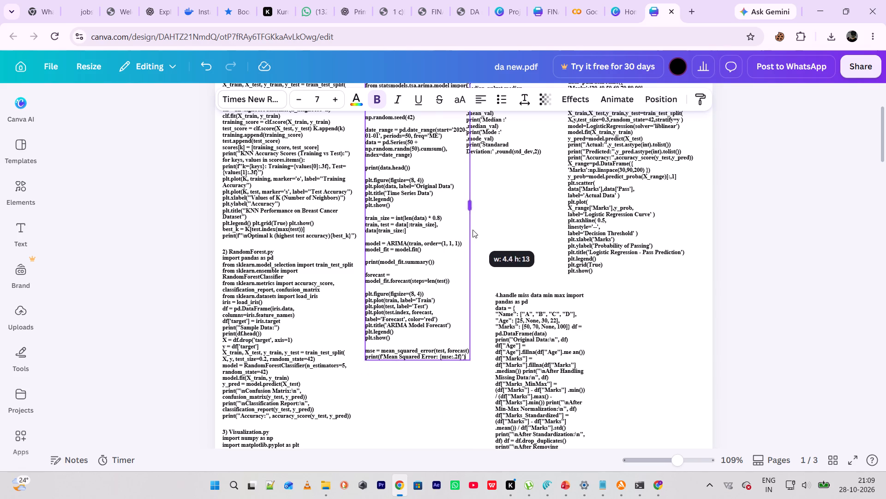
drag(473, 230, 492, 229)
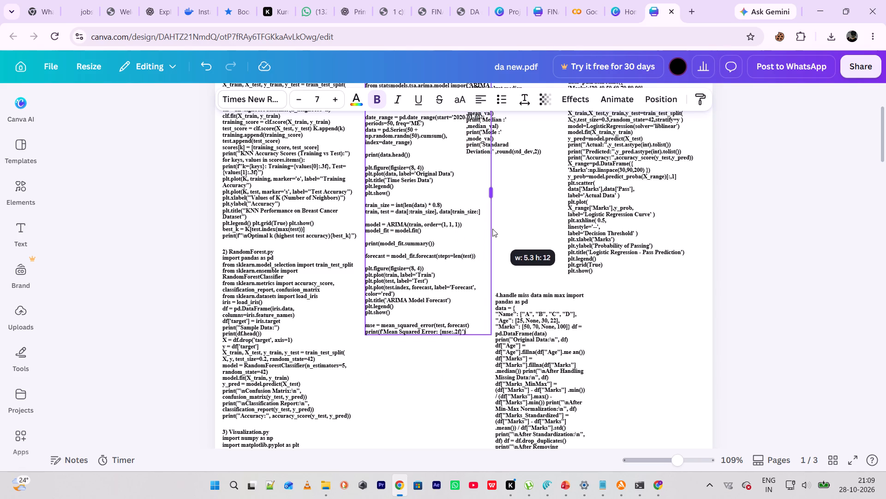
drag(492, 229, 546, 231)
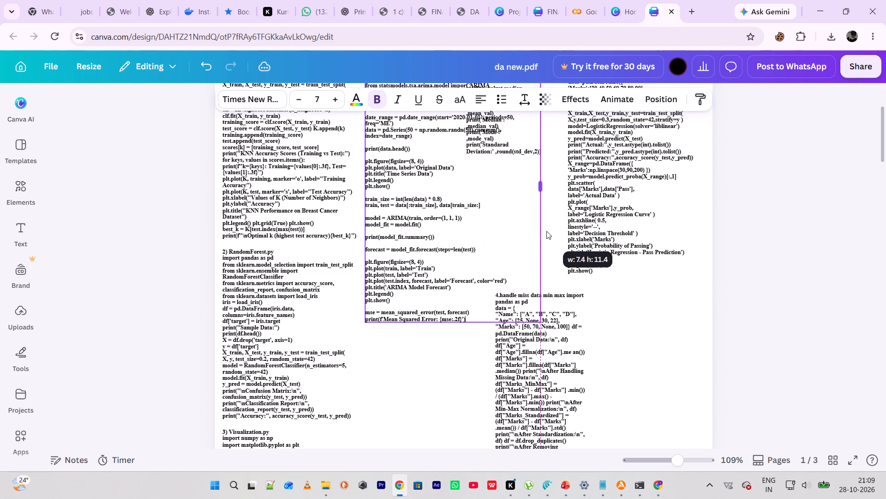
drag(546, 231, 478, 240)
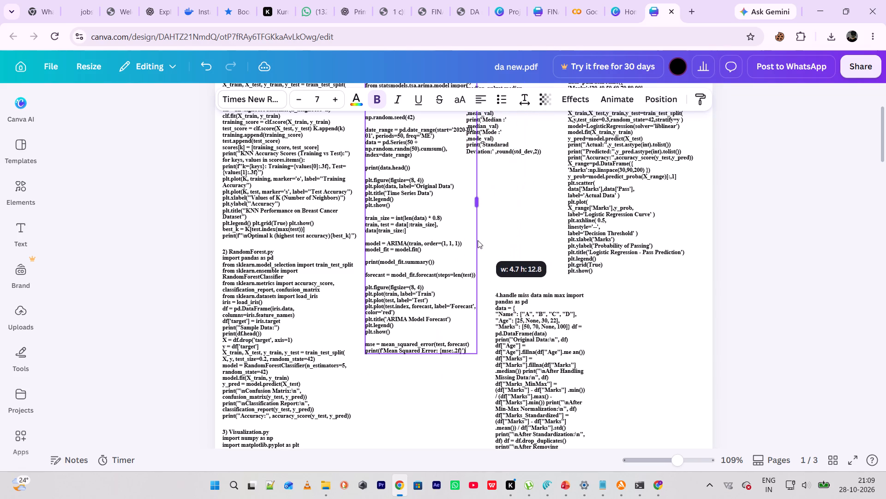
drag(478, 240, 482, 241)
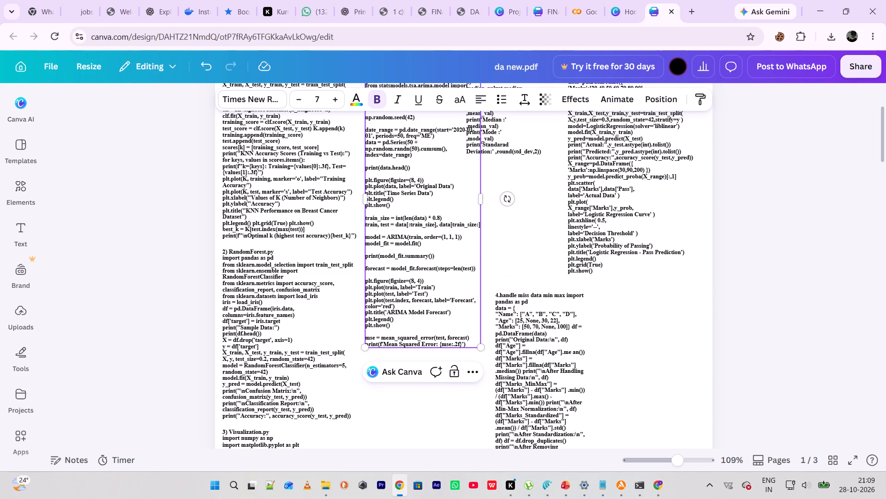
In the TimeSeries.py block, remove the blank lines below the heading, above "np.random.seed(42)" and above the "date_range" line.
scroll(372, 215, up, 3)
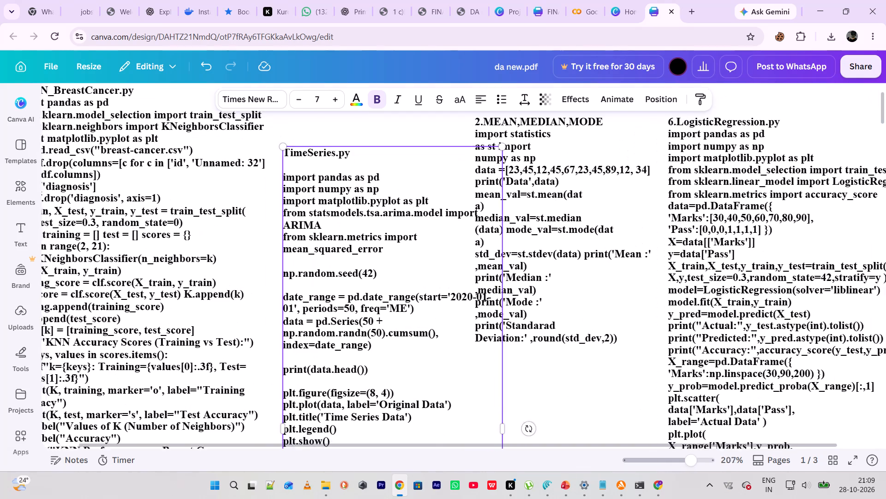
click(292, 174)
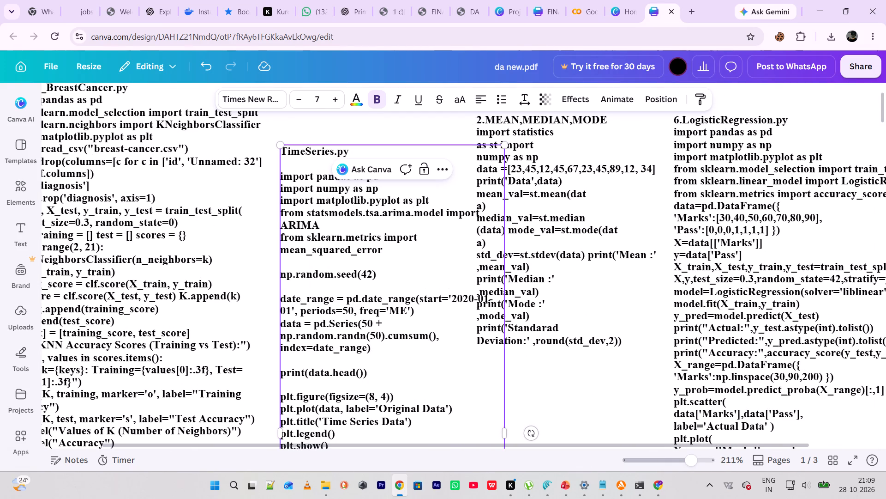
key(Left)
key(Left)
key(Left)
key(BackSpace)
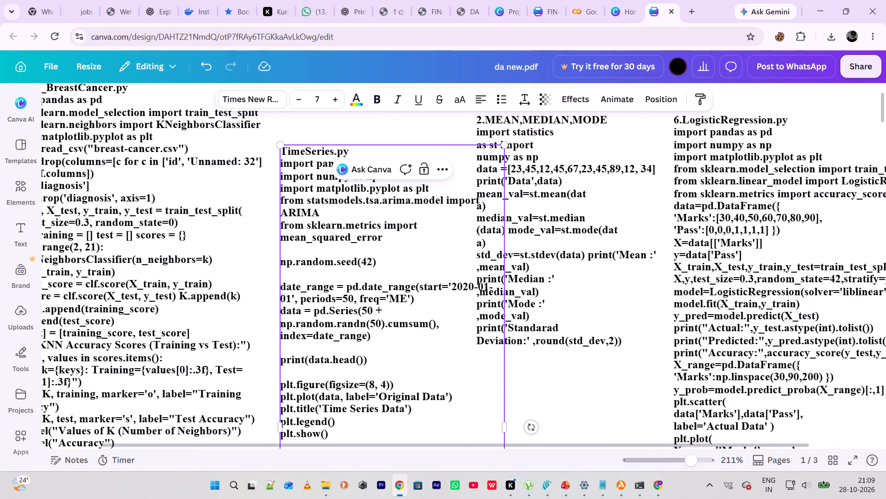
key(Down)
key(Down)
key(Down)
key(Down)
key(Down)
key(Down)
key(Down)
key(Down)
key(BackSpace)
key(Down)
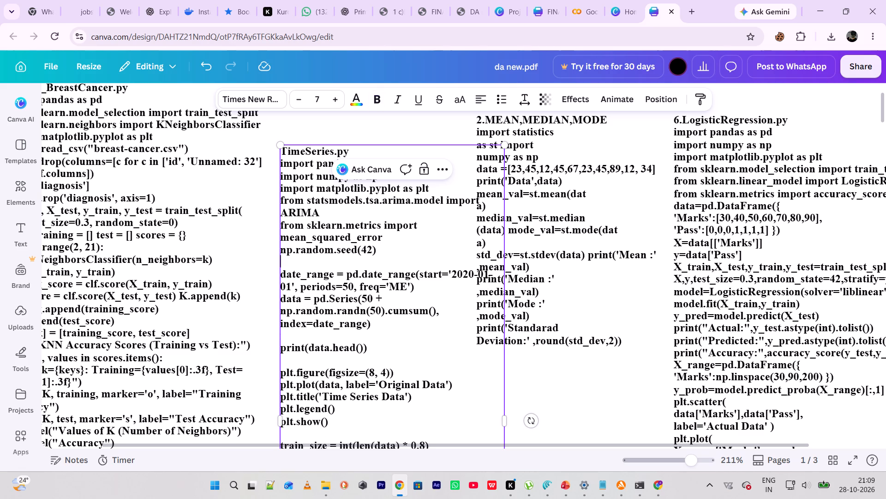
key(Down)
key(BackSpace)
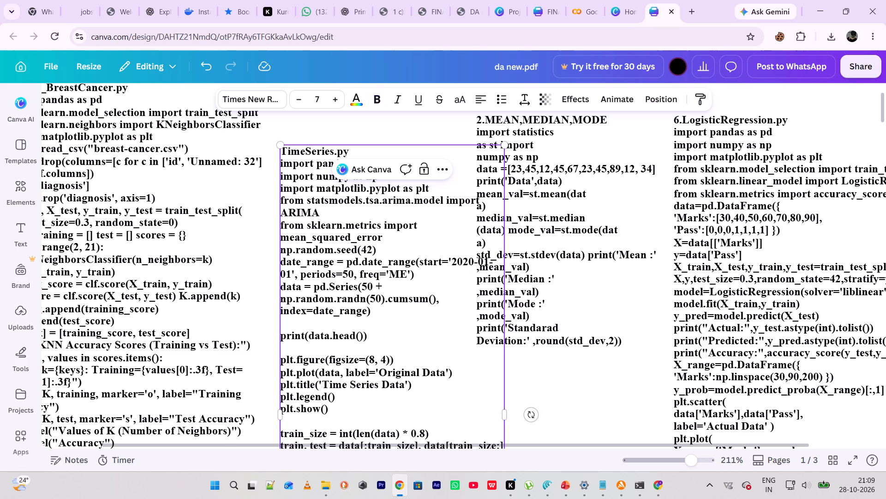
Move the LogisticRegression.py text block rightward, partly past the page's right edge, to free space beside it.
click(580, 189)
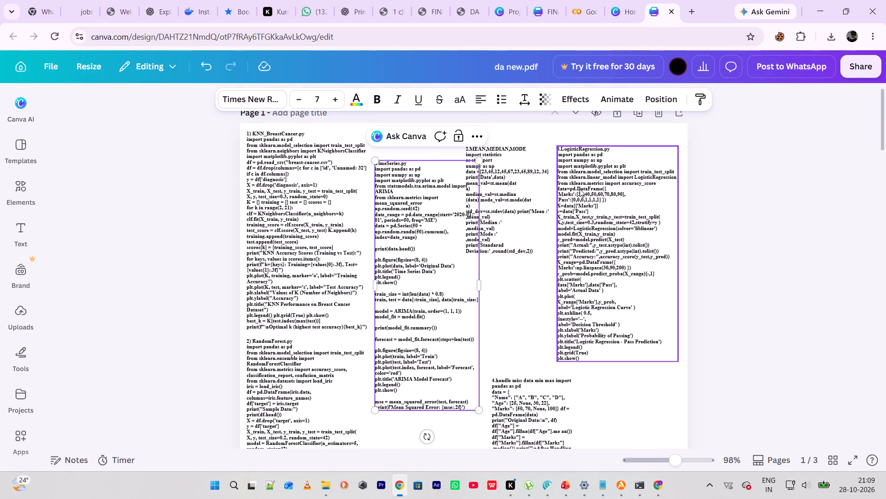
drag(580, 189, 617, 193)
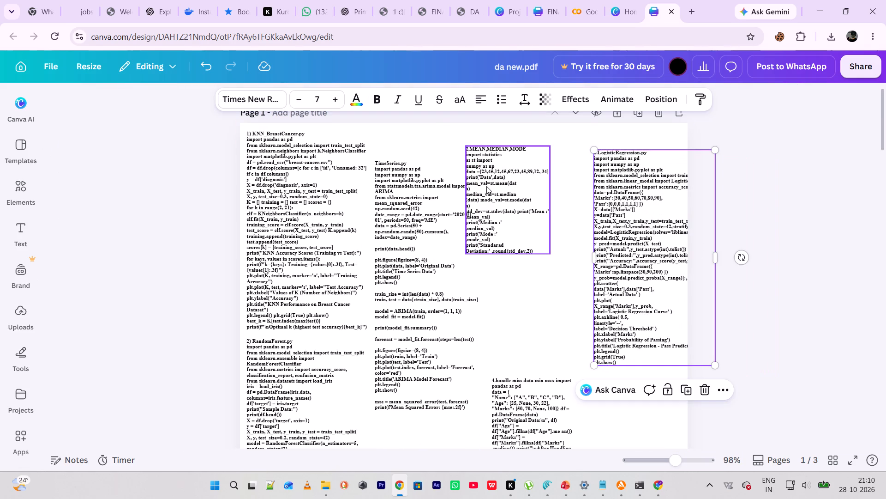
Move the MEAN,MEDIAN,MODE text block rightward, off the TimeSeries.py block and up against the LogisticRegression.py block.
click(486, 186)
drag(529, 192, 571, 194)
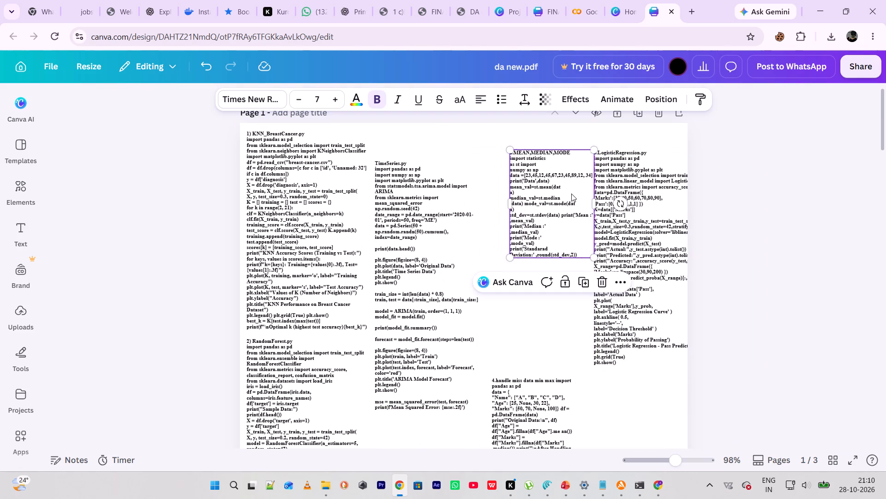
In the TimeSeries.py block, remove the blank lines above "print(data.head())" and above the first "plt.figure(figsize=(8, 4))".
click(400, 229)
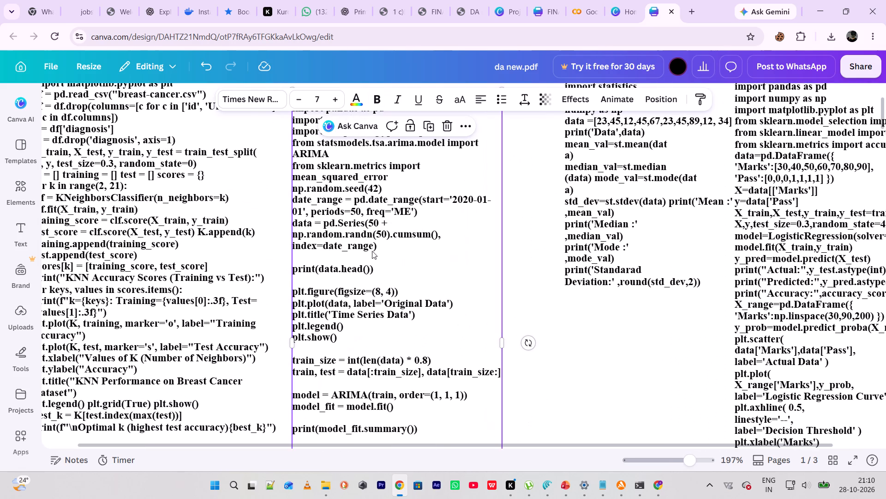
click(335, 268)
key(Left)
key(Left)
key(Left)
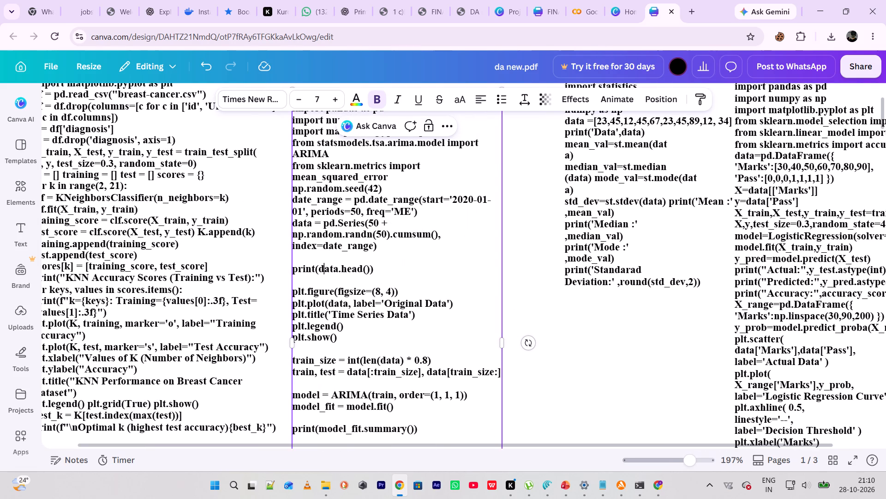
key(Left)
key(Left)
key(Left)
key(Left)
key(Left)
key(Left)
key(Left)
key(BackSpace)
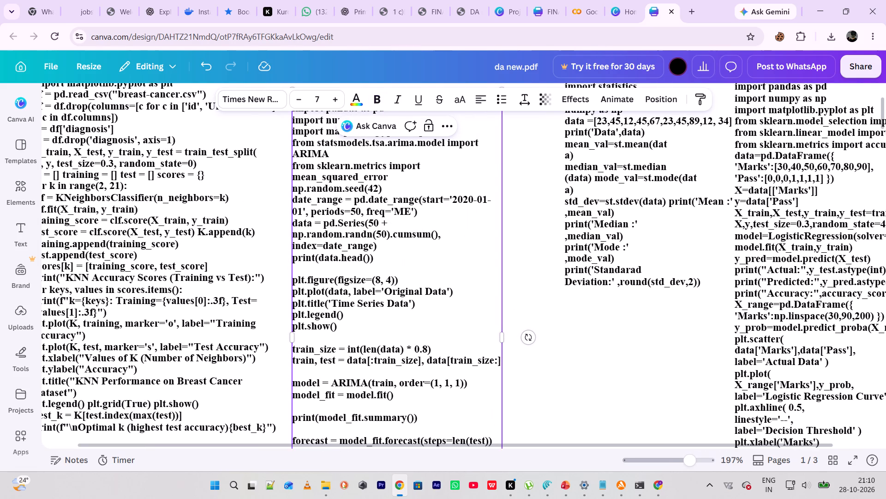
key(Down)
key(Down)
key(BackSpace)
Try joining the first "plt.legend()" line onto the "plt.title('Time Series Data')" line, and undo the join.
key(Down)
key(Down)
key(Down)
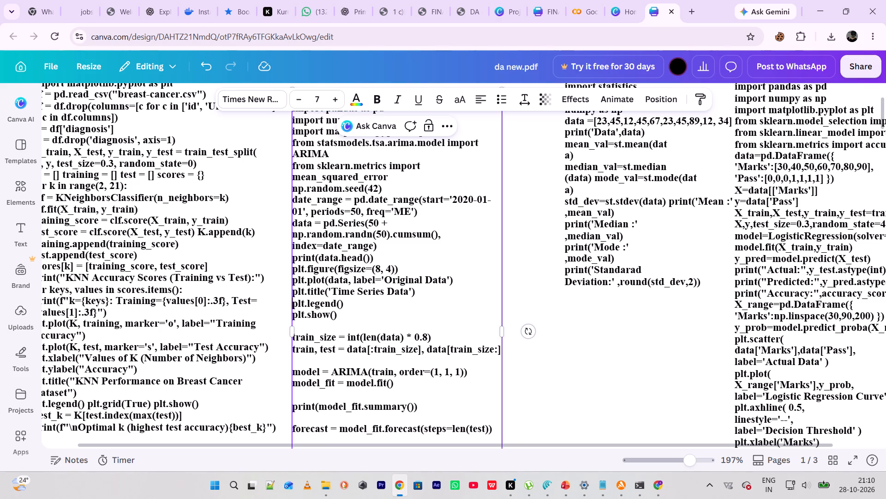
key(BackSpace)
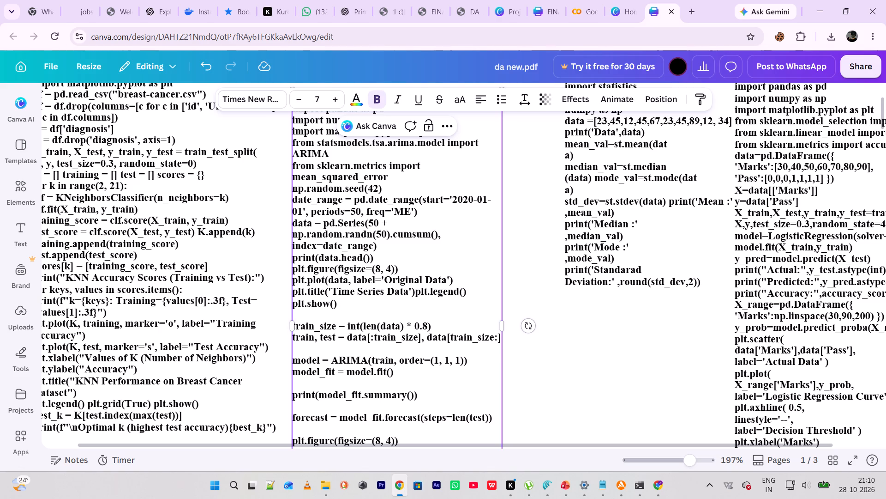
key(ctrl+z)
In the TimeSeries.py block, remove the blank lines above the "train_size", "model = ARIMA", "print(model_fit.summary())" and "forecast" lines.
key(Down)
key(Down)
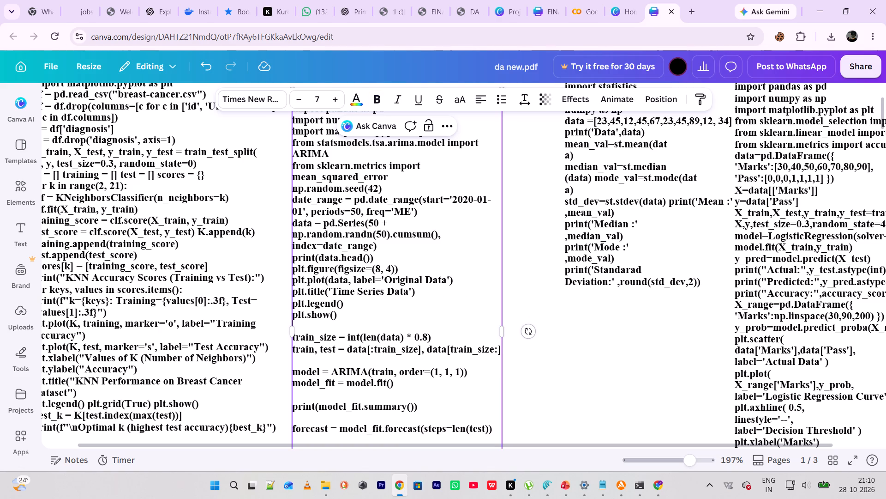
key(Down)
key(BackSpace)
key(Down)
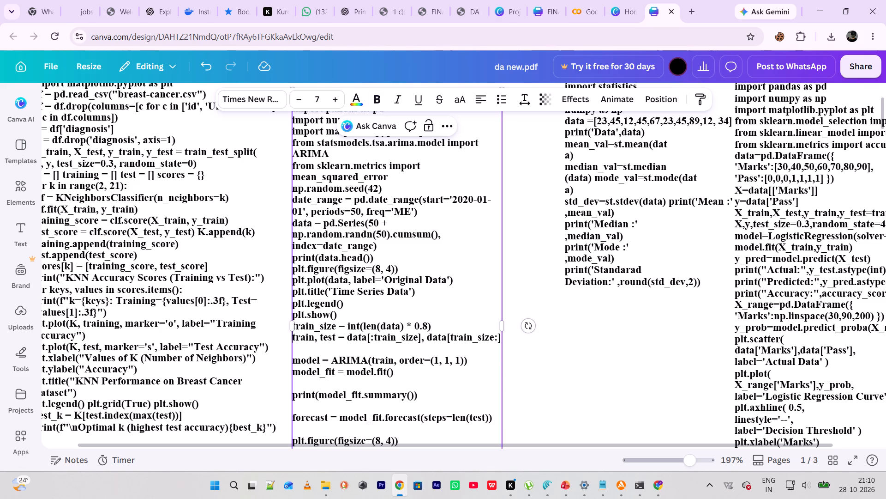
key(Down)
key(Down)
key(BackSpace)
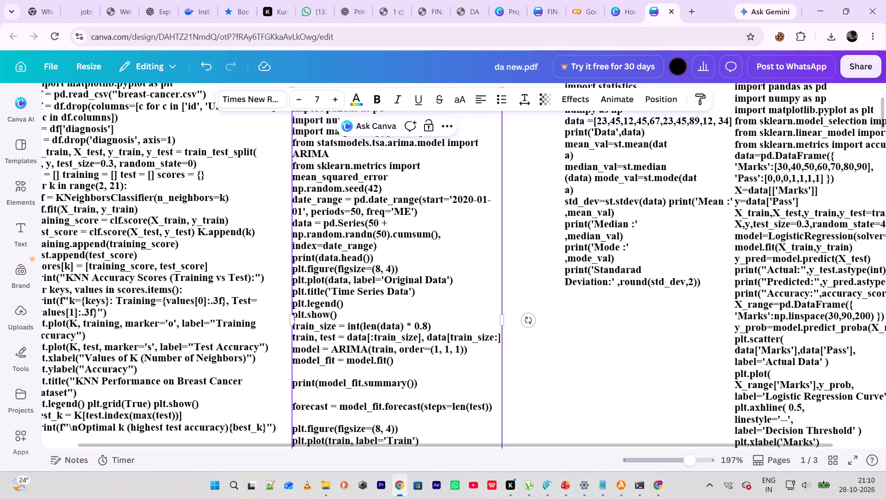
key(Down)
key(Down)
key(Down)
key(BackSpace)
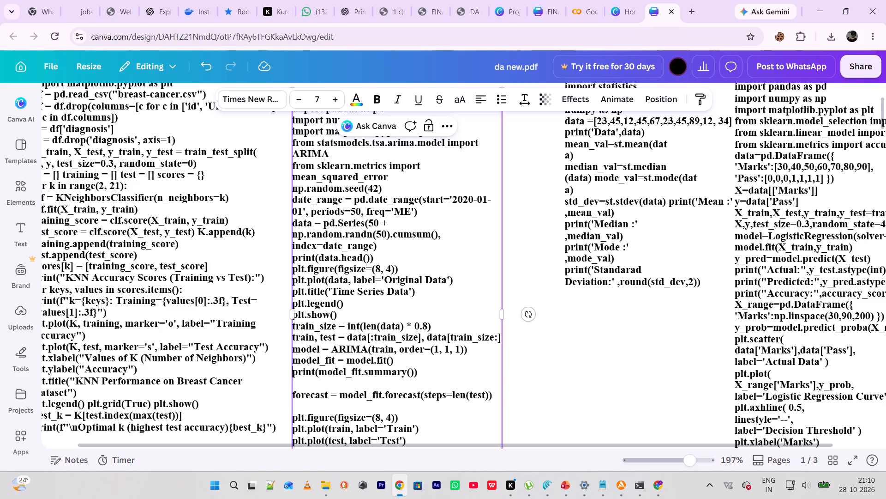
key(Down)
key(Down)
key(BackSpace)
In the TimeSeries.py block, remove the blank lines above the second "plt.figure(figsize=(8, 4))" and above the "mse" line.
scroll(335, 268, down, 1)
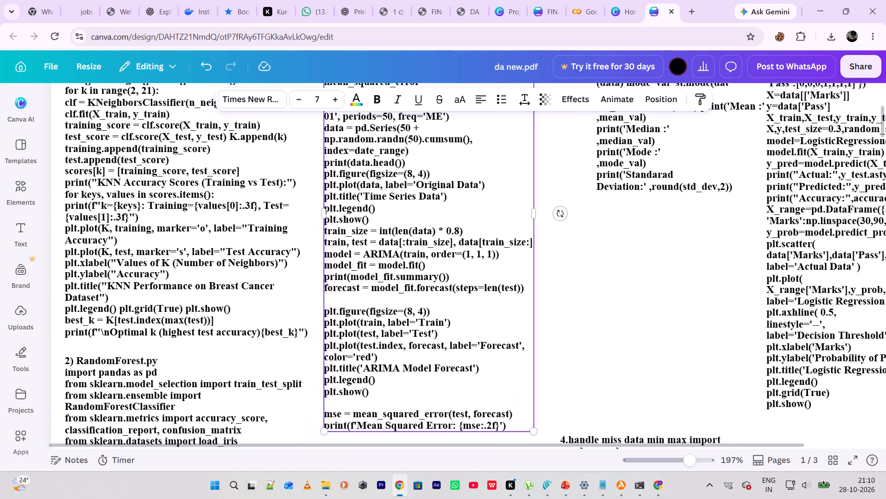
scroll(335, 268, down, 1)
scroll(335, 268, left, 1)
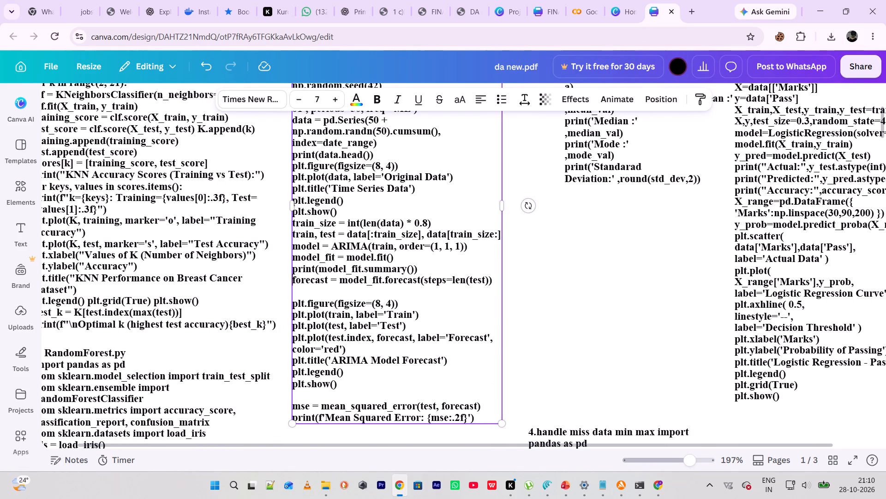
key(Down)
key(Down)
key(BackSpace)
key(Down)
key(Down)
key(Down)
key(Down)
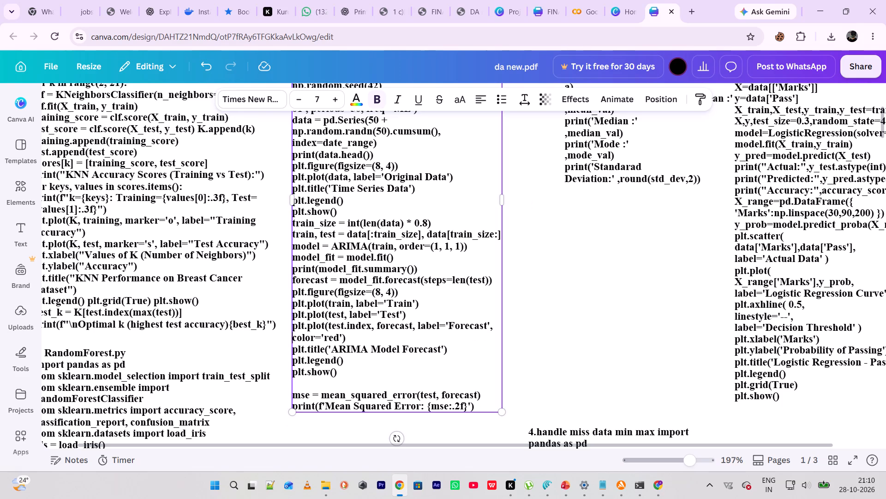
key(Down)
key(Down)
key(Down)
key(Down)
key(Down)
key(BackSpace)
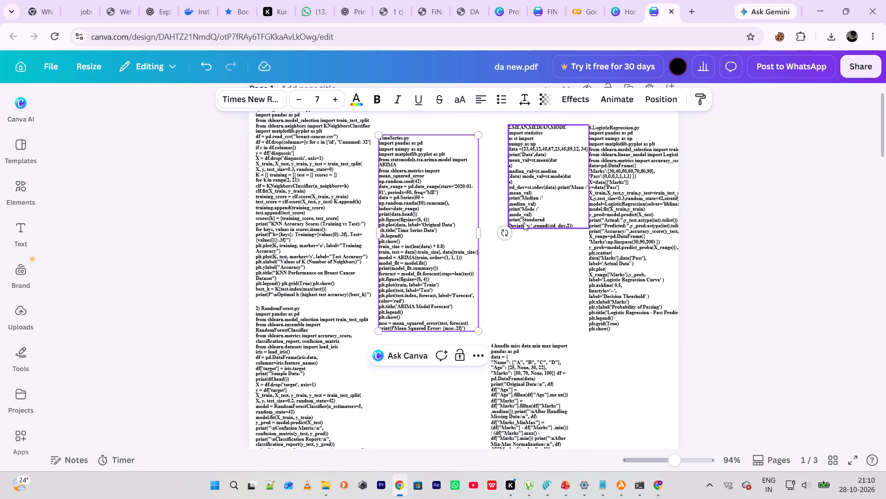
Move the TimeSeries.py block up beside the KNN_BreastCancer.py block so their tops line up.
scroll(524, 282, up, 2)
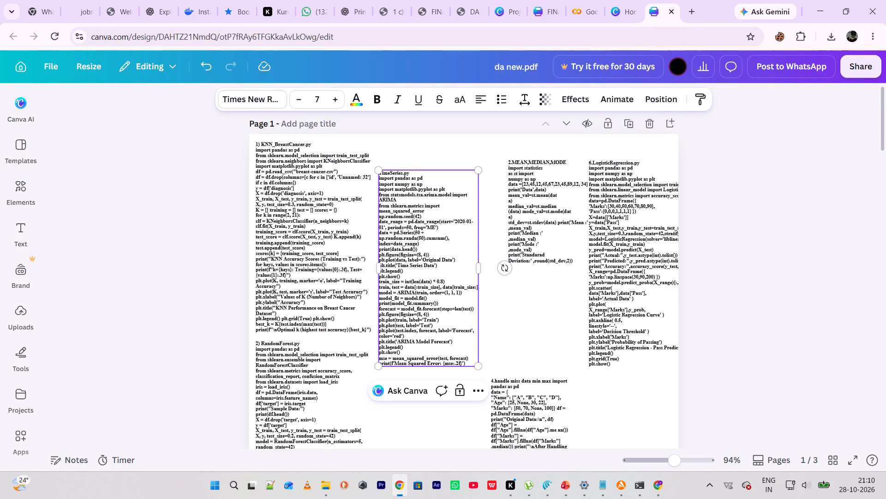
drag(449, 243, 456, 206)
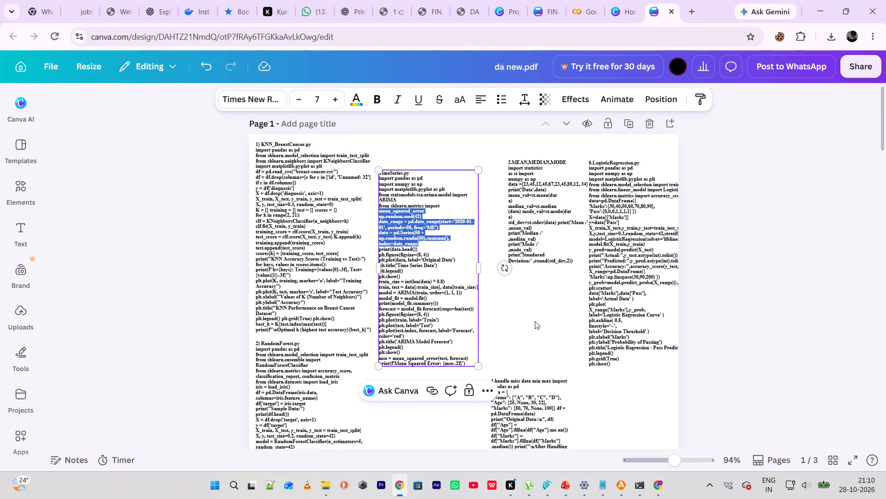
click(555, 345)
click(444, 308)
drag(444, 308, 448, 288)
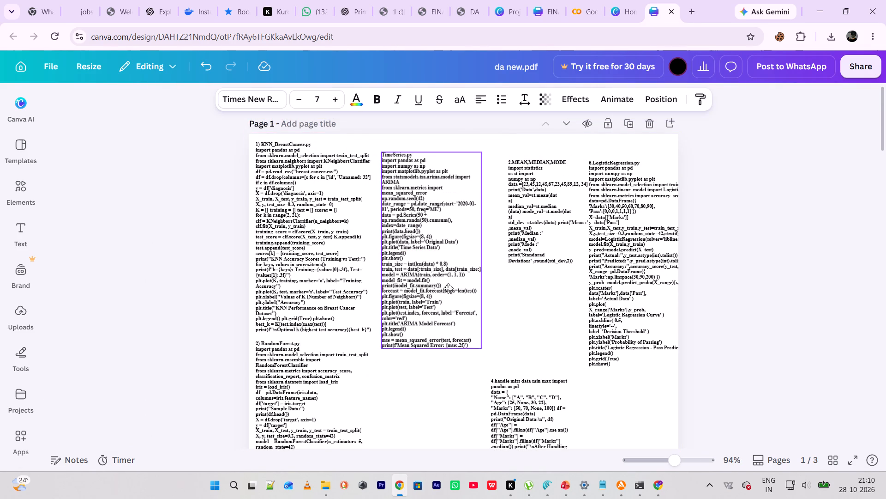
drag(448, 288, 448, 282)
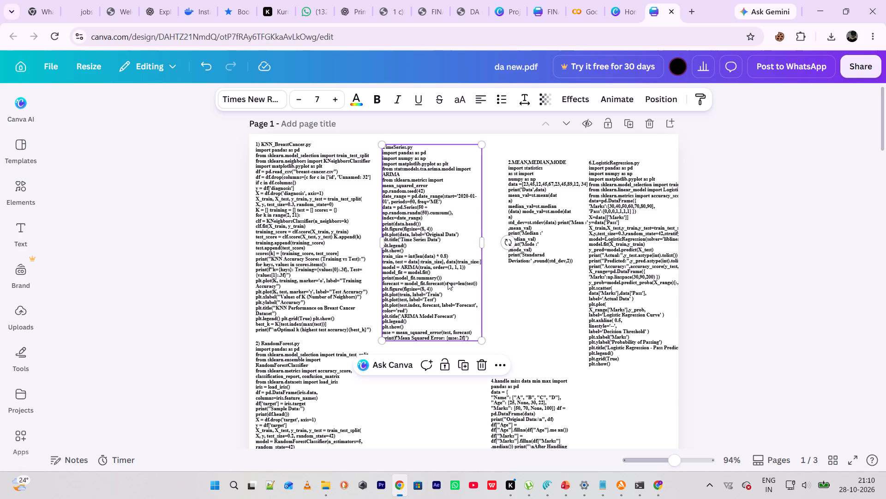
click(448, 282)
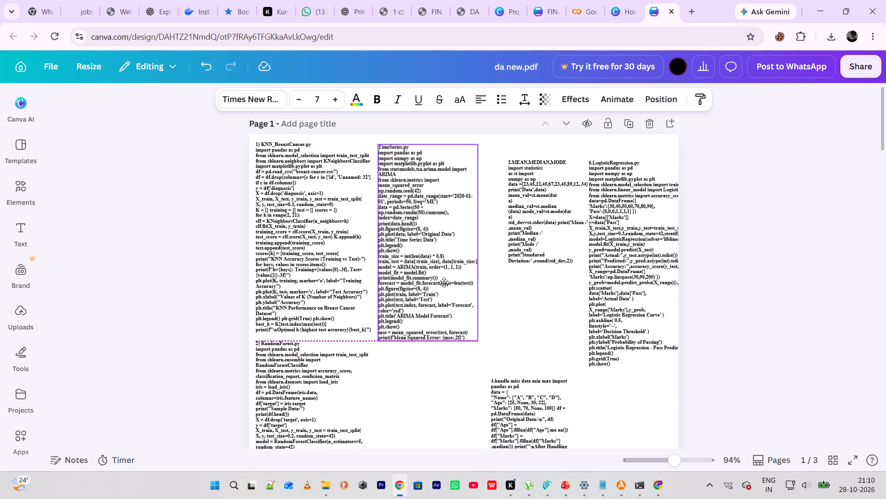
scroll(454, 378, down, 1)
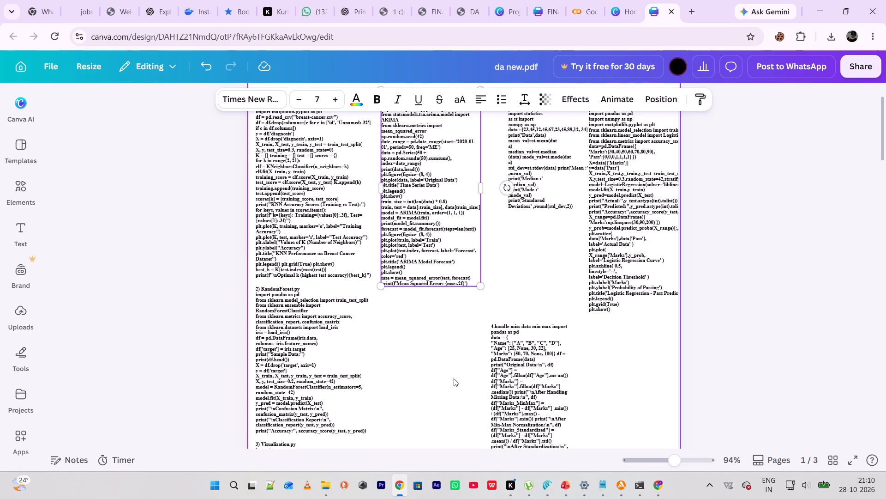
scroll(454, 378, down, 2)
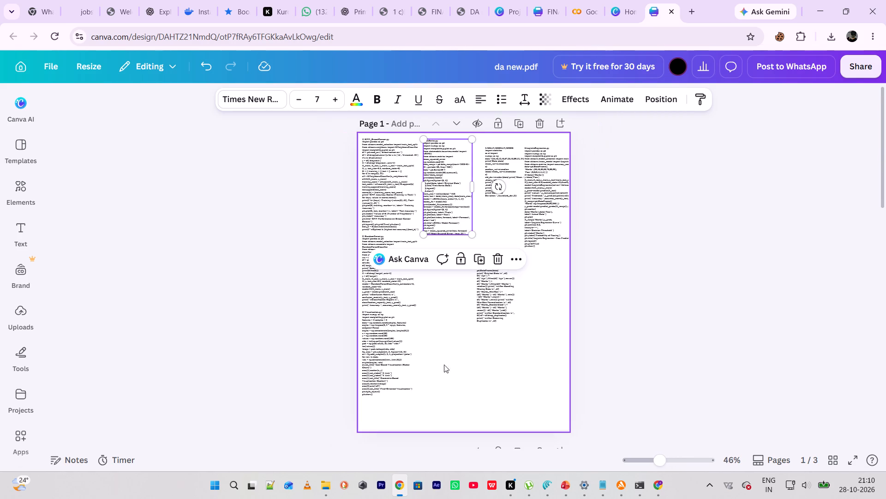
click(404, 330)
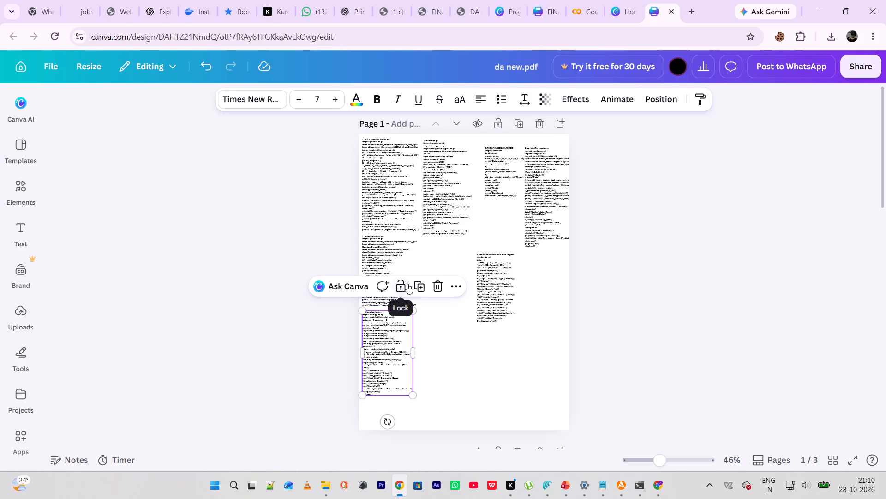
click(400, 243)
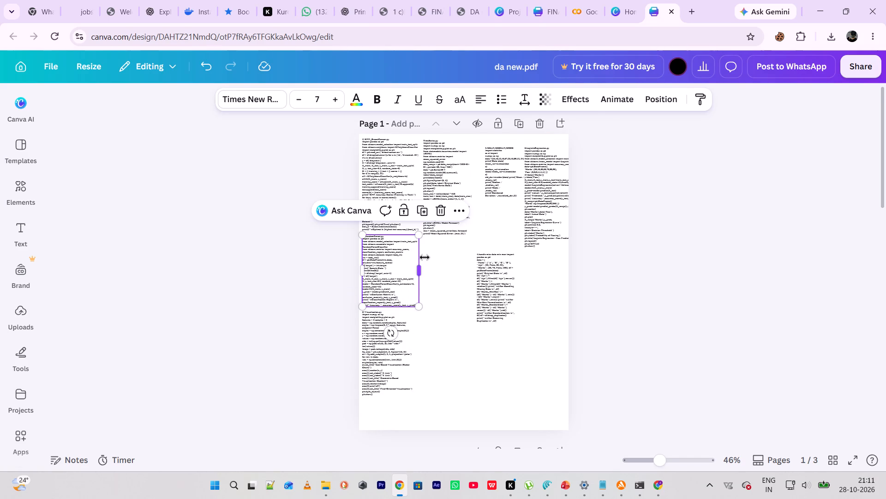
In the TimeSeries.py block, join the first "plt.show()" onto the "plt.legend()" line above it, separated by a space.
scroll(425, 257, up, 1)
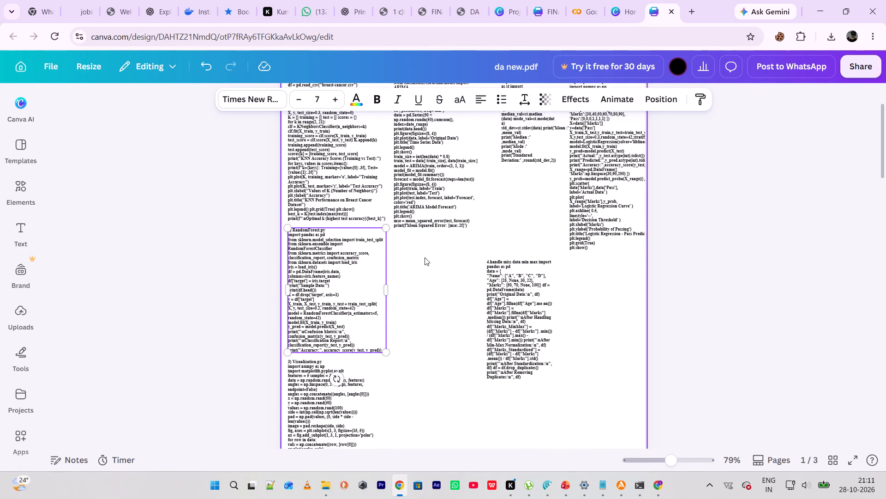
scroll(425, 257, up, 2)
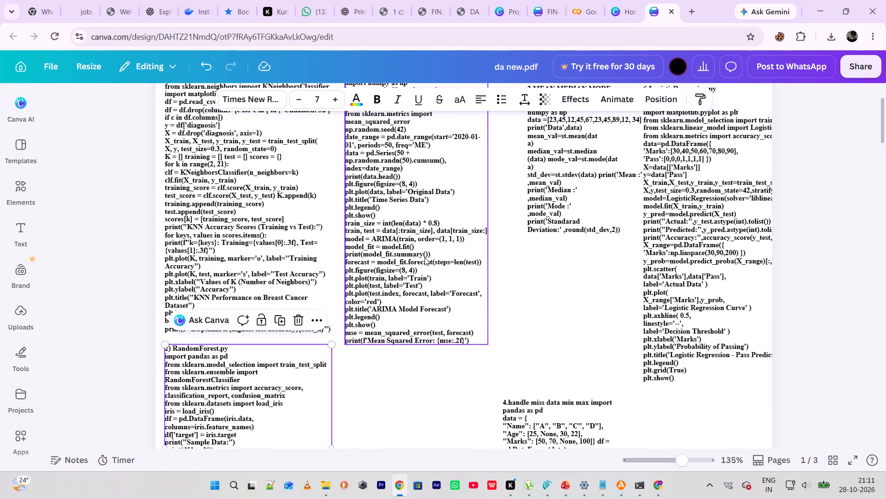
scroll(425, 257, up, 1)
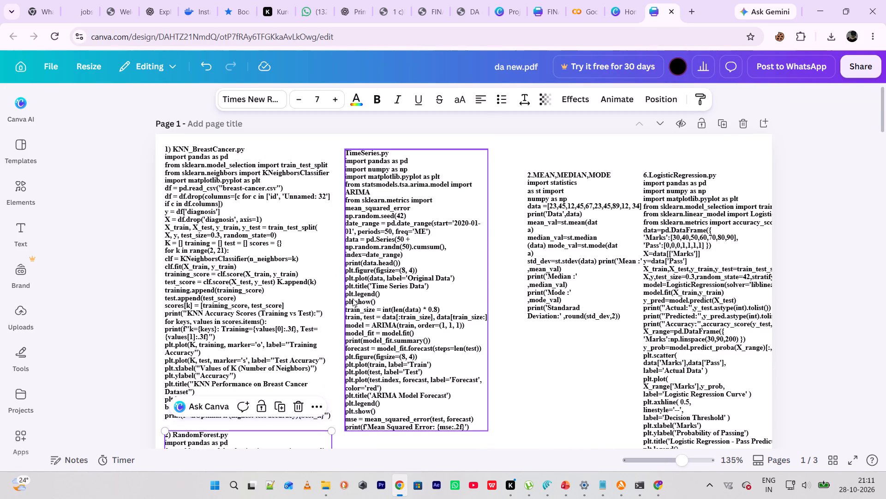
click(353, 298)
click(350, 304)
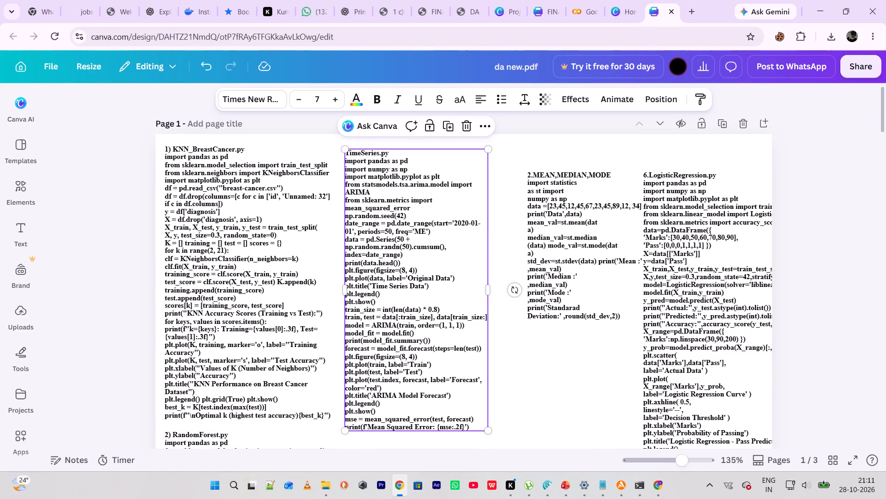
key(Left)
key(Left)
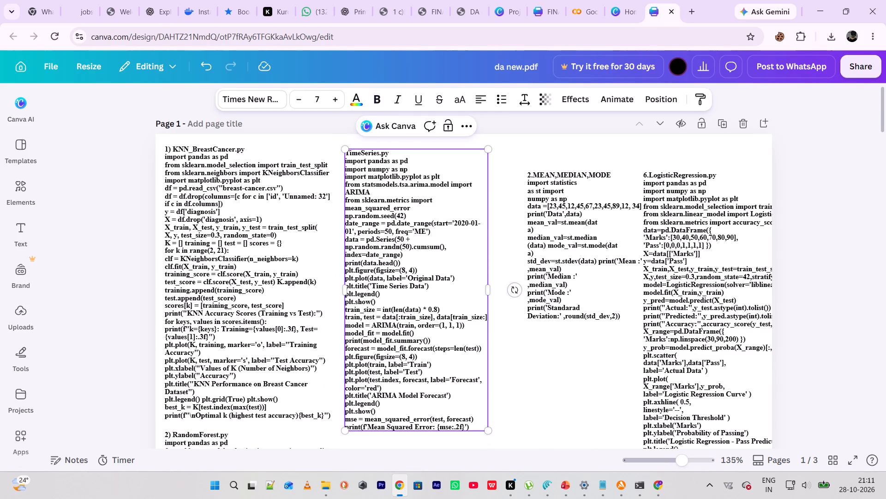
key(BackSpace)
key(space)
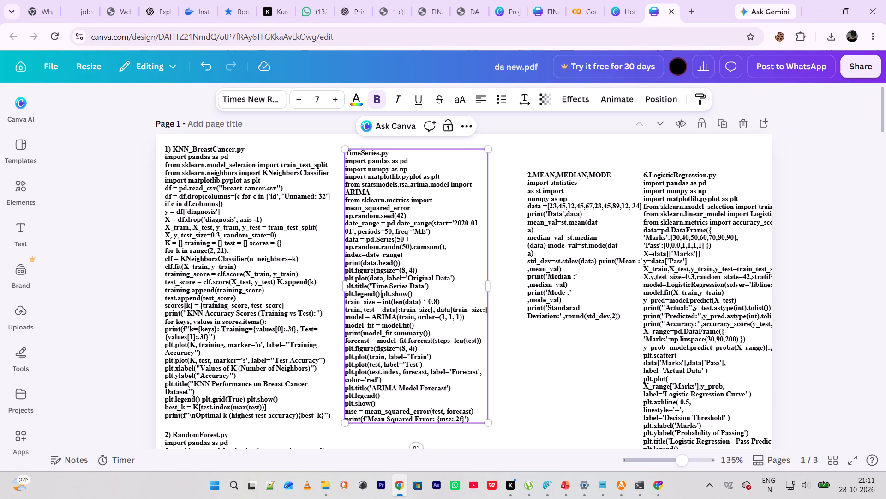
In the TimeSeries.py block, join the second "plt.show()" onto the "plt.legend()" line below the ARIMA Model Forecast title, separated by a space.
key(Down)
key(Down)
key(Down)
key(Down)
key(Down)
key(Down)
key(Down)
key(Down)
key(Down)
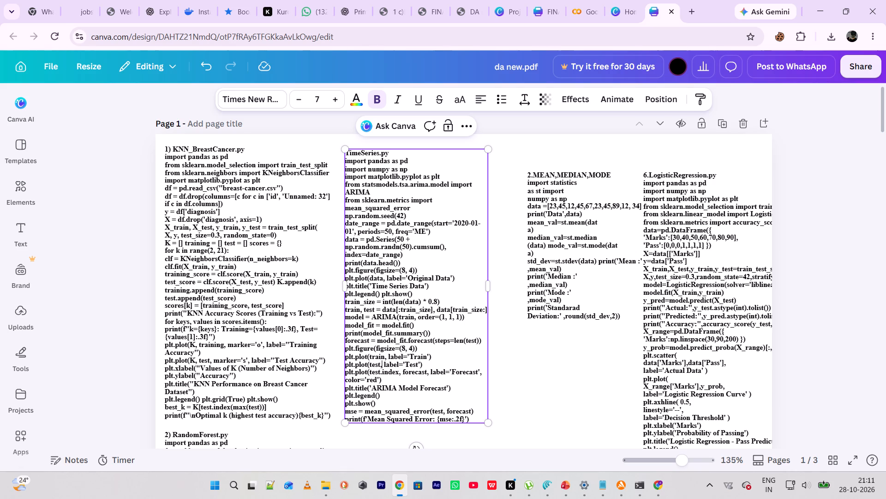
key(Down)
key(Down)
key(Down)
key(Down)
key(Down)
key(Down)
key(Up)
key(Left)
key(Left)
key(Left)
key(Left)
key(Left)
key(Left)
key(Left)
key(Left)
key(Left)
key(Left)
key(BackSpace)
key(space)
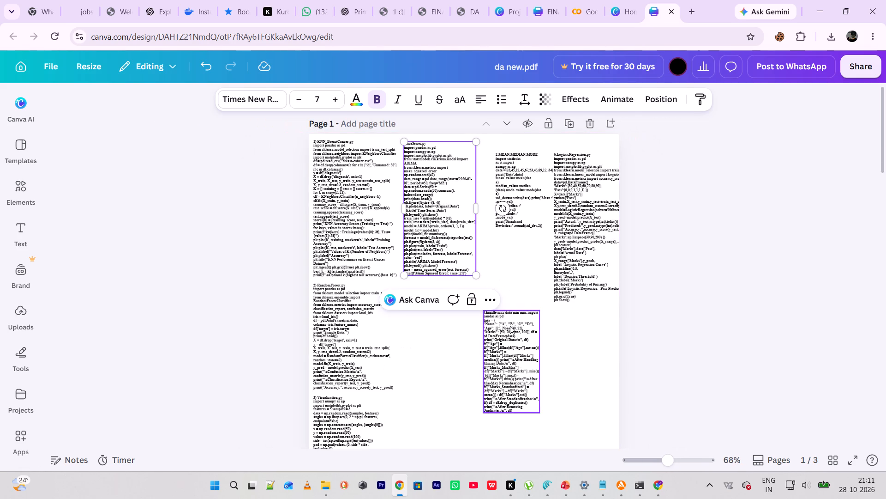
click(444, 351)
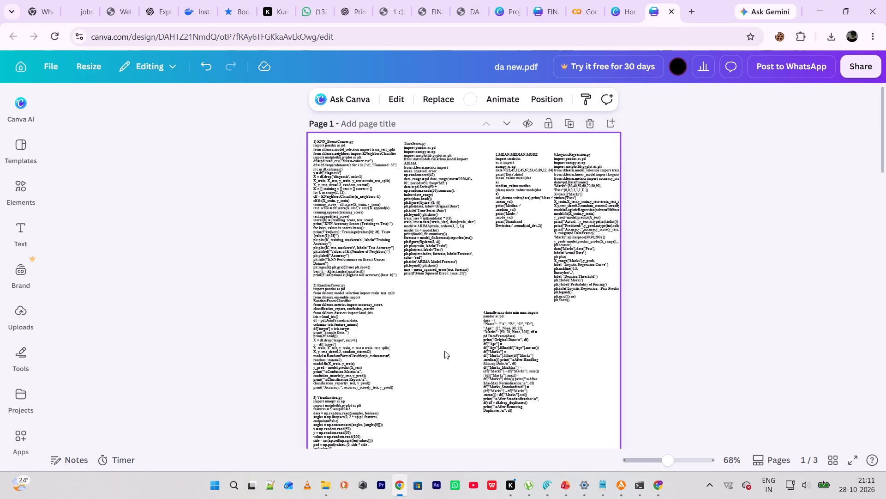
Number the TimeSeries.py block's heading by adding "4) " in front of it.
click(447, 224)
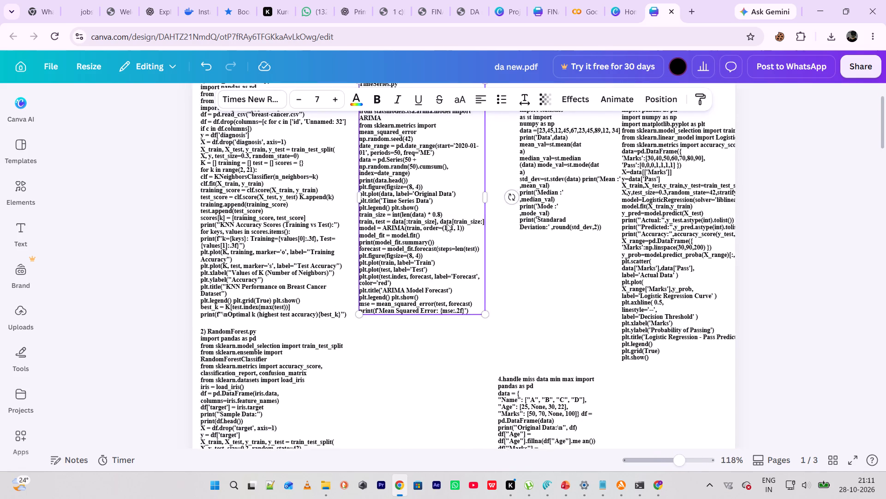
scroll(447, 224, up, 3)
click(395, 151)
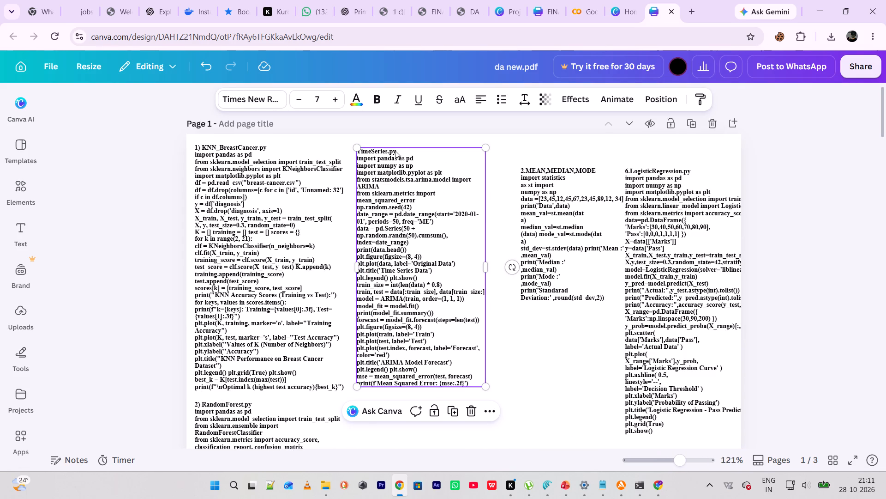
key(Left)
key(Left)
key(Left)
key(Left)
key(Left)
key(Left)
key(Left)
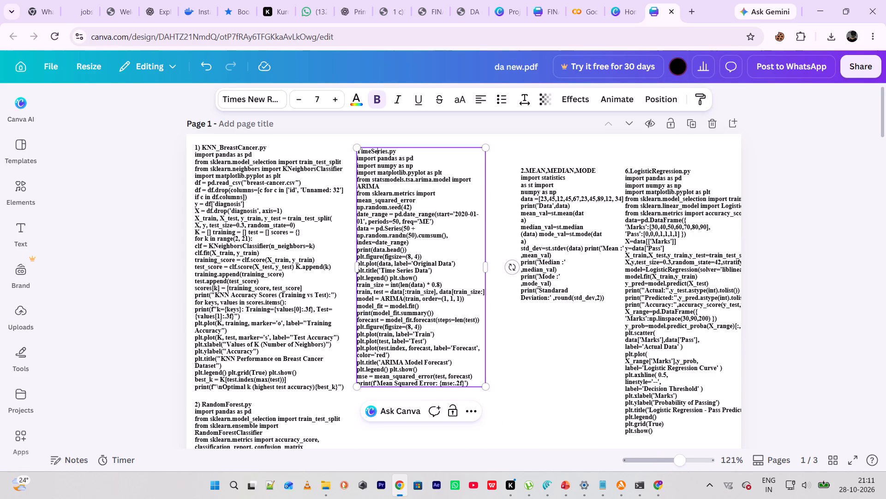
key(Left)
key(Left)
key(Left)
key(Left)
key(Left)
key(Left)
key(3)
text())
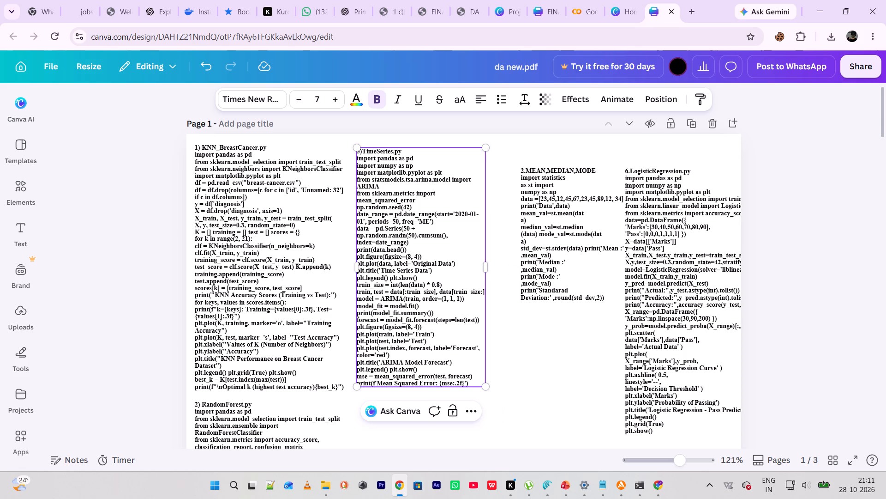
key(space)
key(BackSpace)
key(BackSpace)
key(BackSpace)
key(4)
key(shift+parenright)
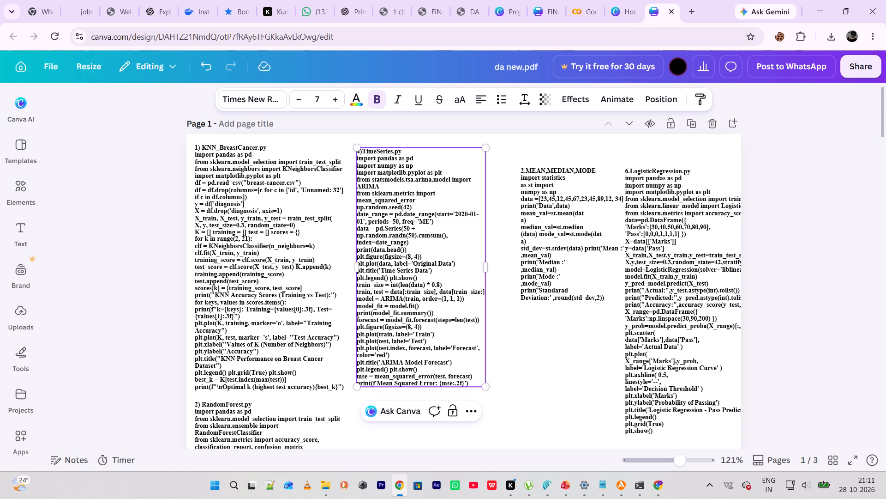
key(space)
click(541, 344)
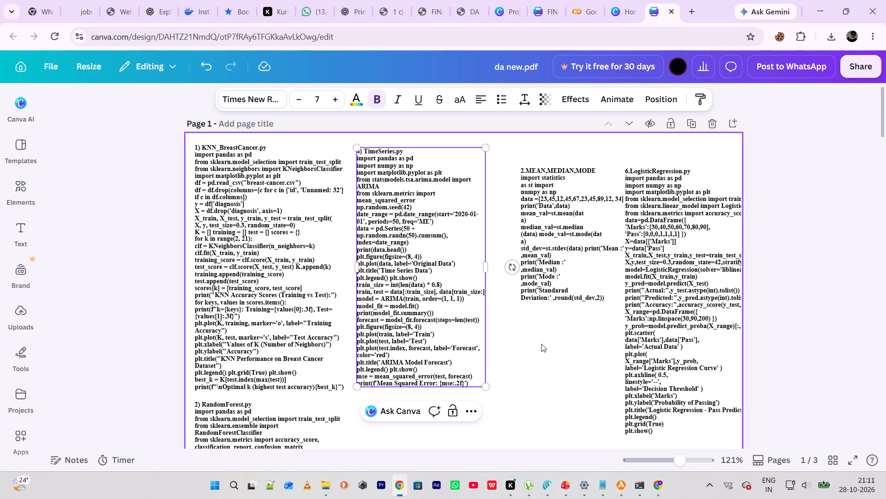
Switch to the "1 c)Dart" PDF and look through its code sections after the time-series block.
scroll(541, 344, down, 3)
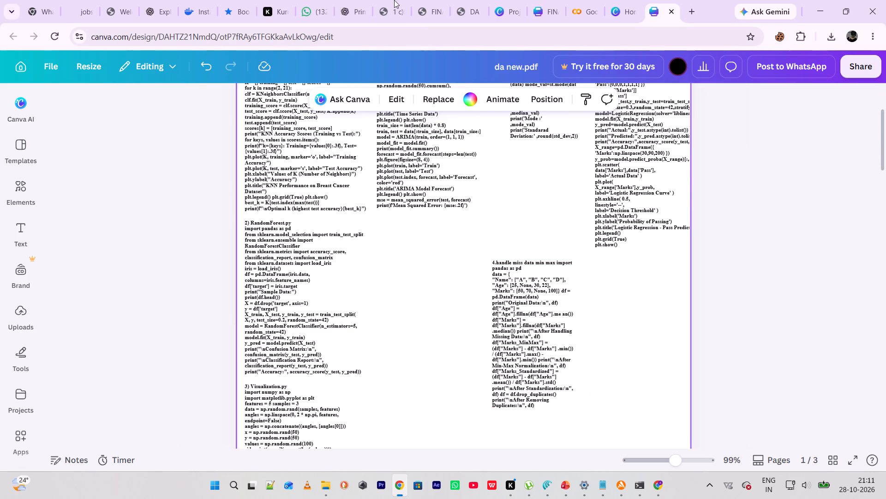
click(386, 0)
click(413, 255)
scroll(413, 255, down, 3)
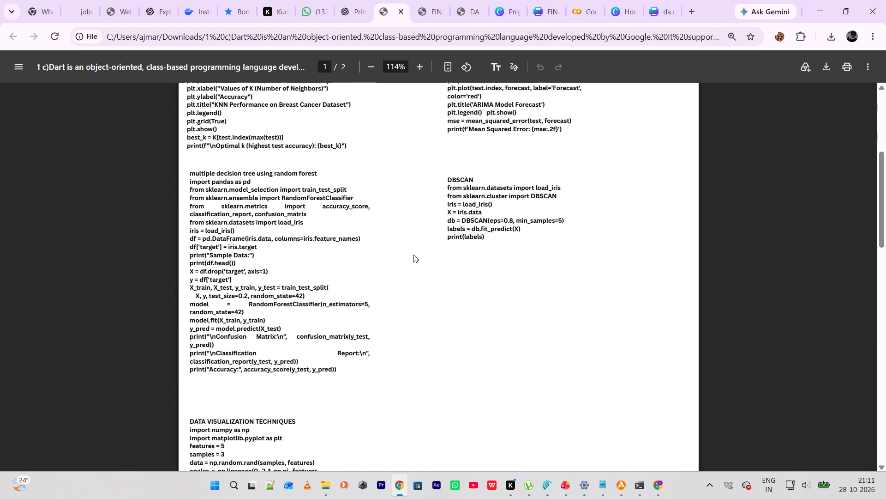
scroll(413, 255, down, 1)
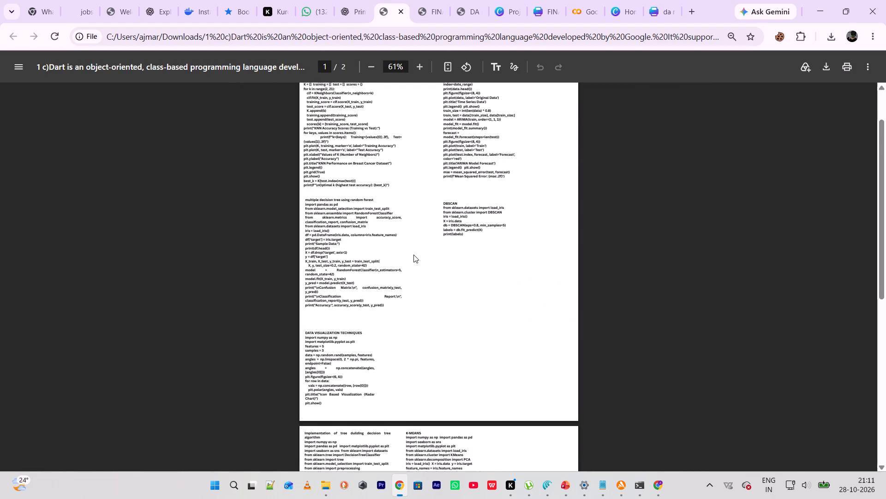
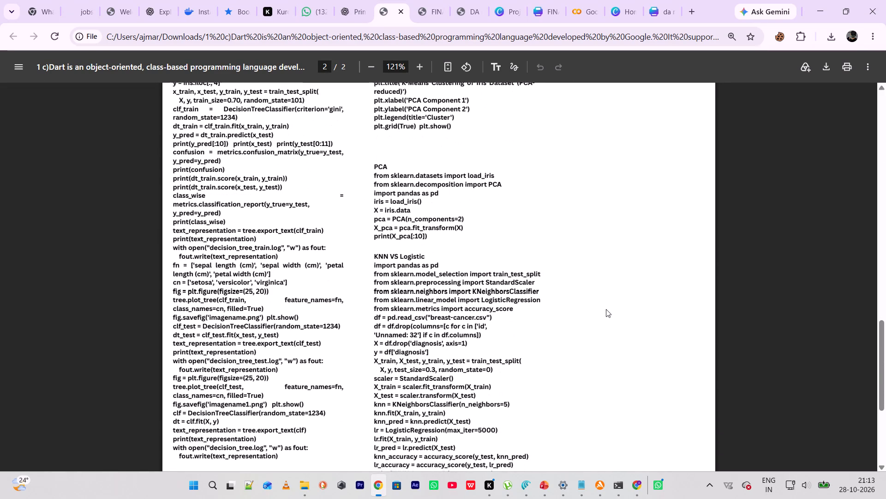
scroll(606, 309, down, 2)
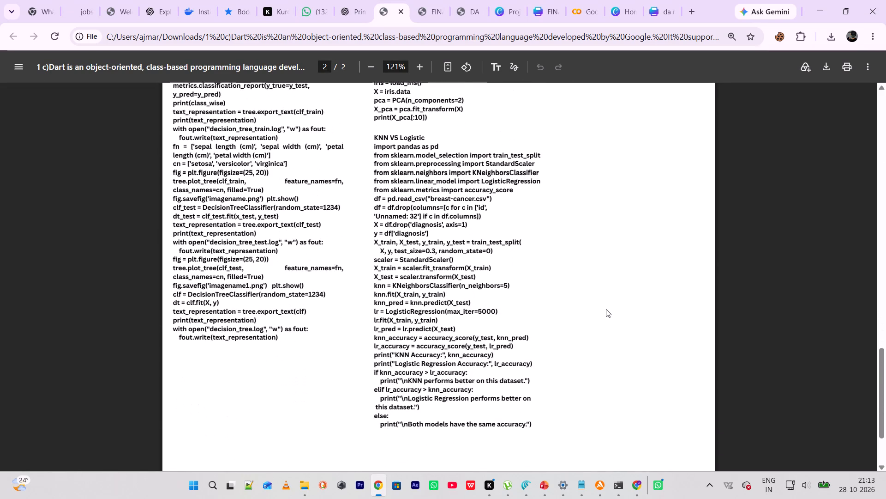
scroll(606, 309, up, 10)
scroll(606, 309, down, 1)
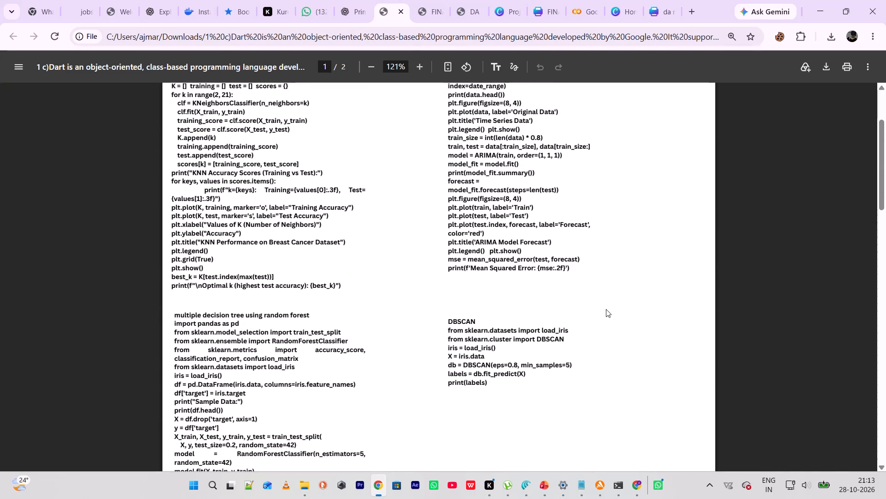
drag(446, 322, 537, 413)
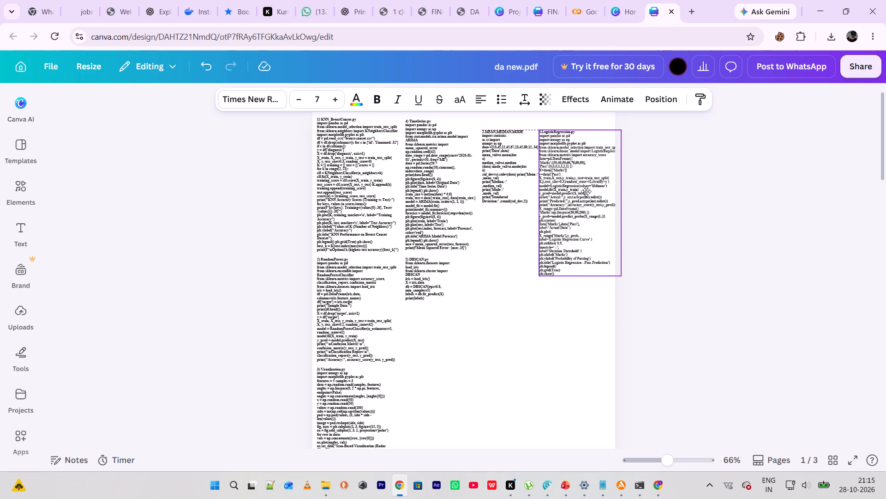
drag(586, 191, 584, 187)
Delete the MEAN.MEDIAN.MODE block and move the LogisticRegression.py block into the freed space beside the TimeSeries.py column.
click(439, 189)
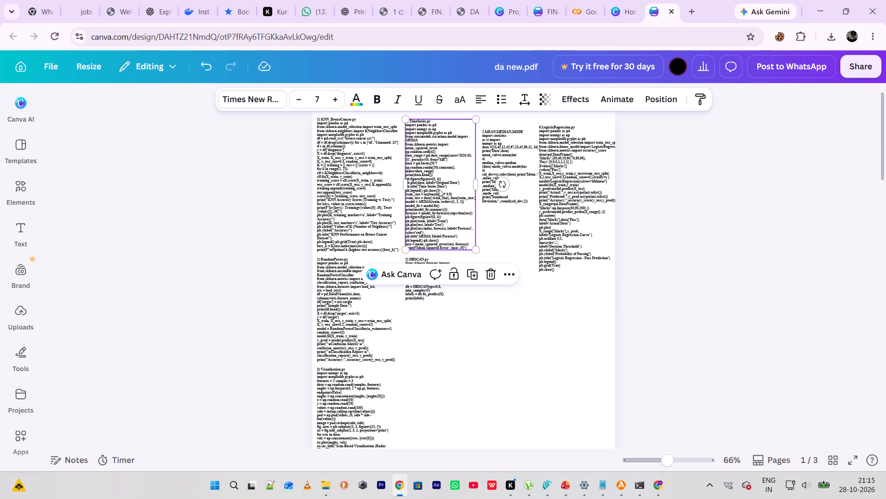
click(522, 178)
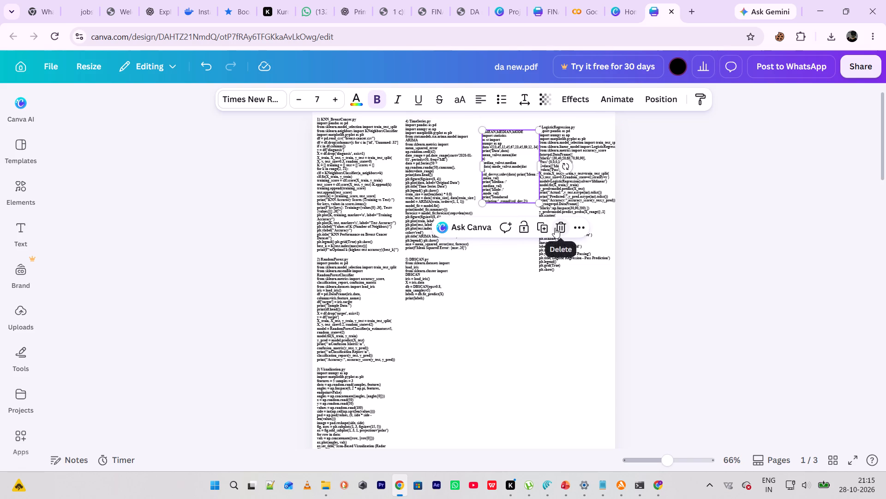
click(555, 228)
click(555, 227)
drag(555, 227, 514, 231)
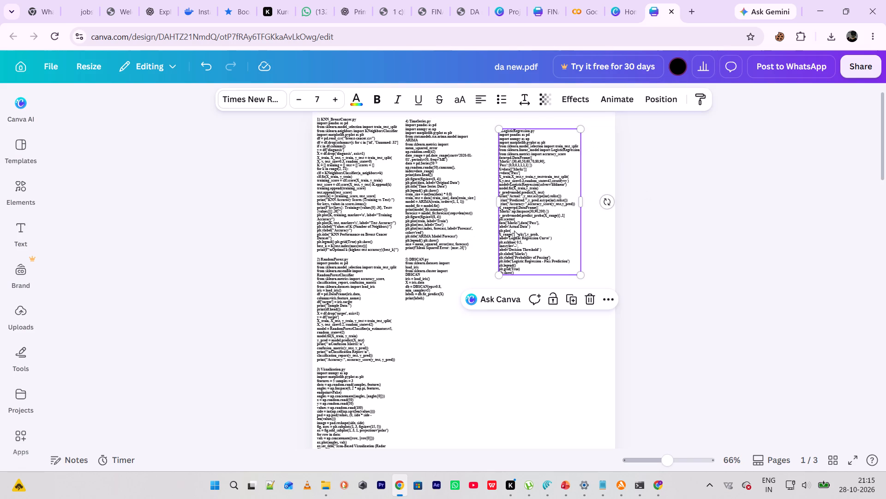
Replace all text in the LogisticRegression.py block with the copied DecisionTree.py code.
click(514, 231)
key(ctrl+a)
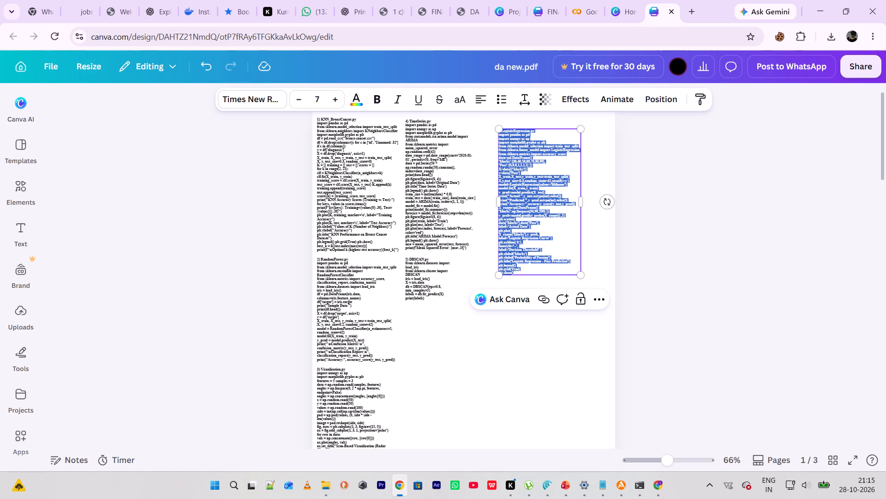
key(BackSpace)
key(ctrl+v)
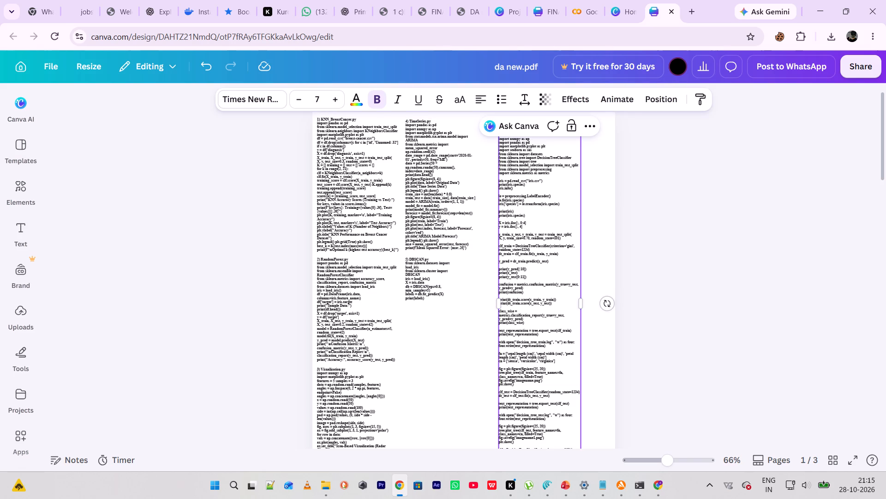
Delete the blank line between the DecisionTree.py heading and import numpy as np.
scroll(535, 359, down, 6)
scroll(535, 359, up, 2)
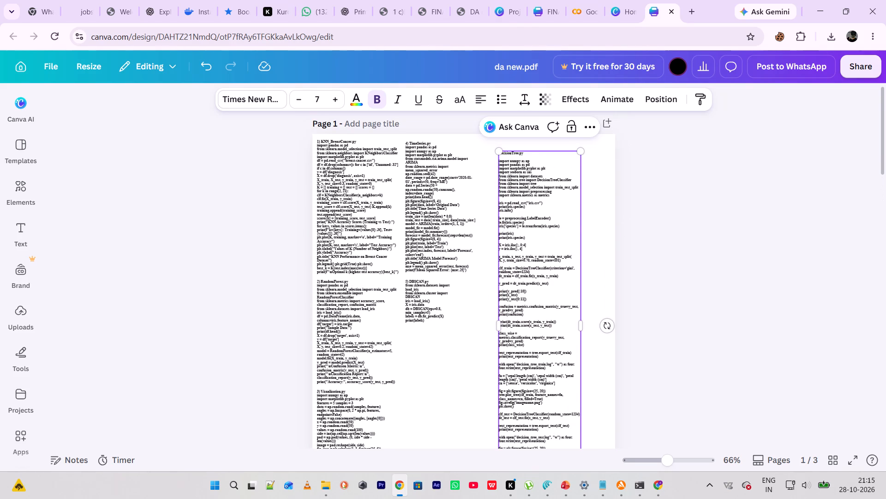
scroll(532, 288, up, 3)
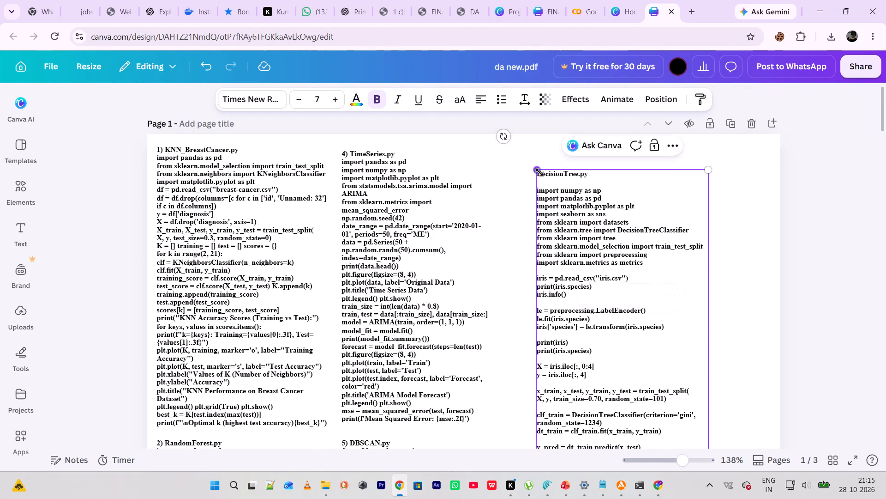
click(544, 188)
key(Left)
key(Left)
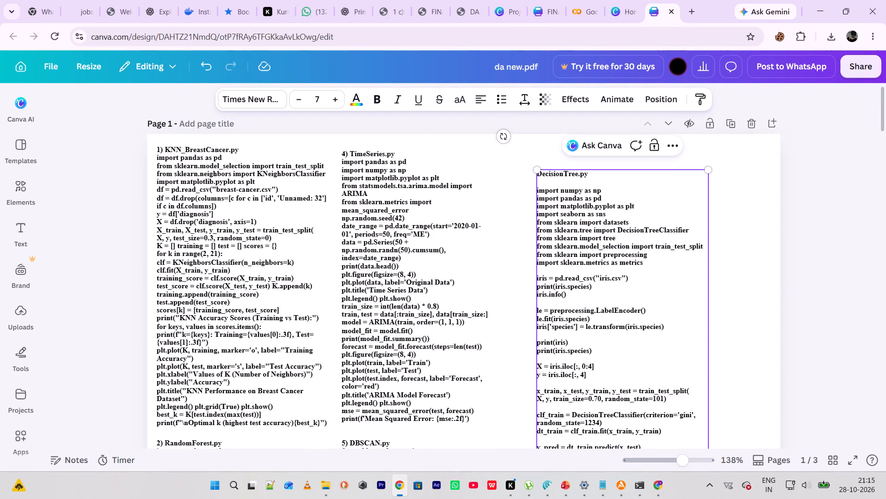
key(BackSpace)
Delete the blank line between the DecisionTree.py imports and the iris = pd.read_csv("iris.csv") line.
key(Down)
key(Down)
key(Down)
key(Down)
key(Down)
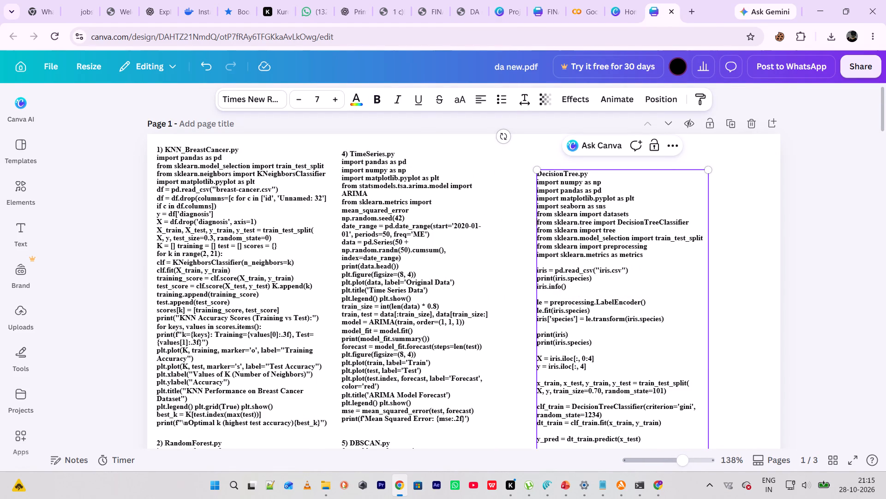
key(Down)
key(Down)
key(Down)
key(Down)
key(Down)
key(Down)
key(BackSpace)
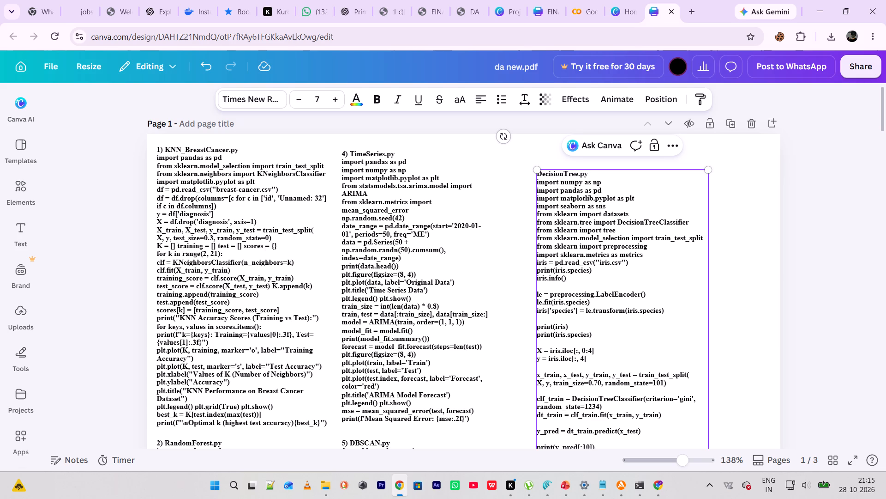
Join the first print(iris.species) onto the iris = pd.read_csv("iris.csv") line, separated by a space.
key(Down)
key(Down)
key(BackSpace)
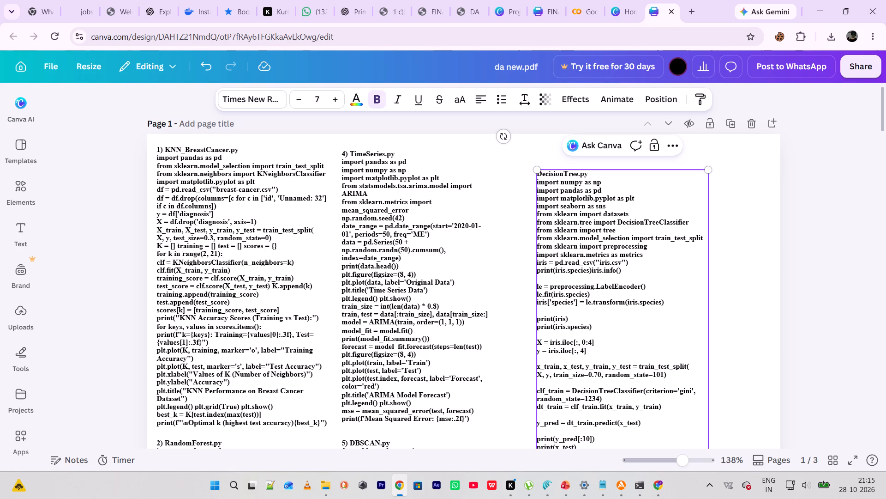
key(ctrl+z)
key(Up)
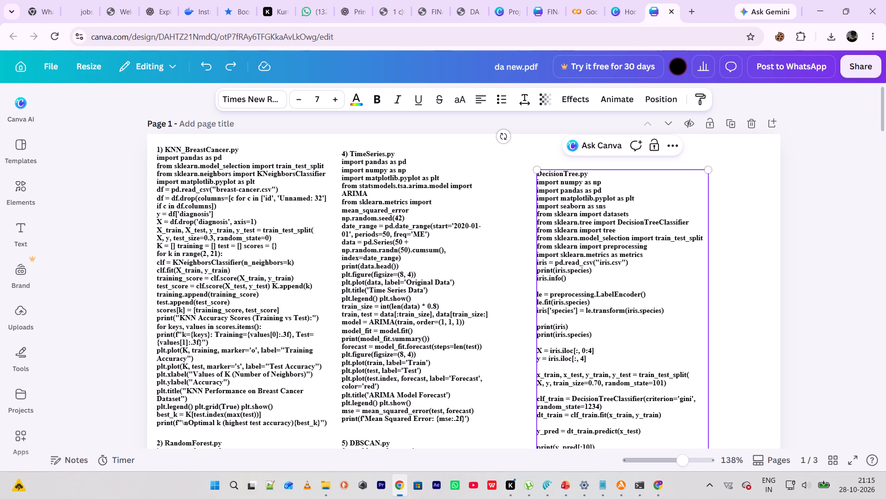
key(BackSpace)
key(space)
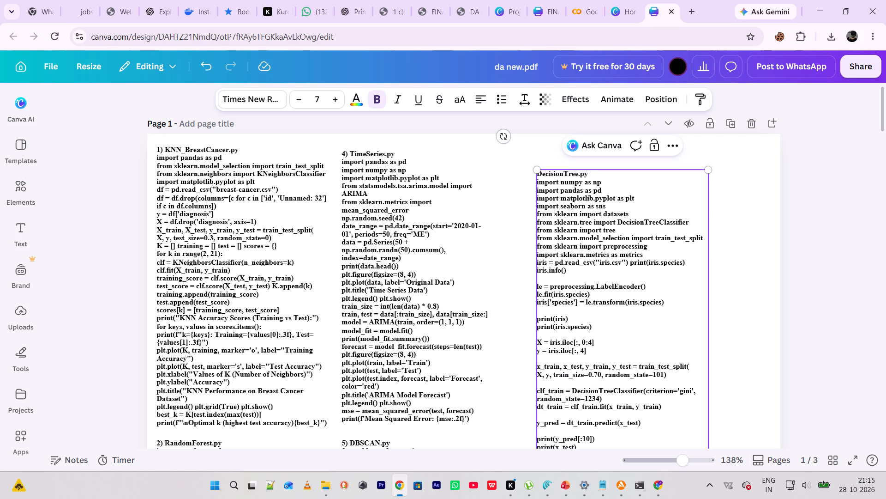
Delete the blank lines above le = preprocessing.LabelEncoder() and above print(iris) in the DecisionTree.py block.
key(Down)
key(Down)
key(Down)
key(BackSpace)
key(Down)
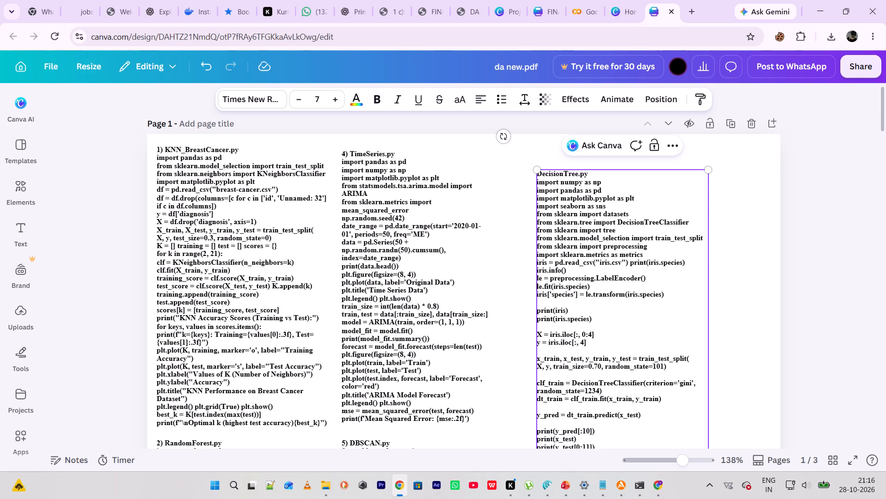
key(Down)
key(Down)
key(Down)
key(BackSpace)
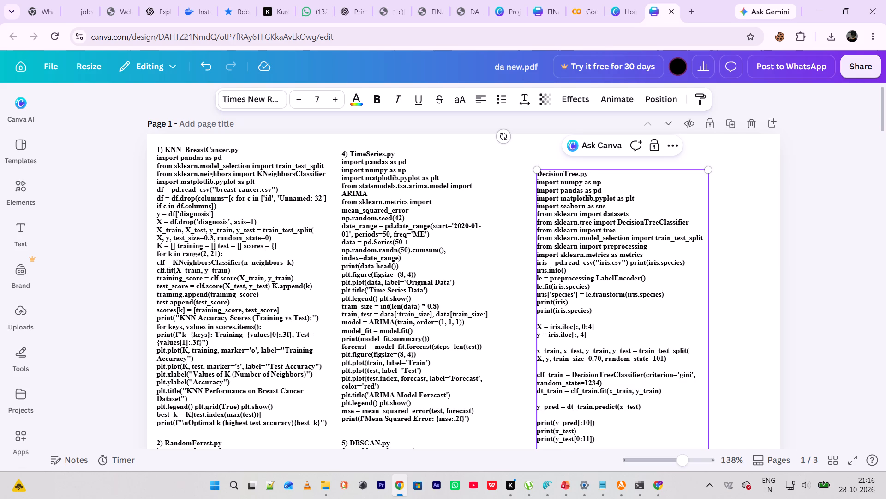
Put print(iris) and print(iris.species) on one line and remove the blank line before X = iris.iloc[:, 0:4].
key(Down)
key(Down)
key(Up)
key(BackSpace)
key(space)
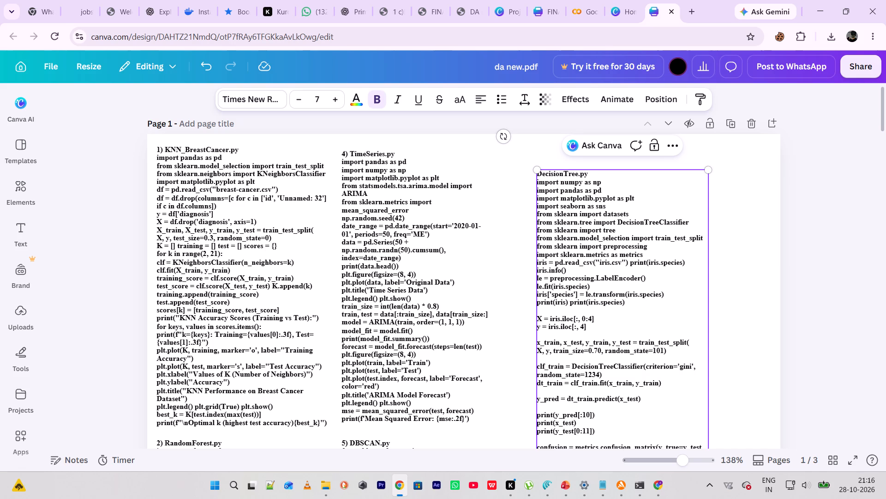
key(Down)
key(Down)
key(BackSpace)
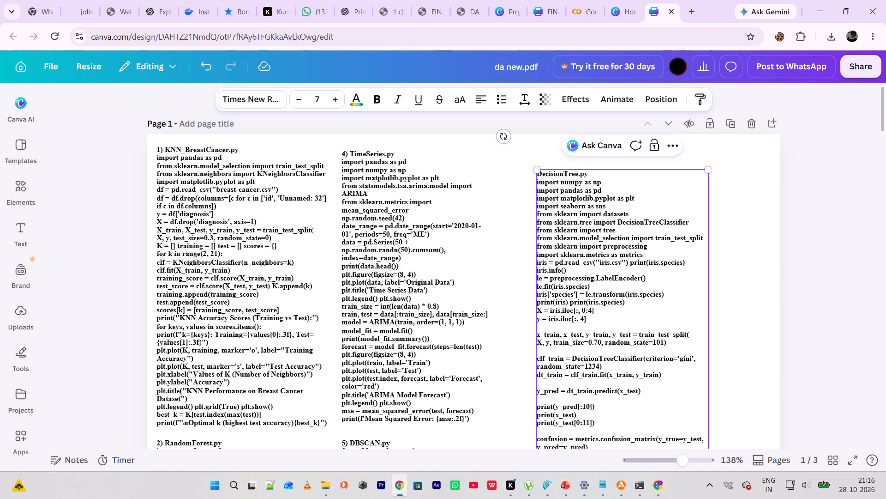
Join y = iris.iloc[:, 4] onto the X line with a space and remove the blank line above the train_test_split statement.
key(Down)
key(Down)
key(Up)
key(BackSpace)
key(space)
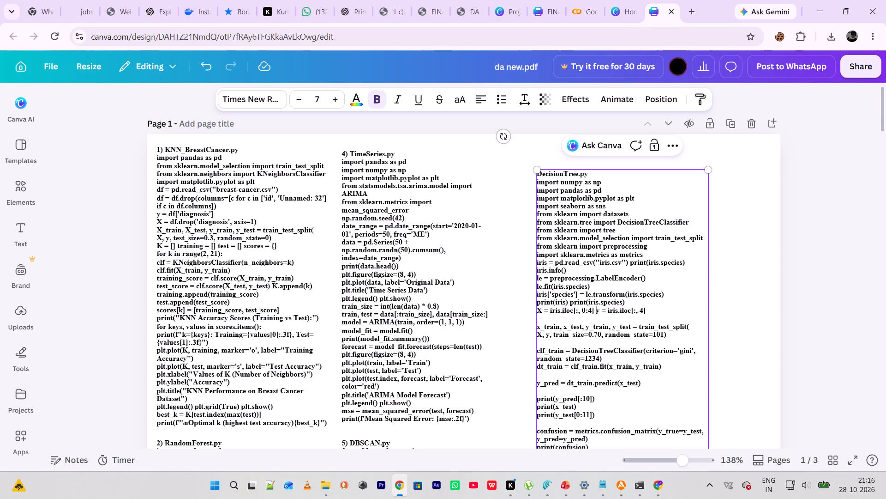
key(Down)
key(Down)
key(BackSpace)
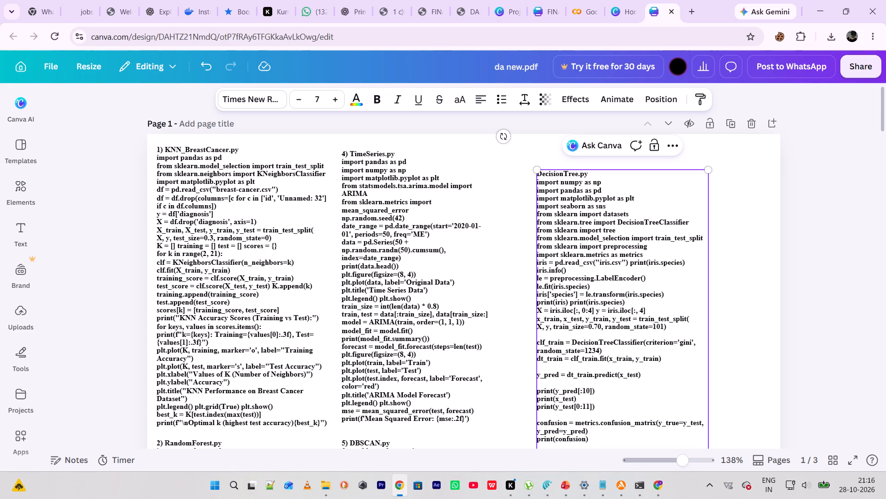
Delete the blank lines above the clf_train = DecisionTreeClassifier statement and above y_pred = dt_train.predict(x_test).
key(Down)
key(Down)
key(Down)
key(BackSpace)
key(Down)
key(Down)
key(Down)
key(Down)
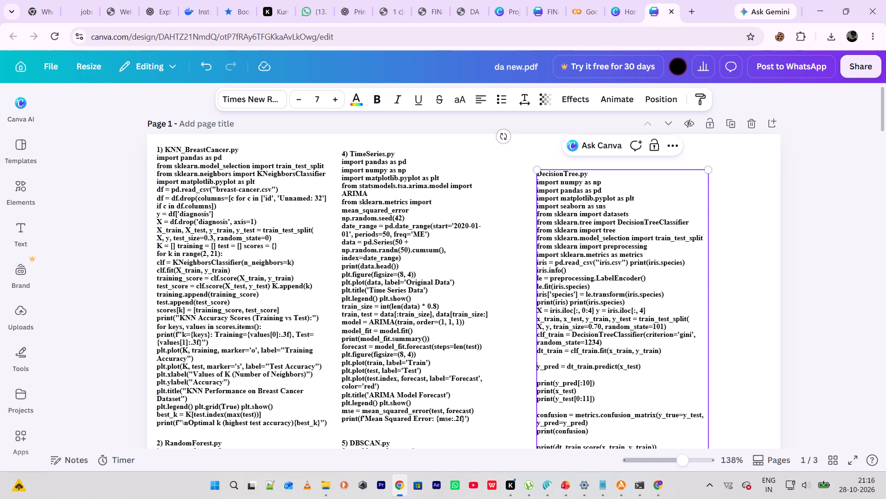
key(BackSpace)
Remove the blank line above print(y_pred[:10]) and join it with print(x_test) and print(y_test[0:11]) on one space-separated line.
key(Down)
key(Down)
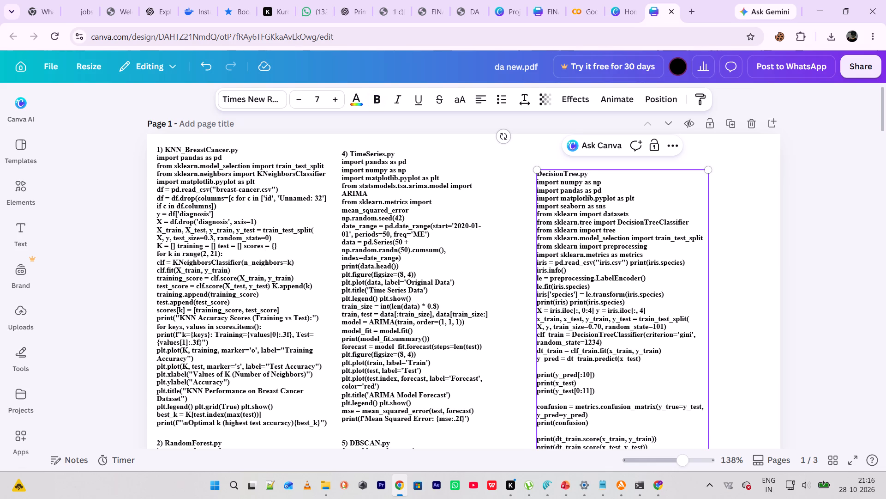
key(BackSpace)
key(Down)
key(BackSpace)
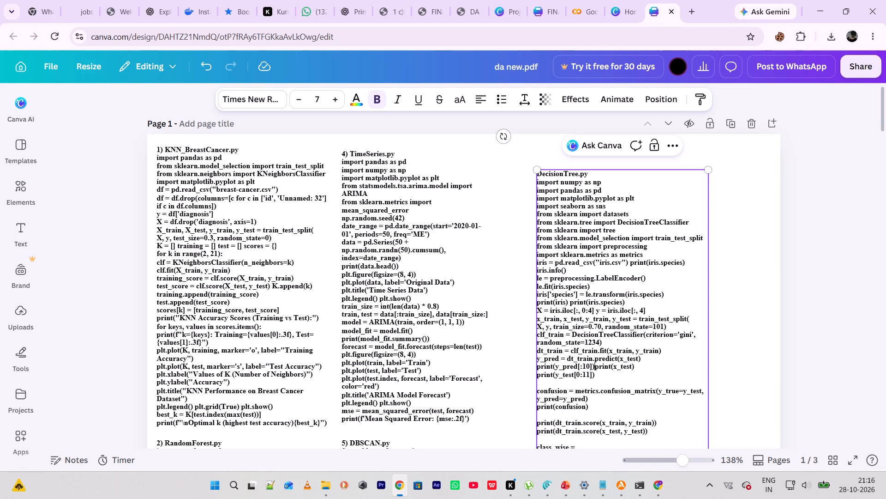
key(space)
key(Down)
key(Down)
key(Up)
key(BackSpace)
key(space)
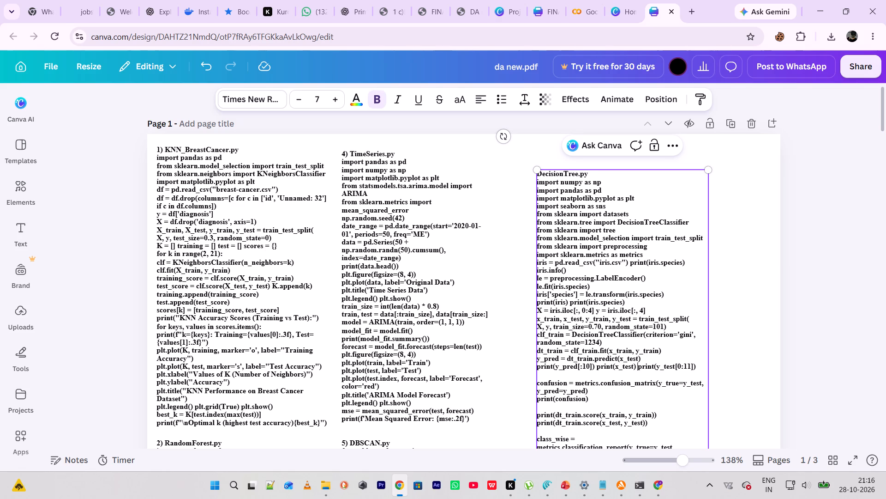
Delete the blank lines above the confusion = metrics.confusion_matrix statement and above print(dt_train.score(x_train, y_train)).
key(Down)
key(Down)
key(BackSpace)
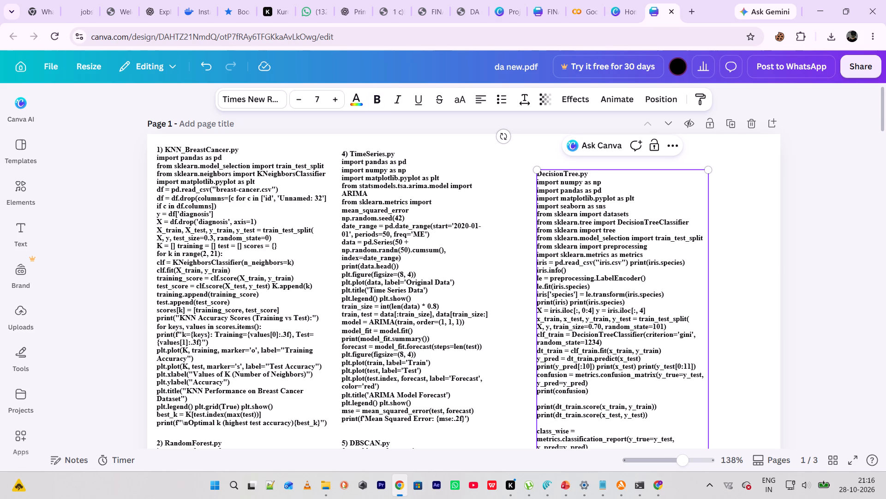
key(Down)
key(Down)
key(Down)
key(Down)
key(BackSpace)
Remove the blank line above class_wise and join print(class_wise) onto the end of the classification_report statement with a space.
scroll(544, 188, down, 1)
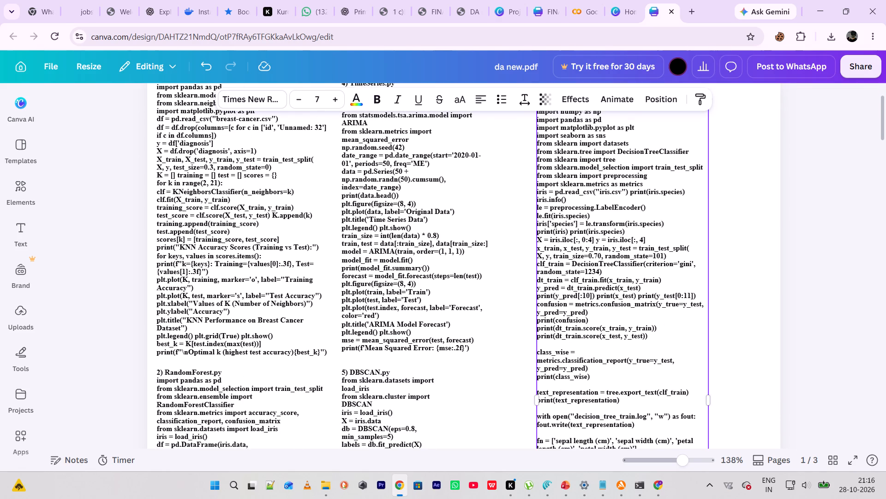
scroll(544, 188, down, 1)
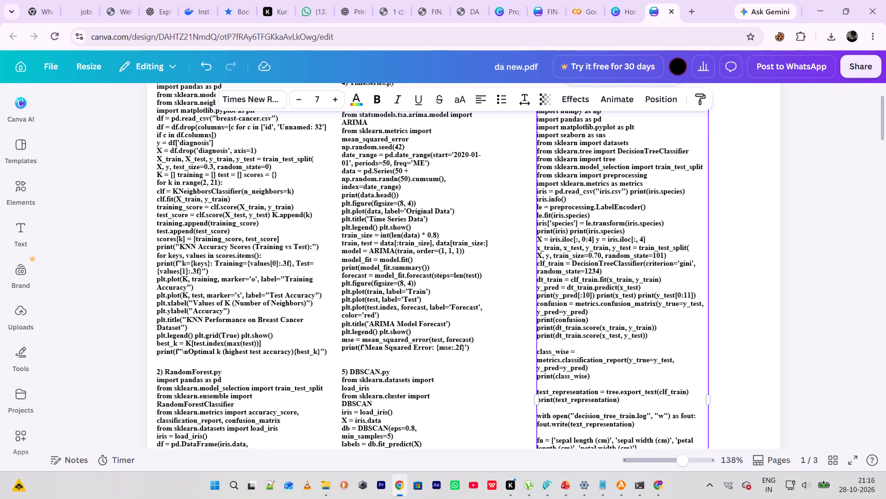
click(539, 353)
key(Left)
key(BackSpace)
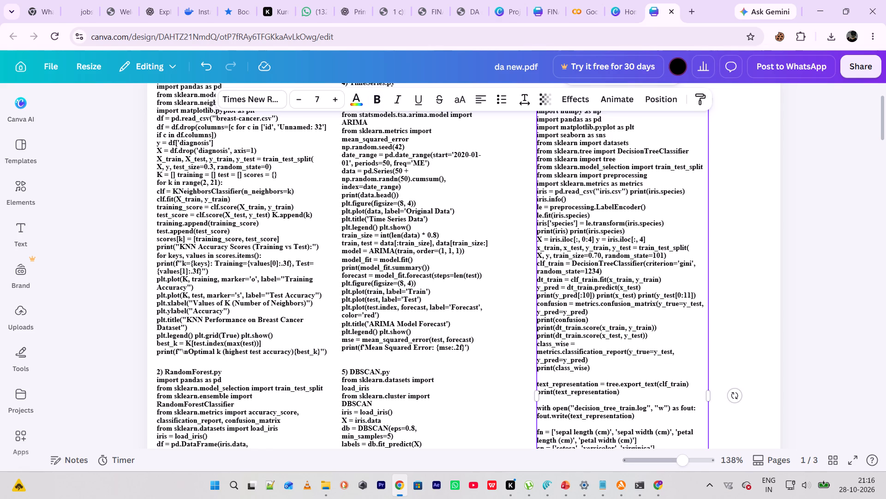
key(Down)
key(Down)
key(Down)
key(BackSpace)
key(space)
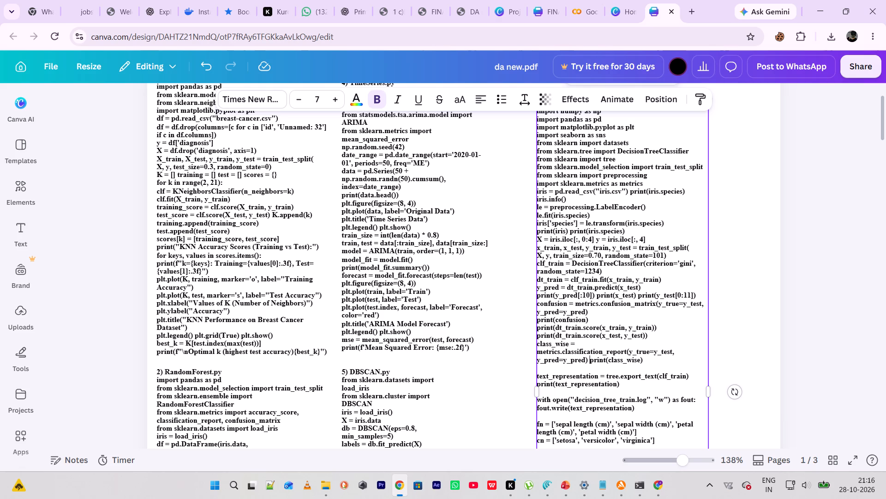
Delete the blank lines above text_representation = tree.export_text(clf_train) and above the with open("decision_tree_train.log", "w") statement.
key(Down)
key(Down)
key(BackSpace)
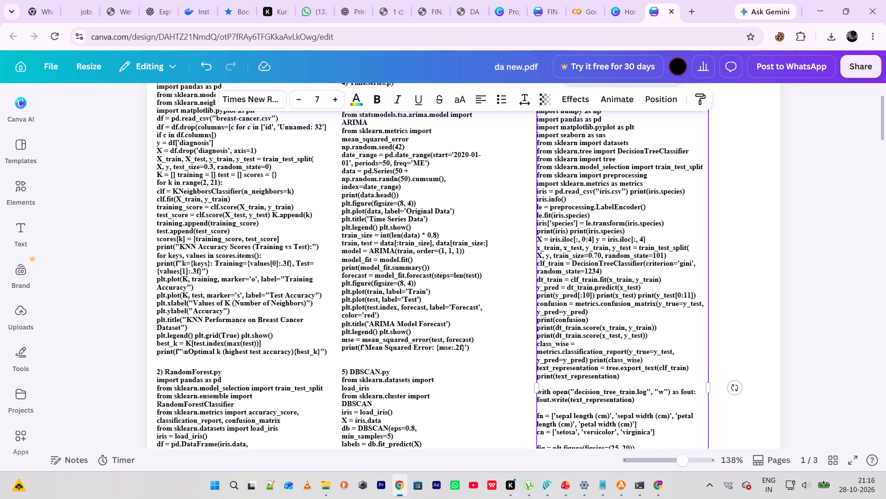
key(Down)
key(Down)
key(Down)
key(BackSpace)
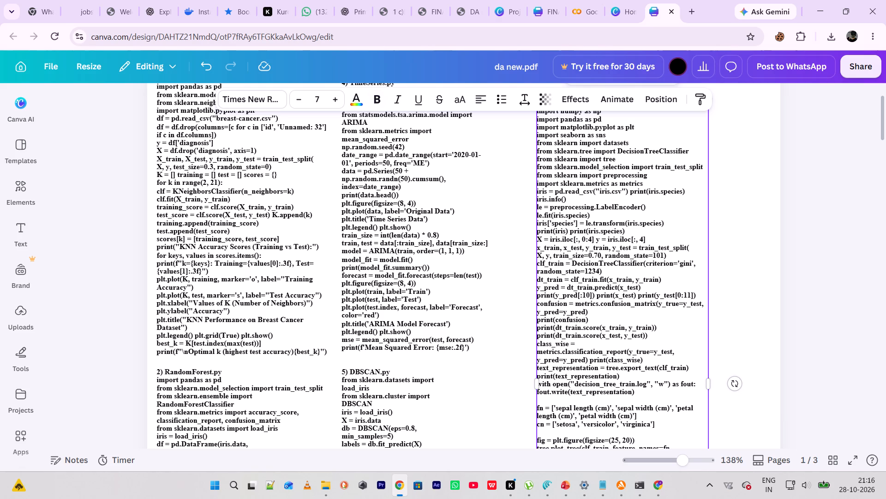
scroll(539, 353, down, 1)
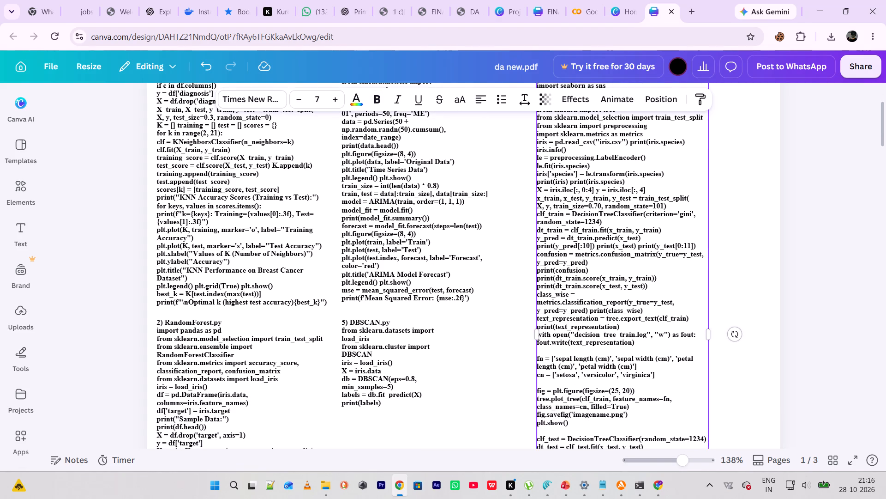
Delete the blank lines above fn = ['sepal length (cm)', ...] and above the first fig = plt.figure(figsize=(25, 20)) statement.
key(Down)
key(Down)
key(Down)
key(BackSpace)
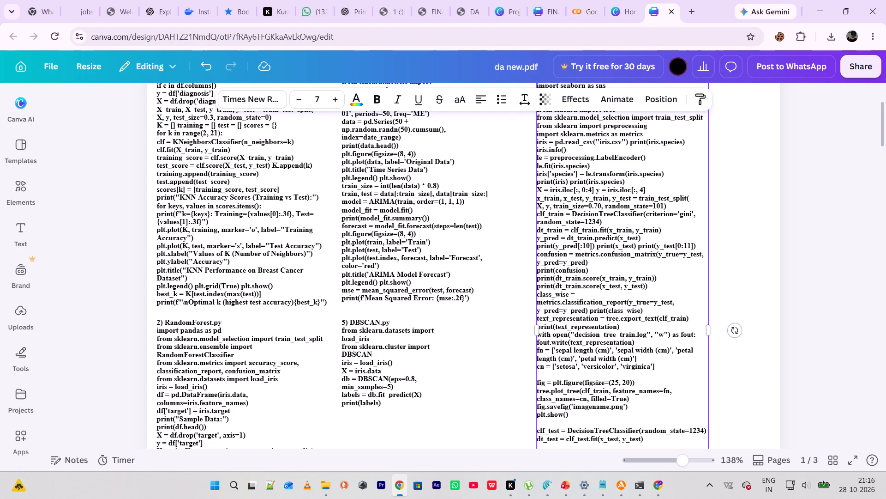
key(Down)
key(Down)
key(Down)
key(Down)
key(Down)
key(Up)
key(BackSpace)
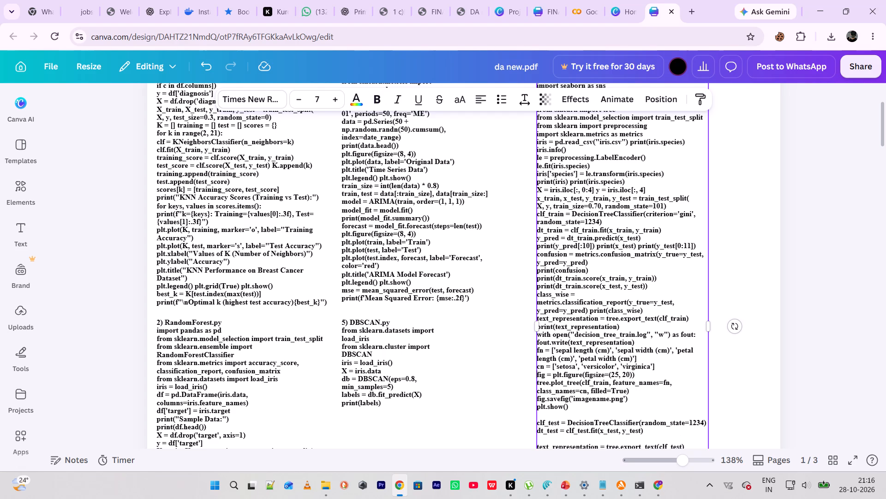
Join plt.show() onto the end of the fig.savefig('imagename.png') line, separated by a space.
key(Down)
key(Down)
key(Down)
key(Down)
key(Down)
key(Down)
key(BackSpace)
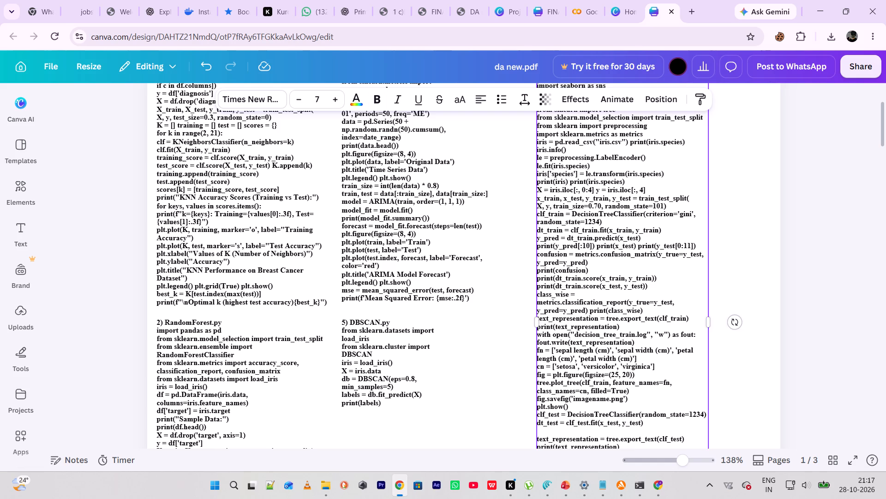
key(ctrl+z)
key(Up)
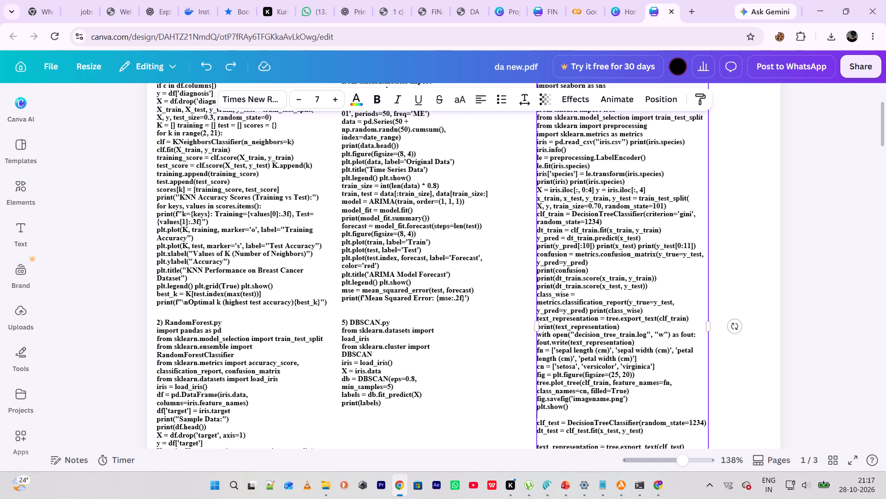
key(Up)
key(BackSpace)
key(space)
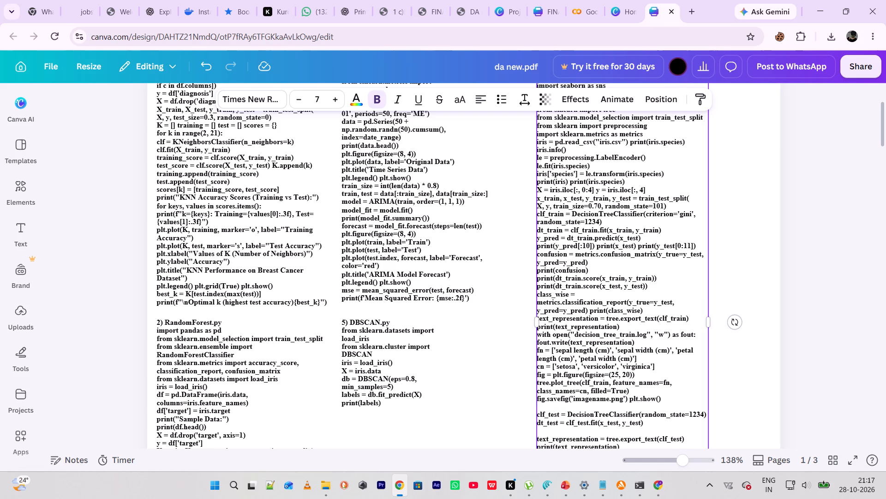
Delete the blank lines above clf_test = DecisionTreeClassifier(random_state=1234) and above text_representation = tree.export_text(clf_test).
key(Down)
key(Down)
key(BackSpace)
key(Up)
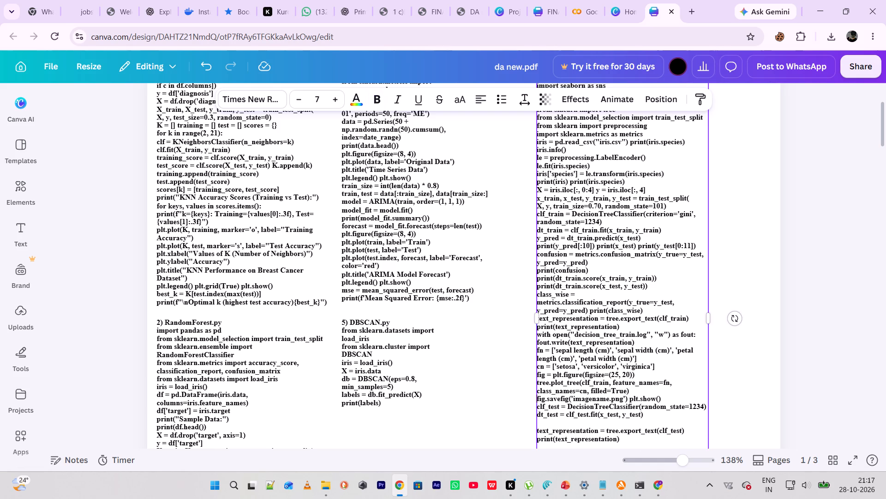
key(Up)
key(Down)
key(Down)
key(Down)
key(Down)
key(Down)
key(BackSpace)
Delete the blank lines above the with open("decision_tree_test.log", "w") statement and above the second fig = plt.figure(figsize=(25, 20)).
scroll(539, 353, down, 1)
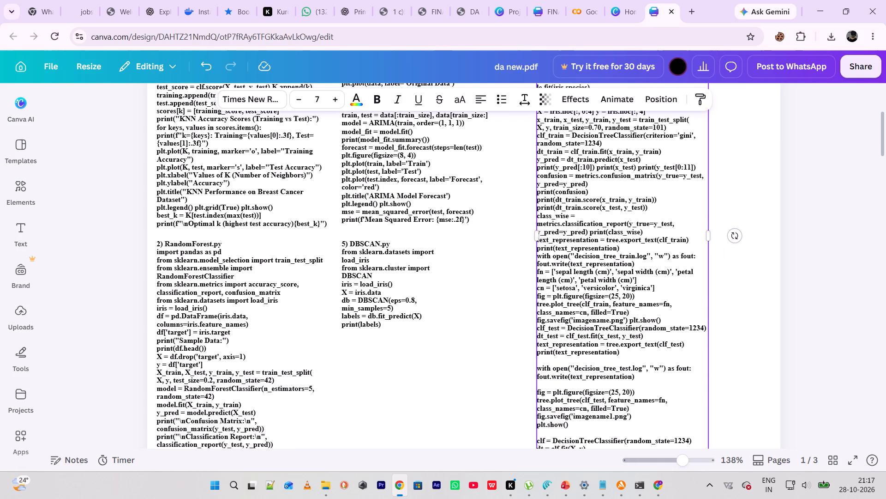
key(Down)
key(Down)
key(Down)
key(BackSpace)
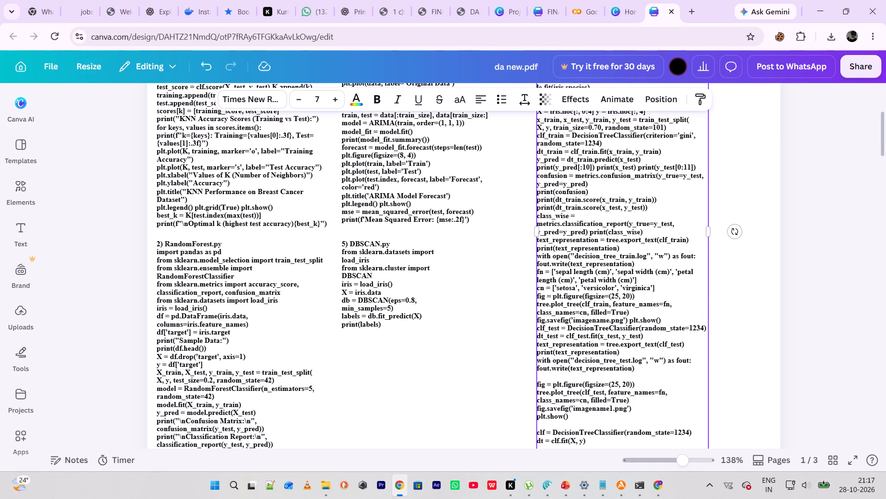
key(Down)
key(Down)
key(Down)
key(BackSpace)
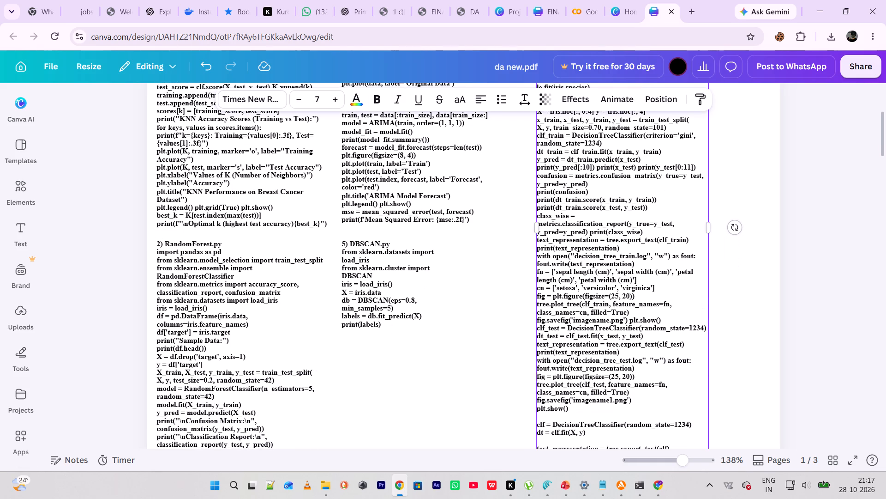
Join plt.show() onto the end of the fig.savefig('imagename1.png') line, separated by a space.
key(Down)
key(Down)
key(Down)
key(Down)
key(Down)
key(Up)
key(BackSpace)
key(space)
Delete the blank lines above clf = DecisionTreeClassifier(random_state=1234) and above text_representation = tree.export_text(clf).
key(Down)
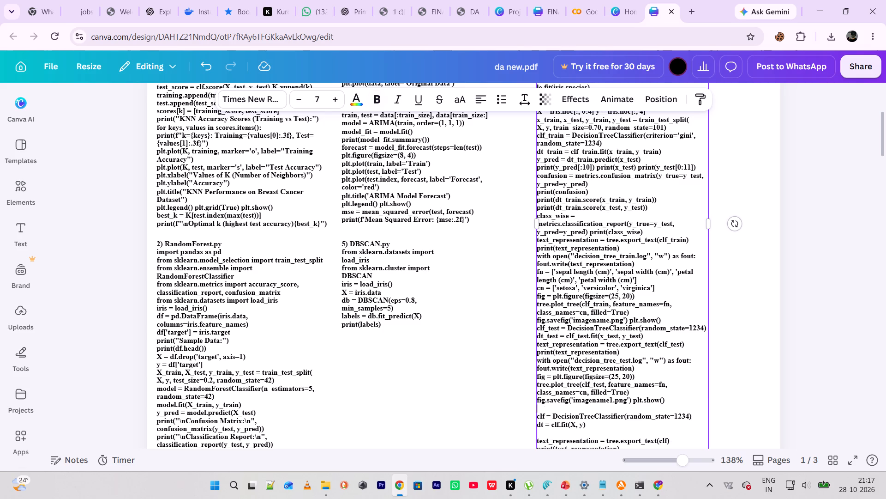
key(Down)
key(BackSpace)
key(Down)
key(Down)
key(Down)
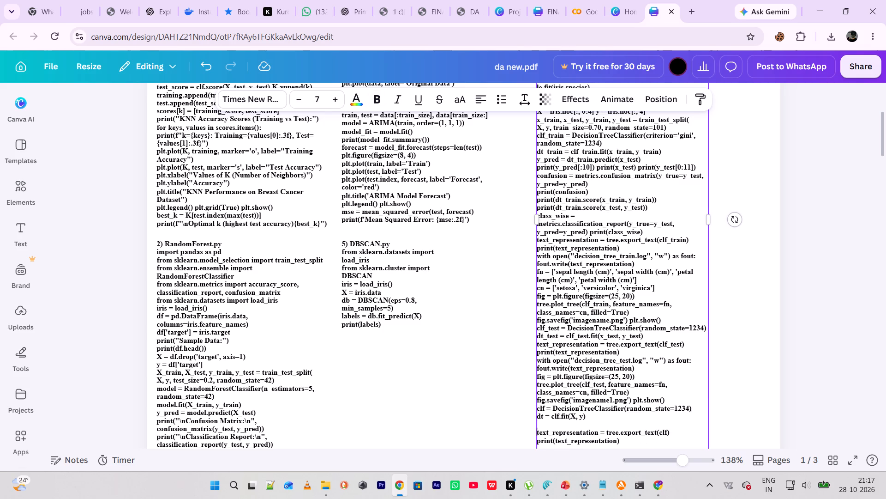
key(BackSpace)
Delete the blank line above the with open("decision_tree.log", "w") statement and leave the text block.
scroll(539, 353, down, 1)
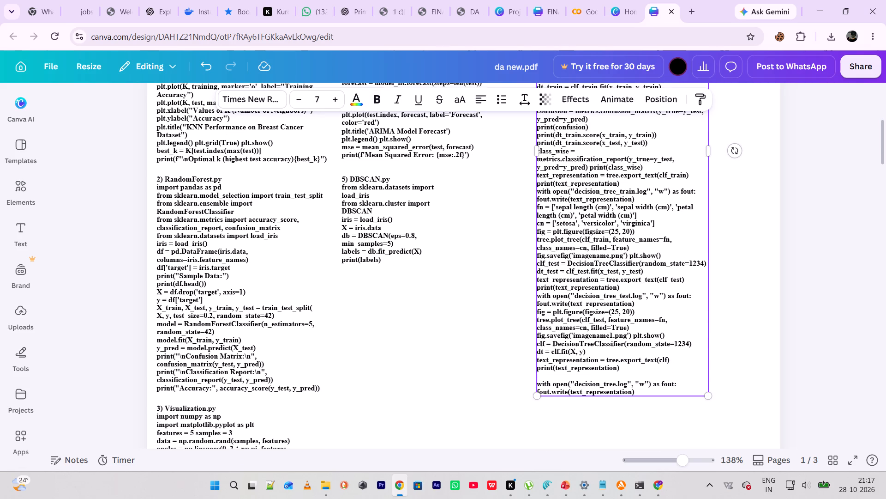
key(Down)
key(Down)
key(Down)
key(BackSpace)
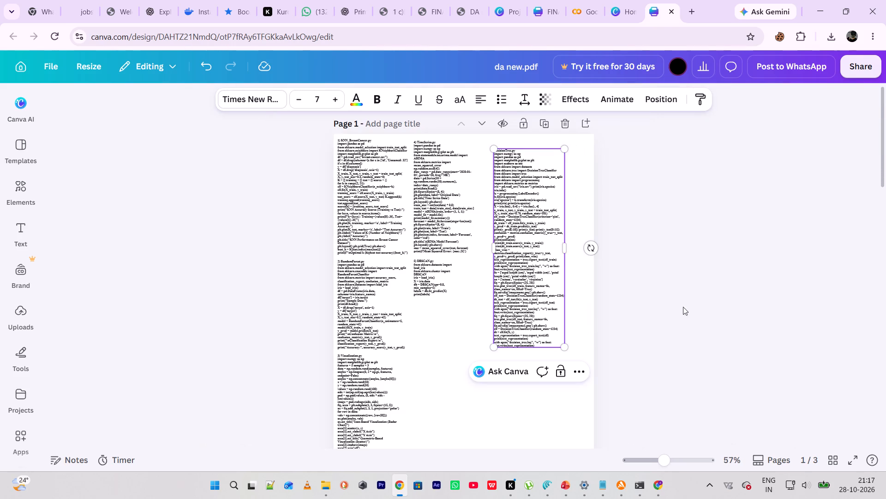
click(689, 307)
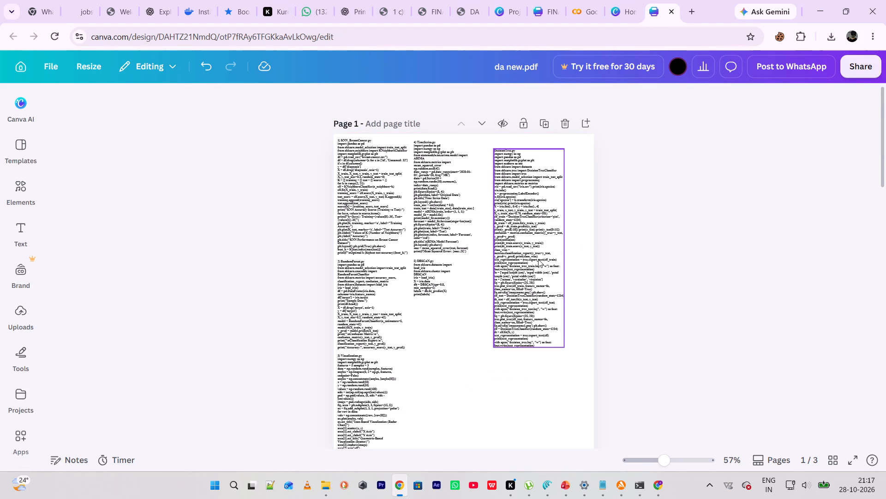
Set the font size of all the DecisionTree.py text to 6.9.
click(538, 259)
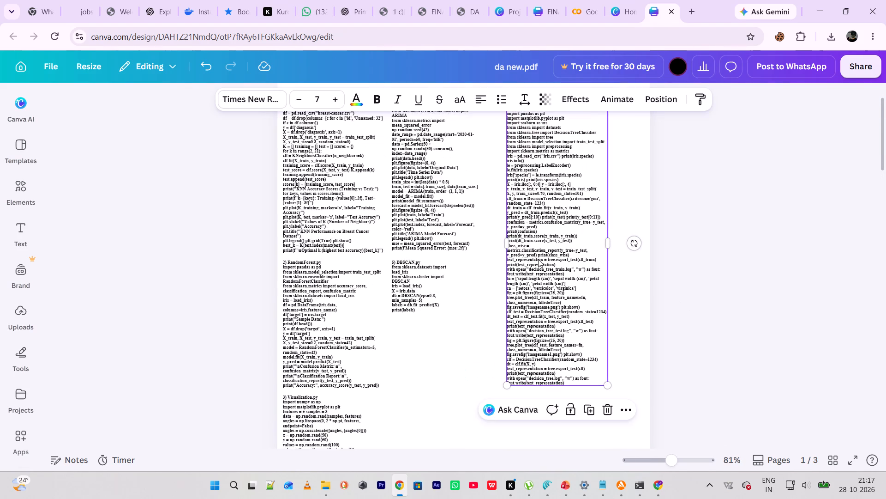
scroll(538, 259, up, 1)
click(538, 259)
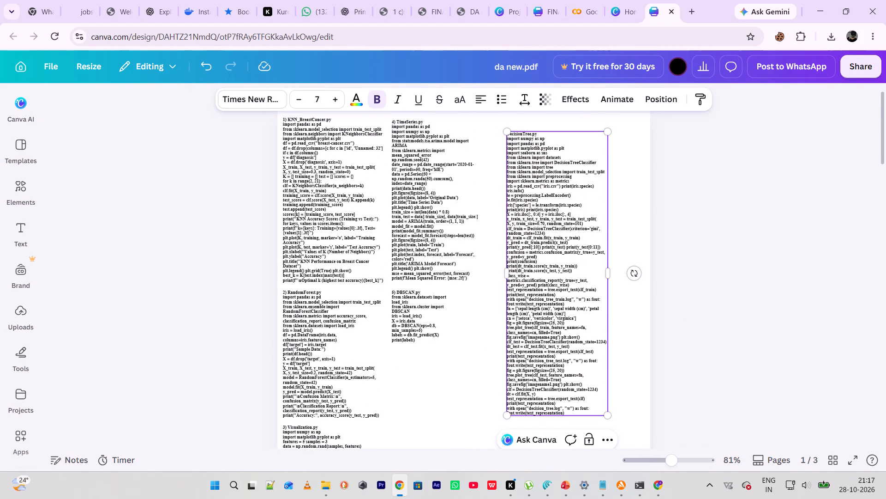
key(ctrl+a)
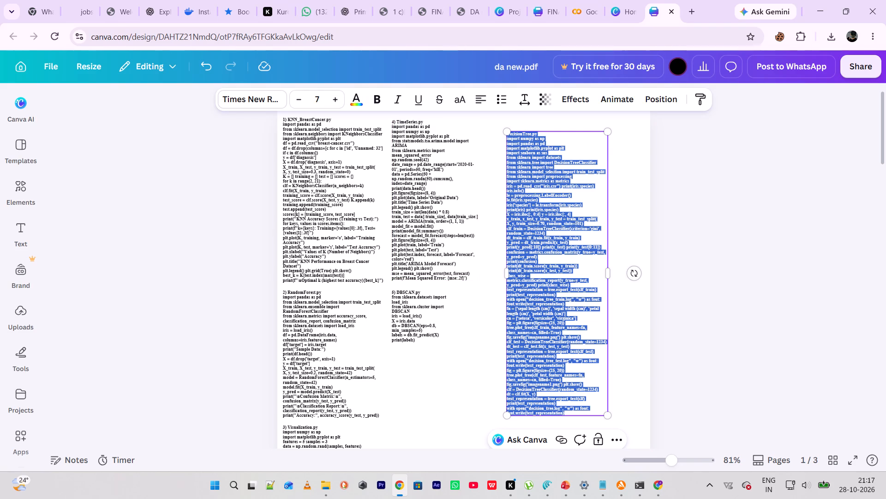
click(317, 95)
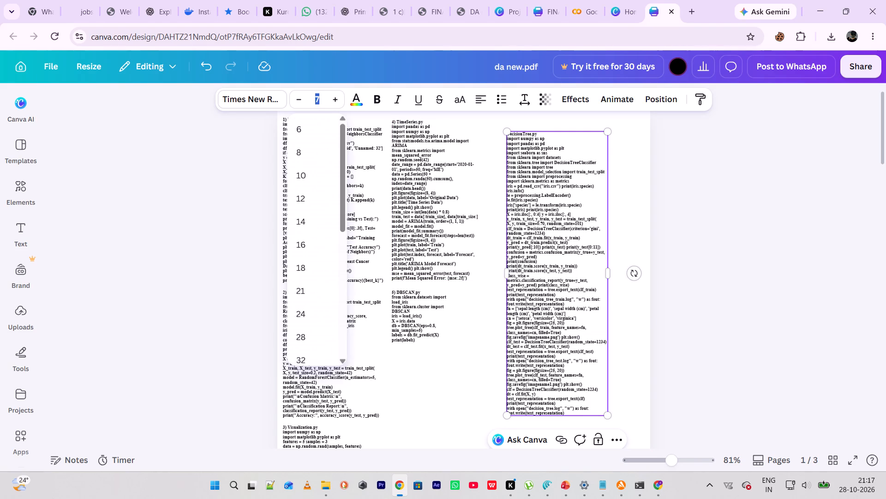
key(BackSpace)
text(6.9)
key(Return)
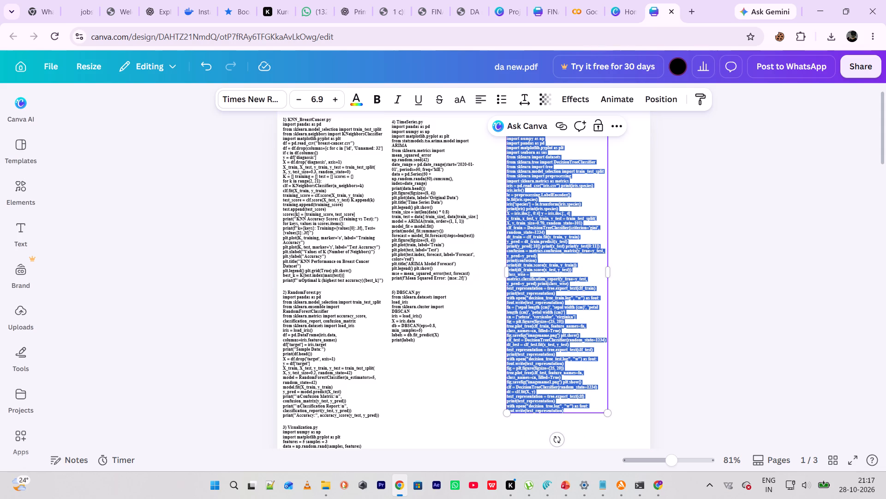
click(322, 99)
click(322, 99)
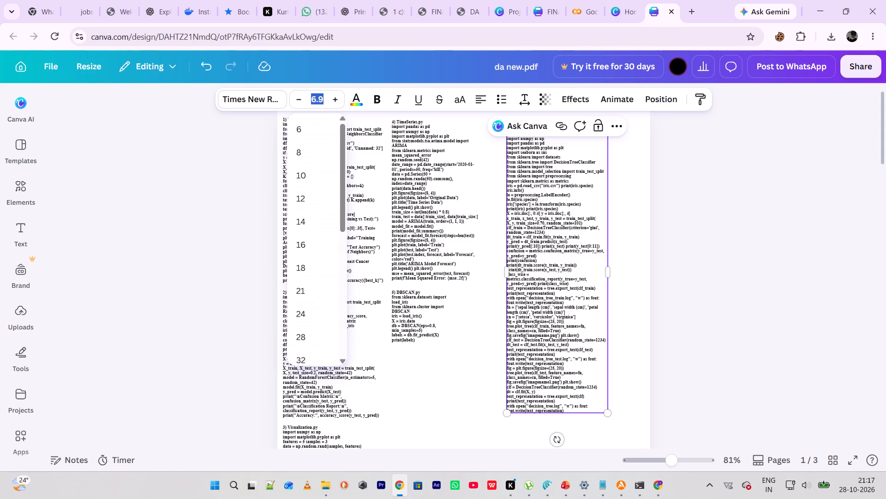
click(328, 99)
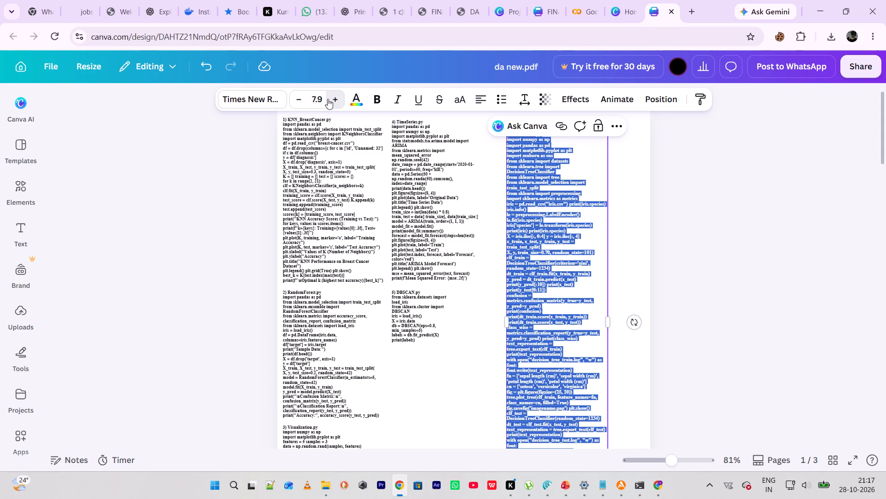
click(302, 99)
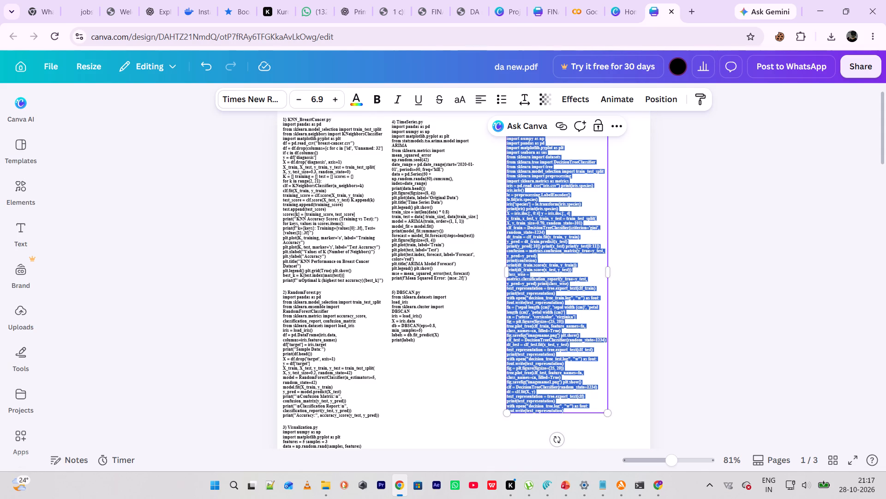
Set the font size of all the DecisionTree.py text to 6.8 and deselect the block.
click(323, 98)
key(BackSpace)
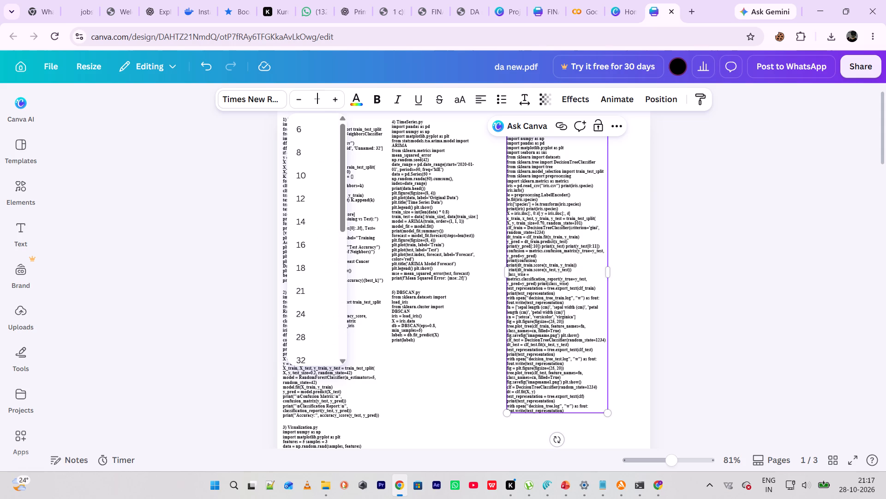
text(6.8)
key(Return)
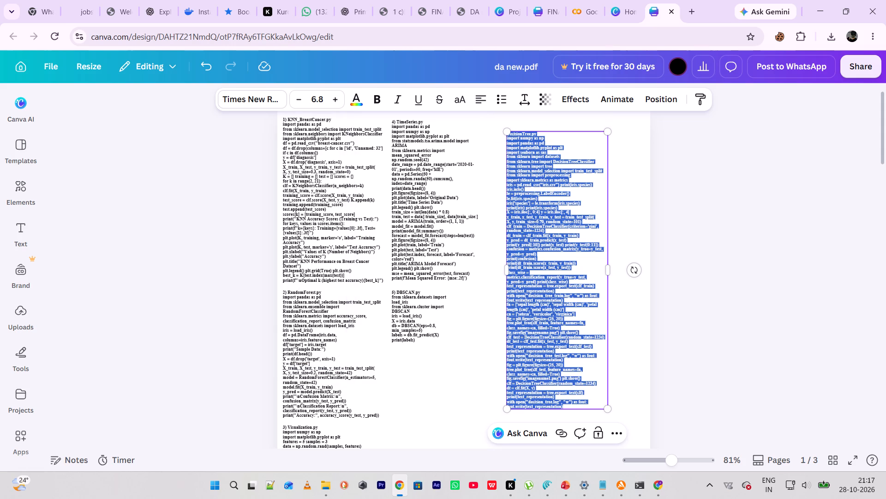
click(682, 235)
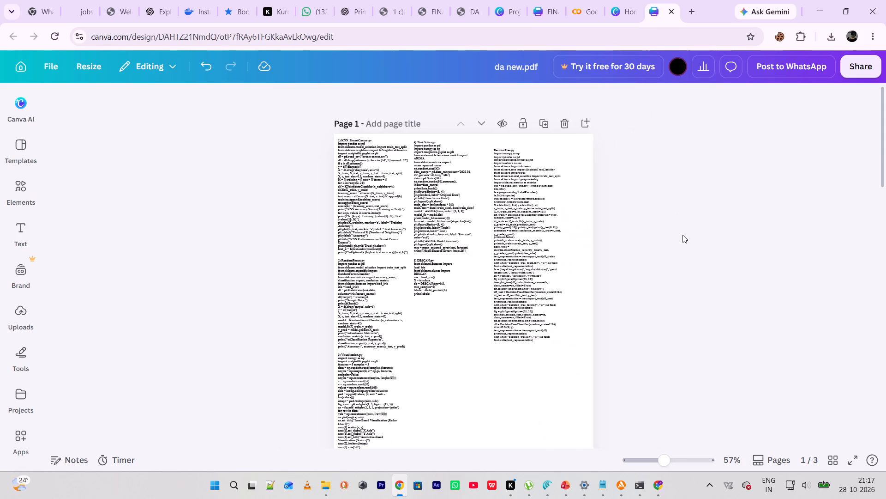
Join the class_wise = line onto the end of print(dt_train.score(x_test, y_test)), separated by a space.
click(551, 270)
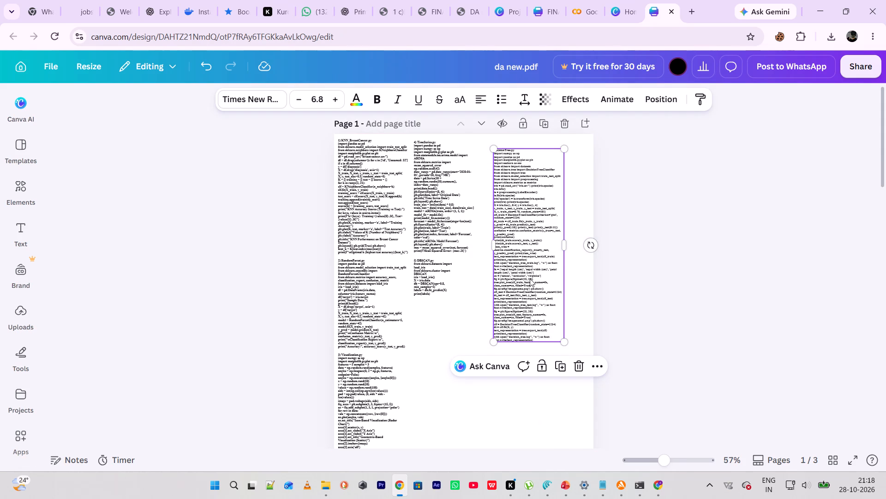
click(530, 279)
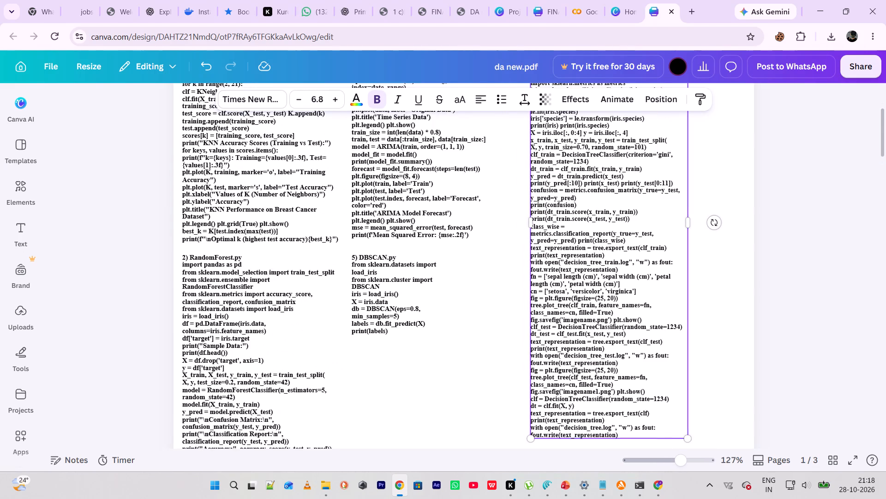
click(544, 225)
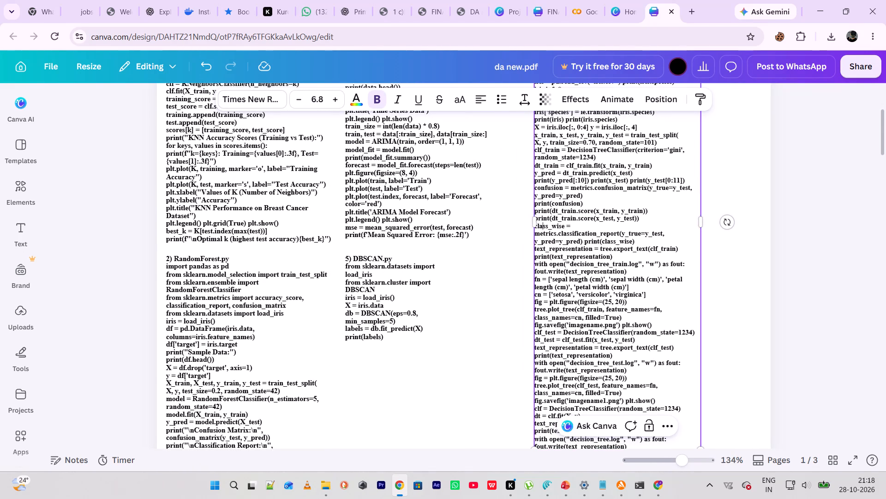
key(Left)
key(Left)
key(Left)
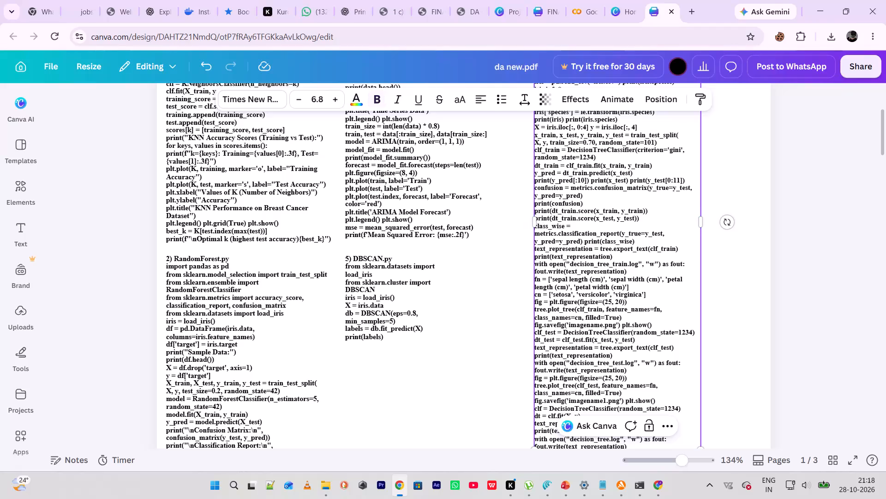
key(BackSpace)
key(space)
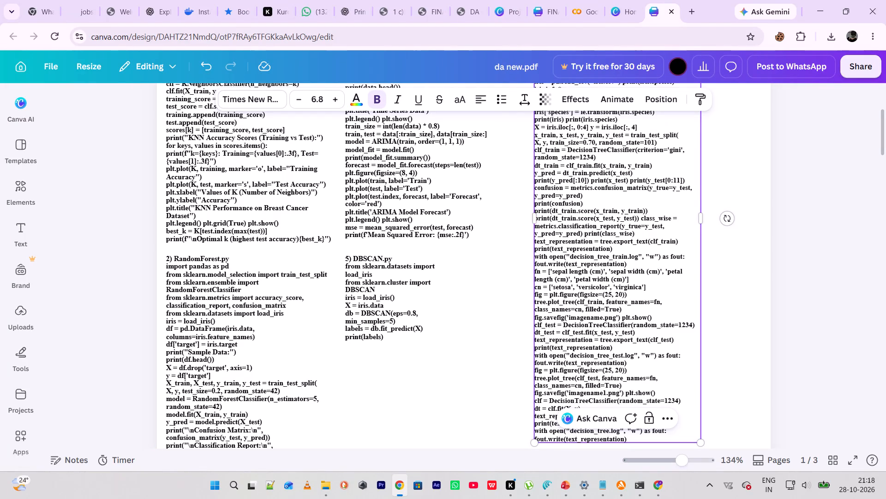
Join the print(confusion) line onto the end of the confusion = metrics.confusion_matrix(...) statement in the DecisionTree.py block, separated by a space.
click(542, 204)
key(Left)
key(Left)
key(Left)
key(BackSpace)
key(space)
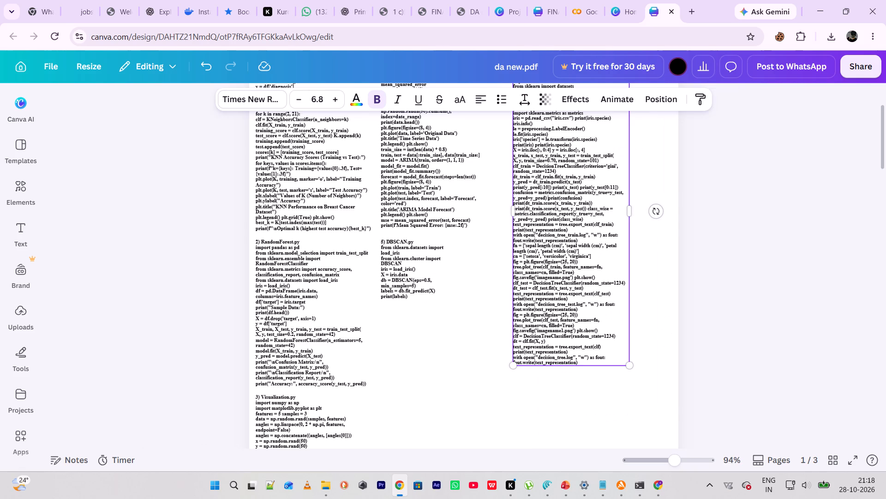
Review the condensed DecisionTree.py block through to its last line against the neighbouring columns, and deselect it.
scroll(549, 281, up, 1)
scroll(549, 281, down, 1)
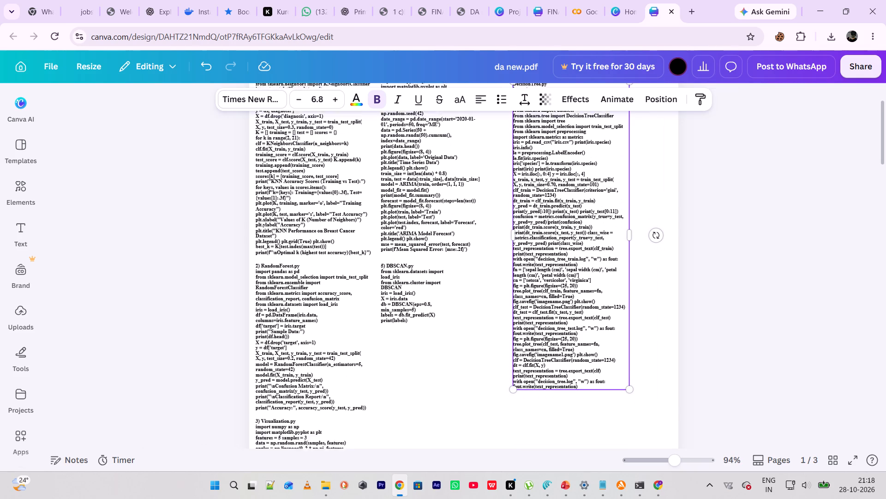
scroll(549, 281, down, 1)
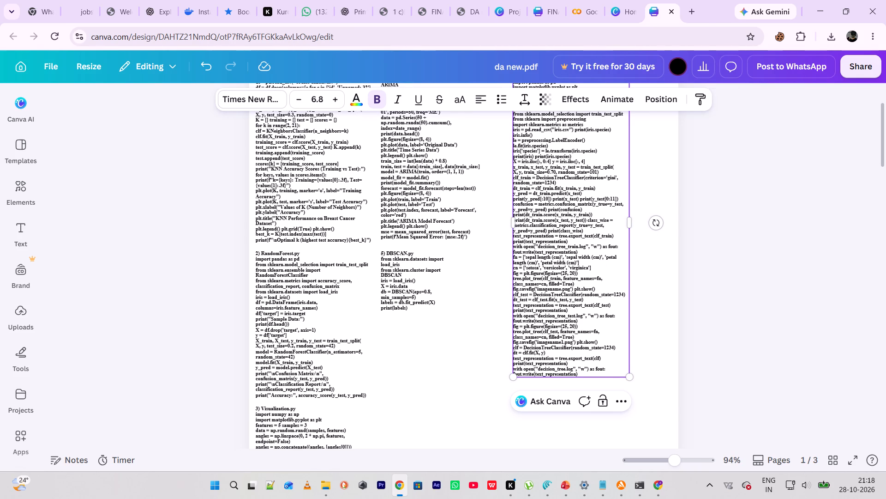
scroll(543, 361, up, 1)
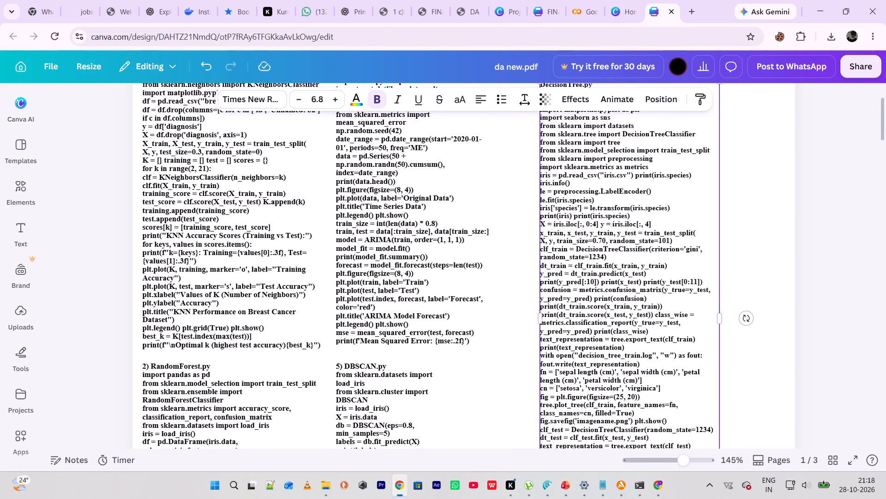
scroll(631, 286, down, 2)
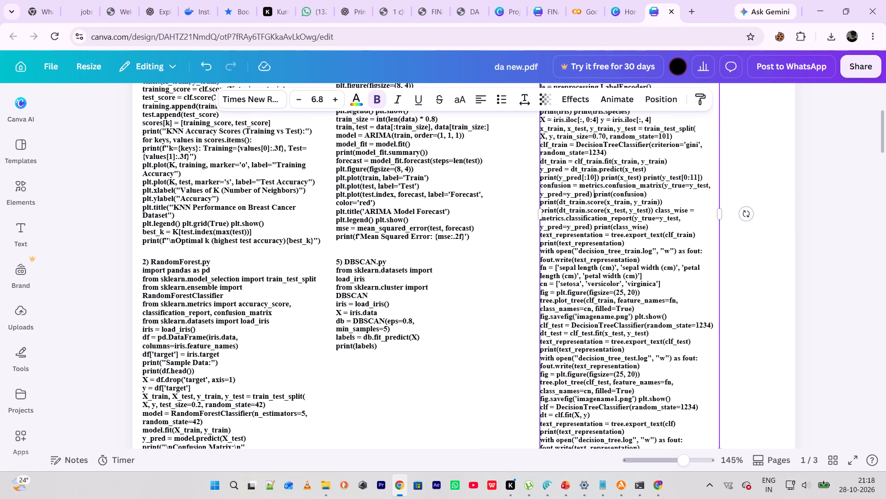
scroll(631, 281, down, 1)
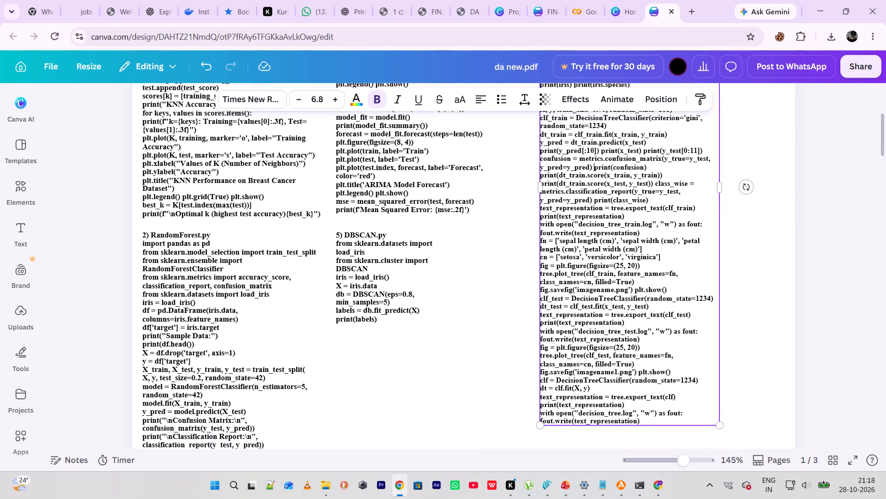
scroll(644, 320, down, 1)
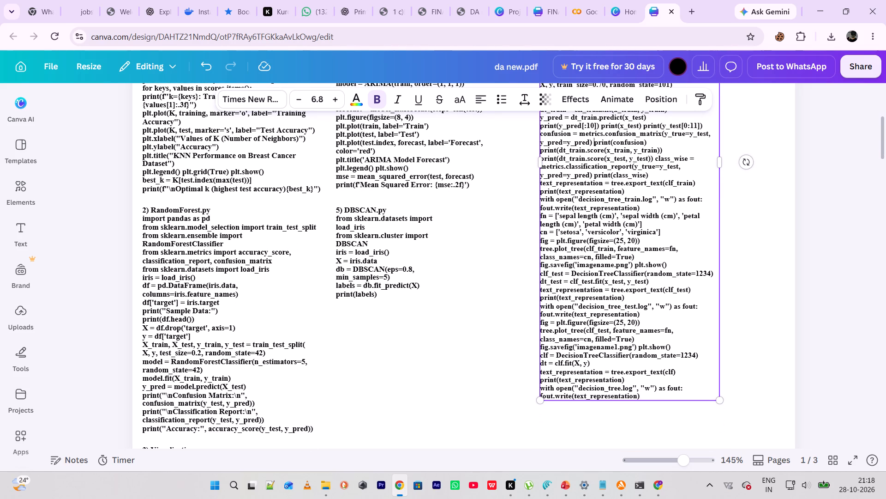
scroll(638, 353, down, 1)
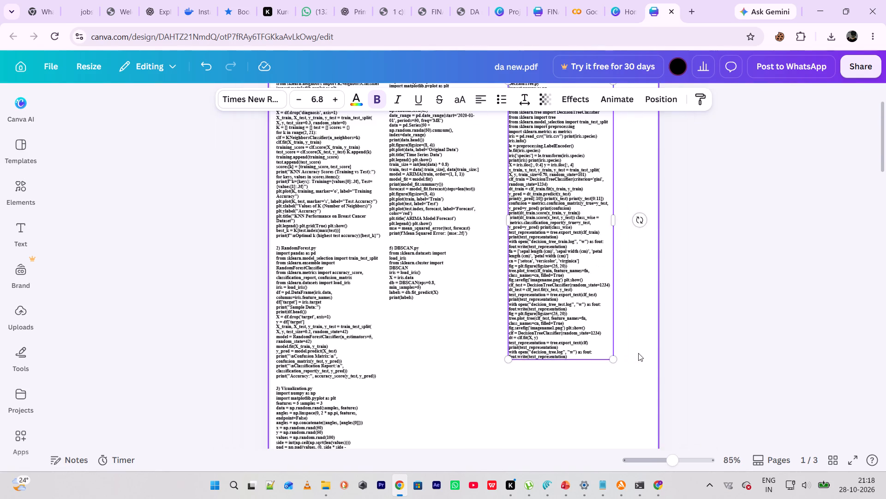
click(704, 322)
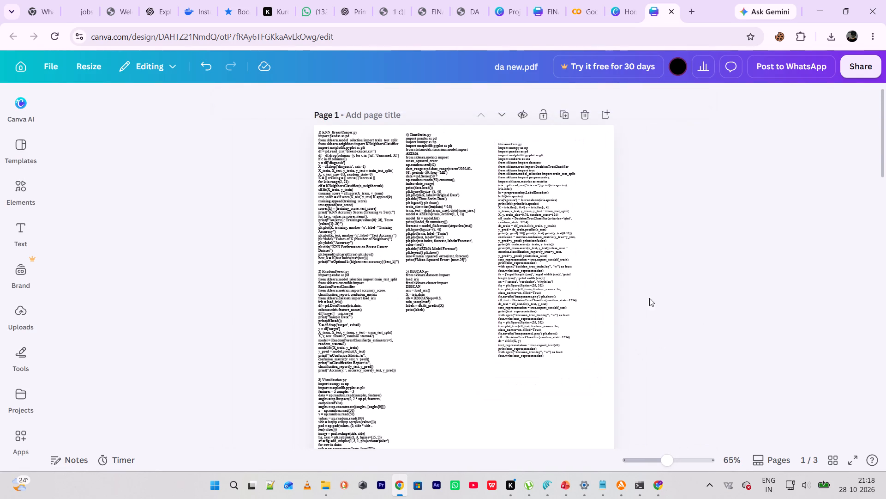
Nudge the DecisionTree.py and TimeSeries.py blocks upward on page 1 so their headings line up with the KNN_BreastCancer.py heading.
click(539, 268)
key(Up)
key(Up)
key(Up)
key(Up)
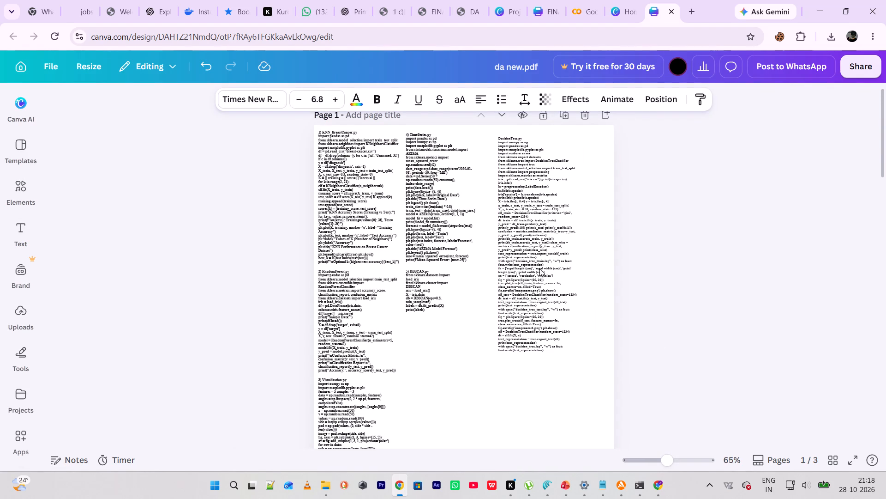
key(Up)
key(Up)
key(Up)
key(Up)
key(Down)
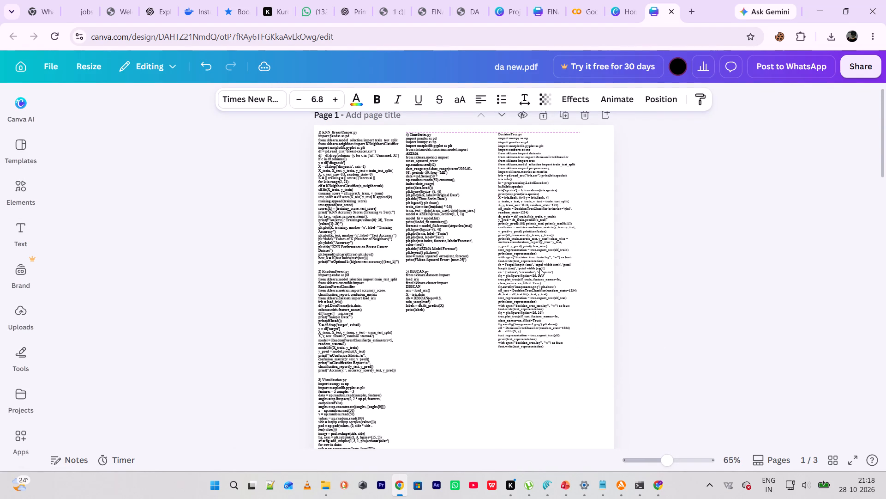
click(454, 240)
key(Up)
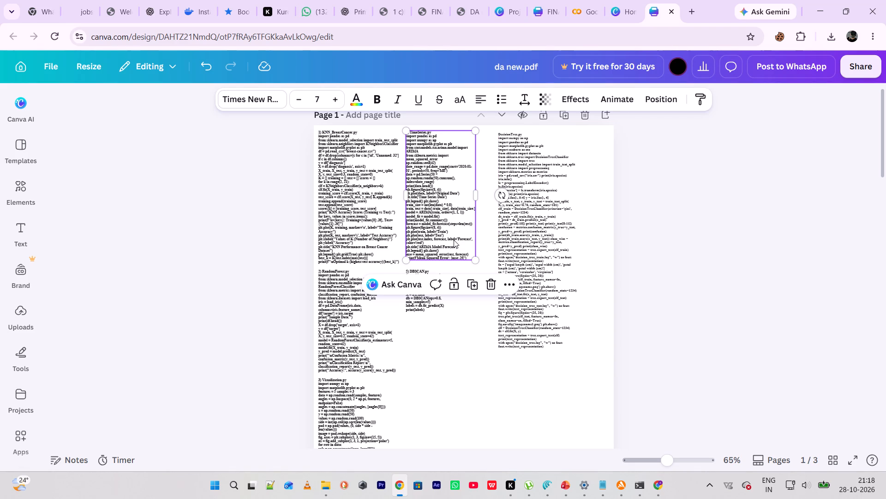
click(563, 279)
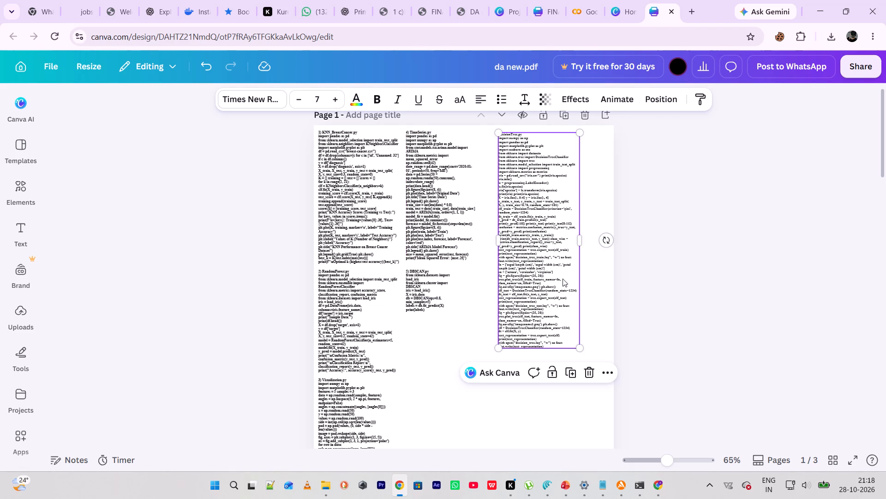
key(Up)
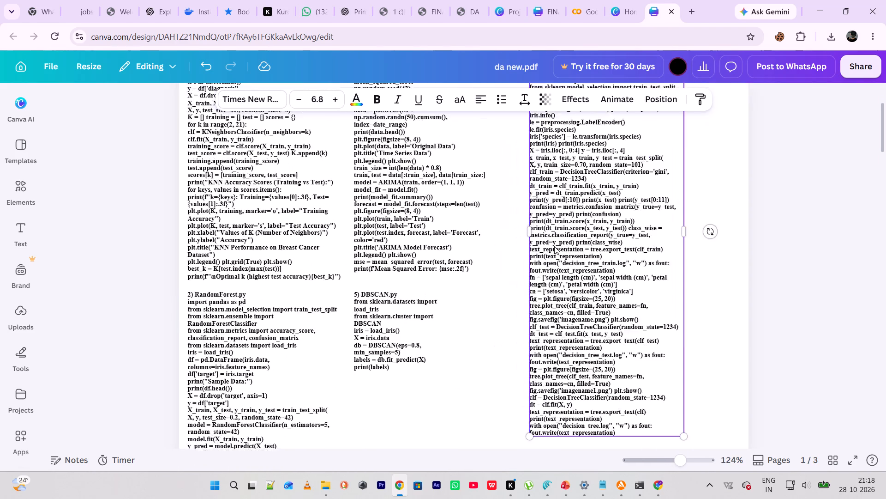
Add the number "6) " in front of the DecisionTree.py heading and deselect the block.
scroll(554, 246, up, 3)
click(536, 152)
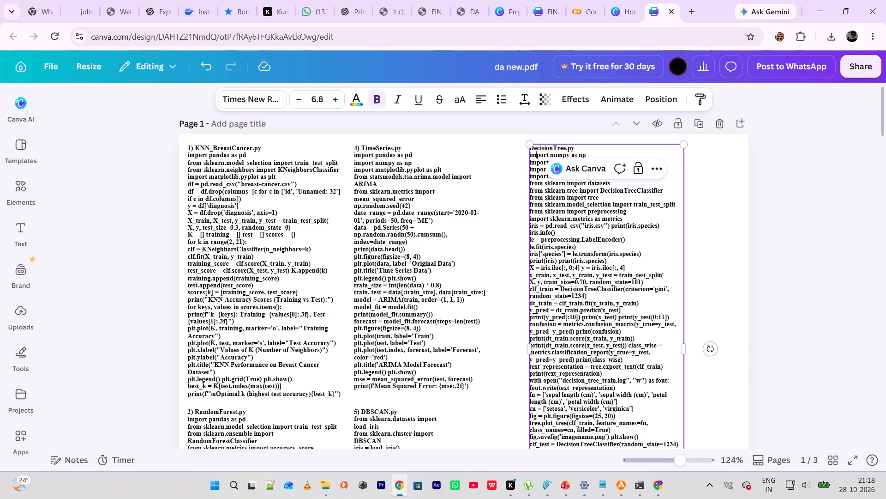
key(Up)
key(Left)
key(Left)
key(6)
text())
key(space)
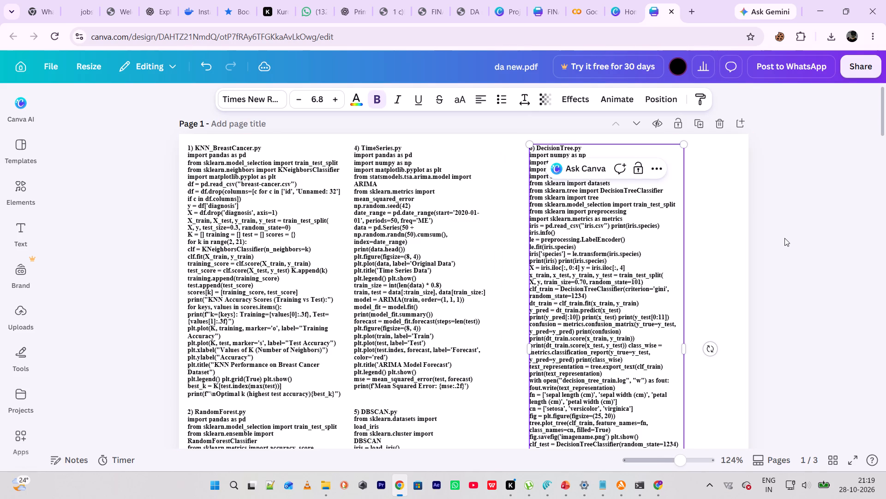
click(784, 238)
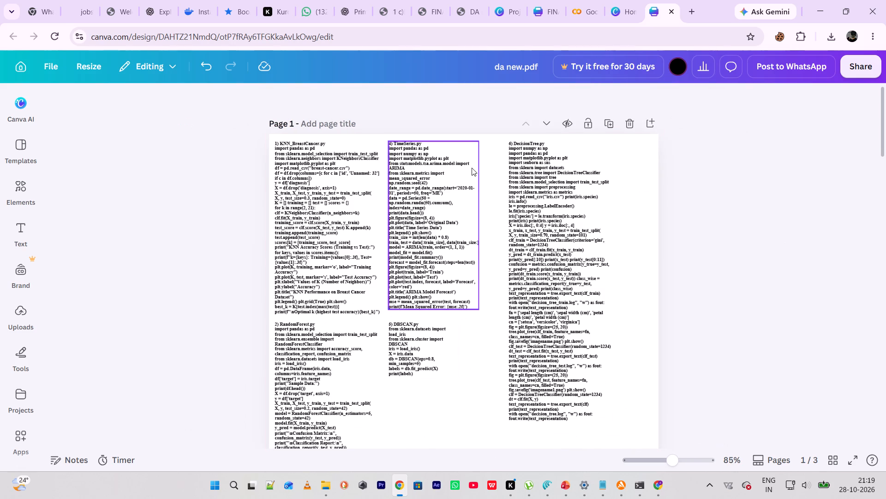
Switch to the "1 c)Dart is an object-oriented" PDF and copy the K-MEANS code on page 2, from its heading through plt.show().
click(400, 11)
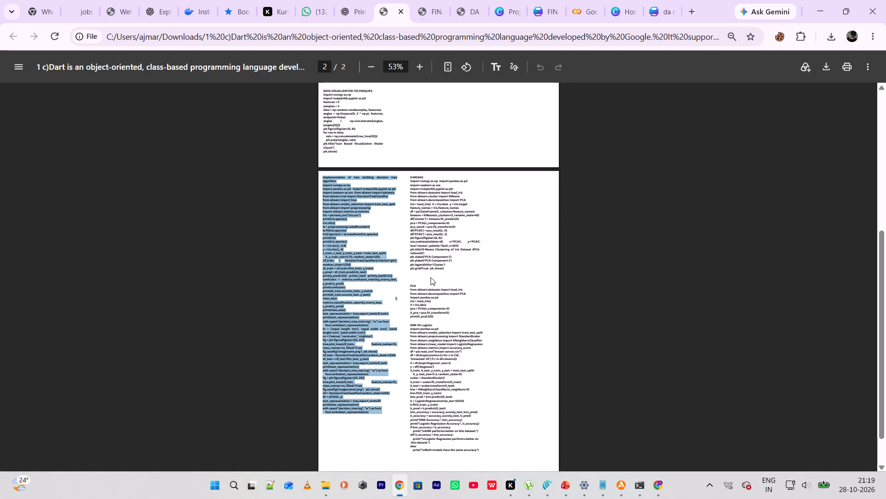
scroll(431, 277, up, 4)
scroll(431, 277, down, 4)
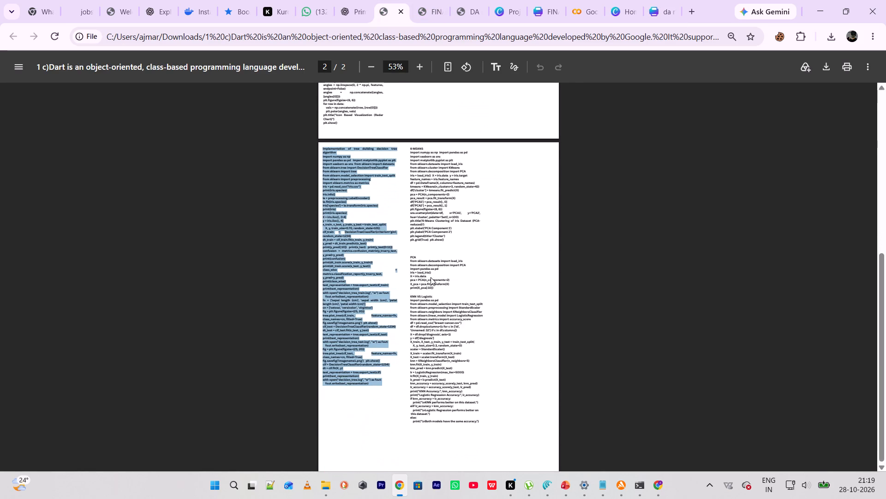
scroll(431, 277, up, 2)
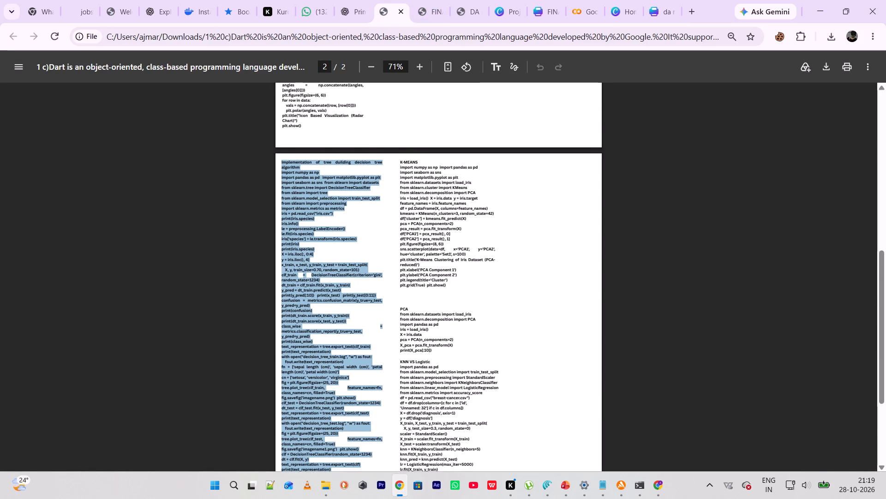
drag(399, 159, 446, 287)
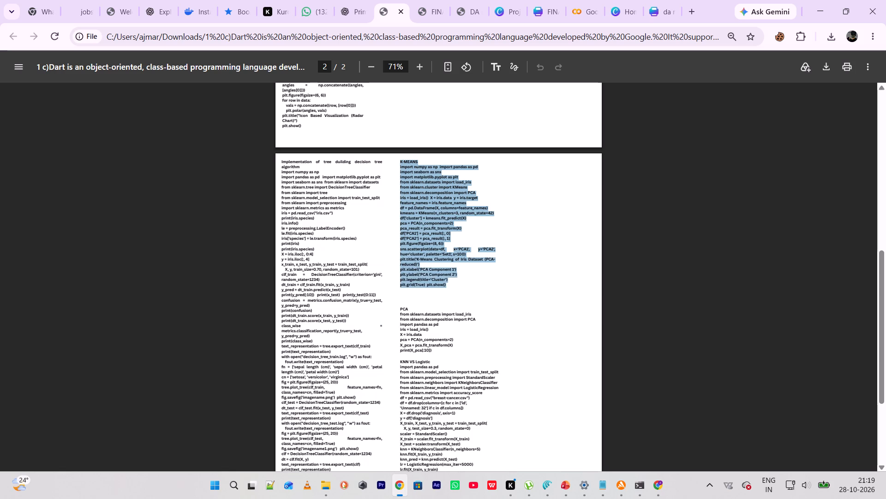
key(ctrl+c)
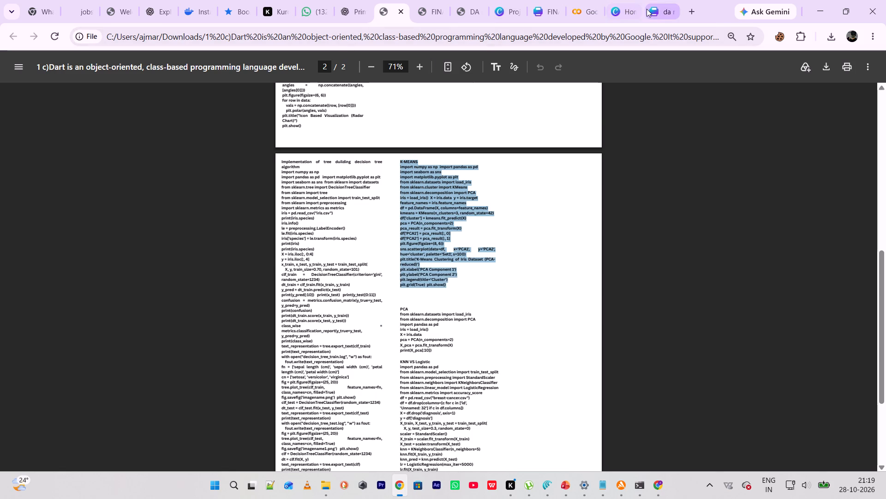
Back in the da new.pdf design, duplicate page 2's CSV,XLS,TXT text block and place the copy on page 1 below the DBSCAN.py block.
click(647, 9)
scroll(593, 227, down, 3)
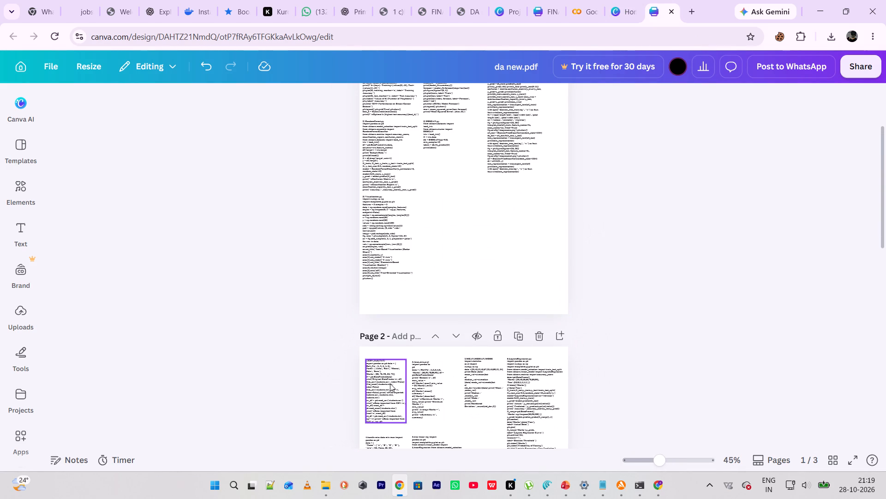
click(390, 383)
click(415, 337)
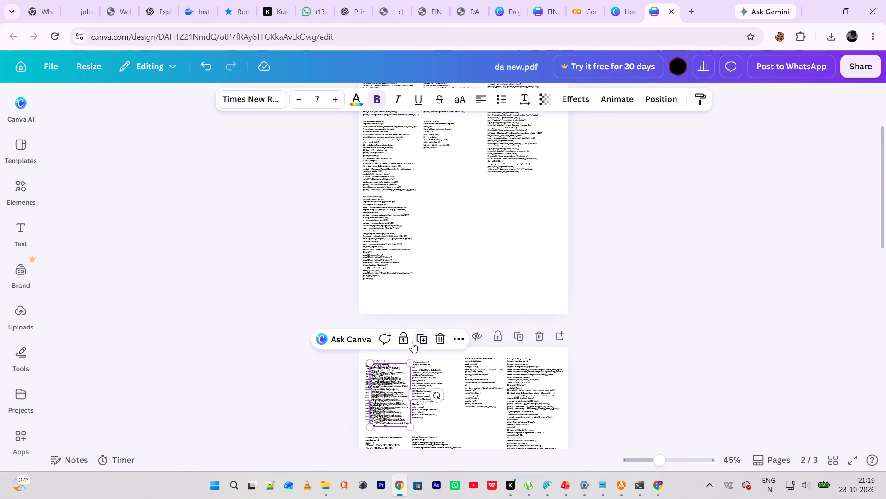
drag(379, 402, 439, 211)
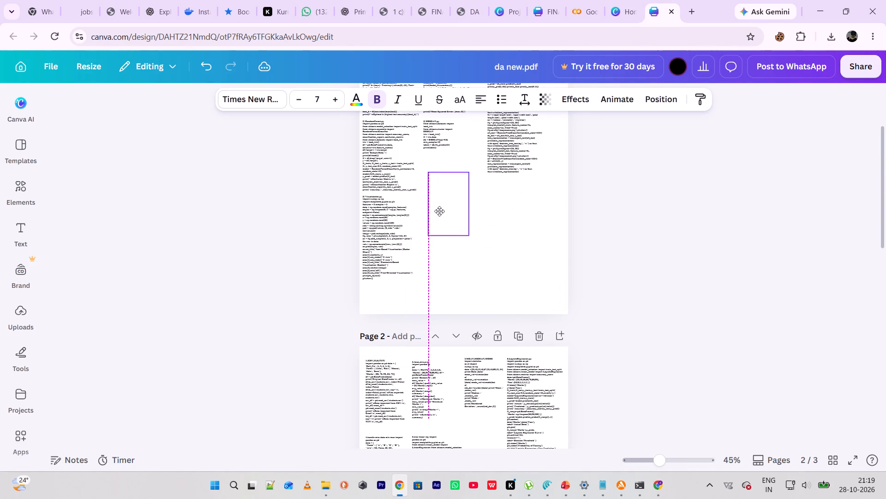
Replace the duplicated block's text with the copied K-MEANS code.
click(439, 211)
key(BackSpace)
key(ctrl+v)
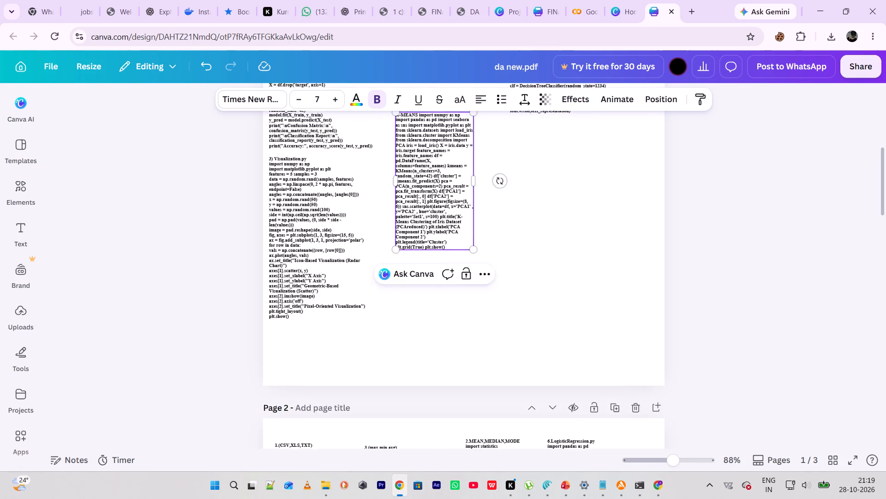
Break the line after K-MEANS so the heading stands alone above import numpy as np.
scroll(440, 237, up, 2)
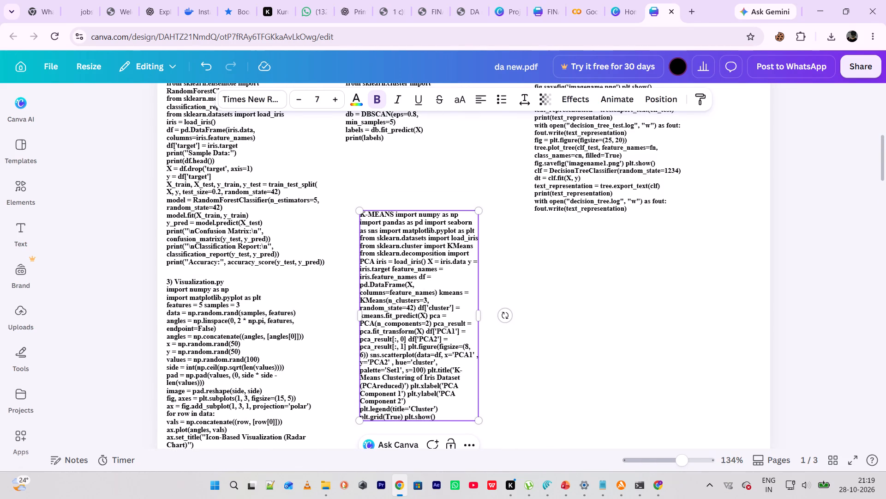
click(398, 215)
key(Left)
key(Return)
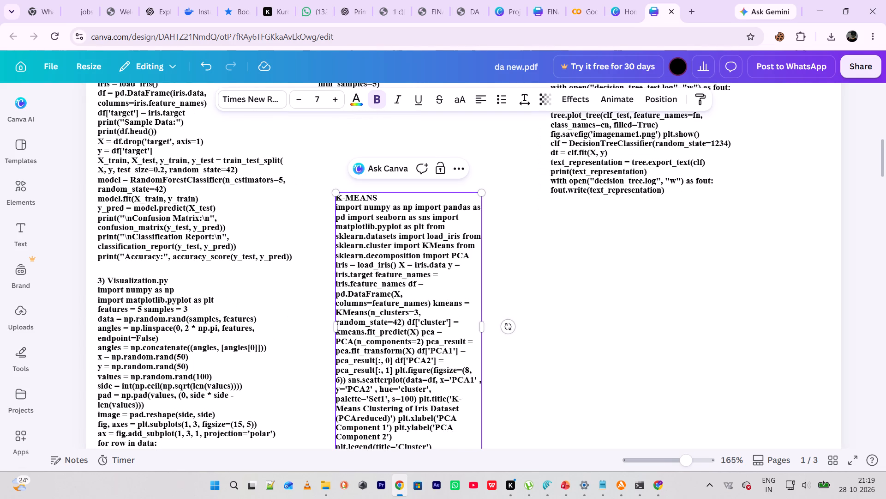
Move the K-MEANS block up to sit just beneath the DBSCAN.py block in page 1's middle column.
scroll(395, 320, down, 1)
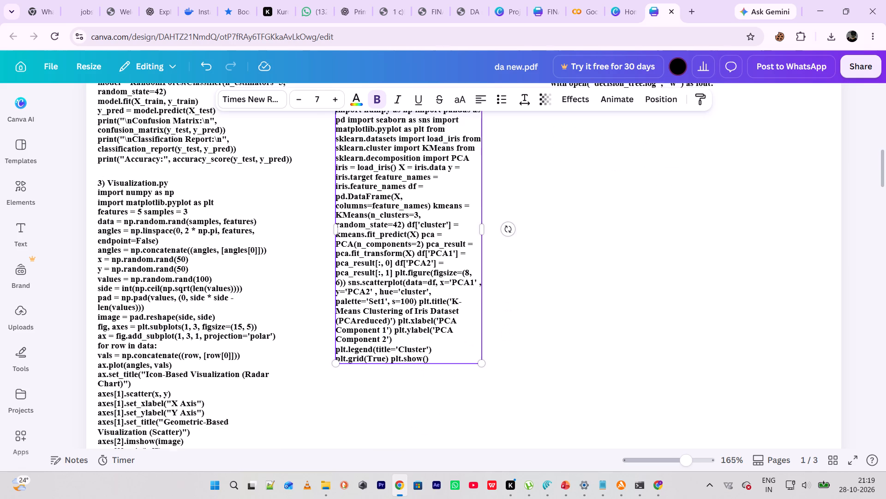
scroll(395, 320, down, 1)
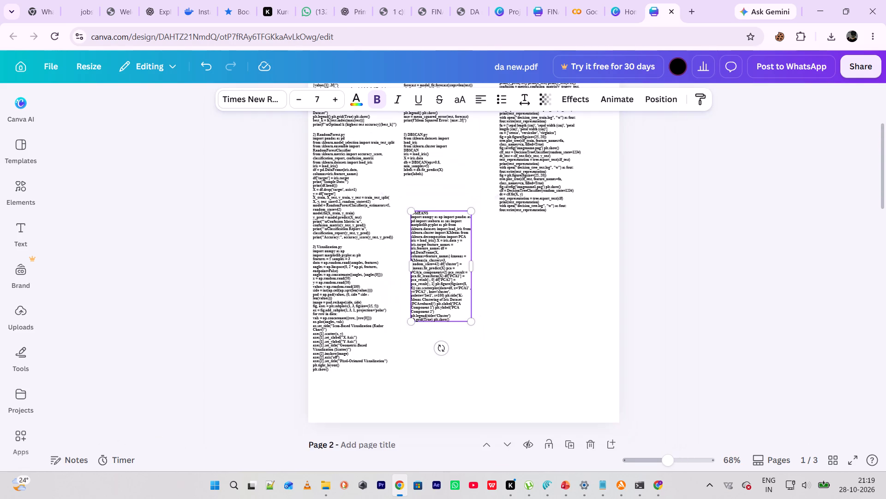
scroll(446, 277, up, 1)
drag(446, 277, 433, 249)
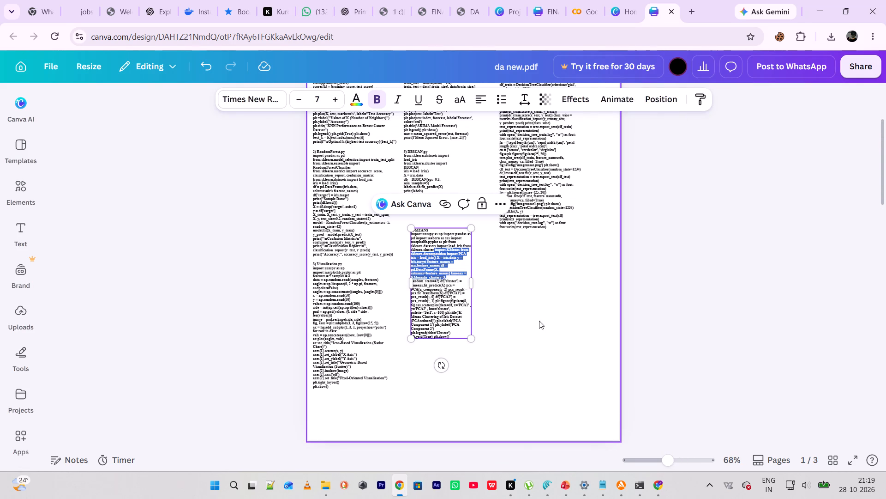
click(539, 321)
click(437, 290)
drag(437, 290, 423, 263)
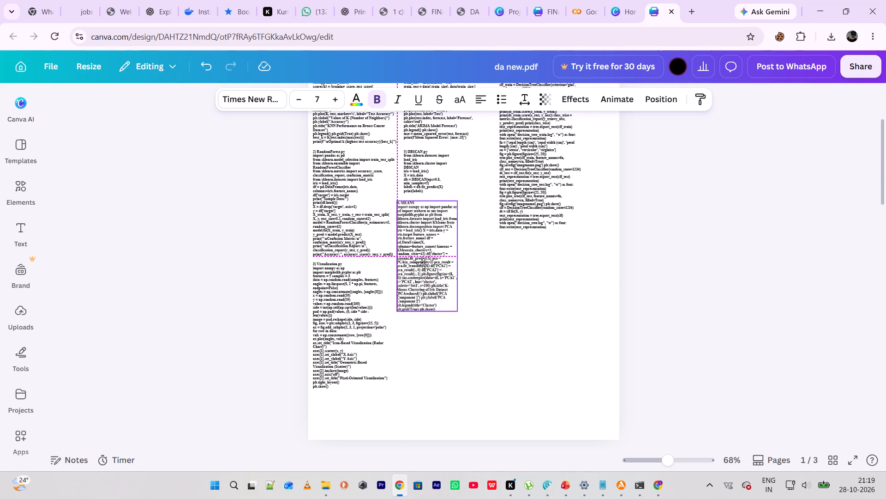
Nudge the K-MEANS block slightly into line beneath the DBSCAN.py block on page 1.
drag(423, 263, 428, 261)
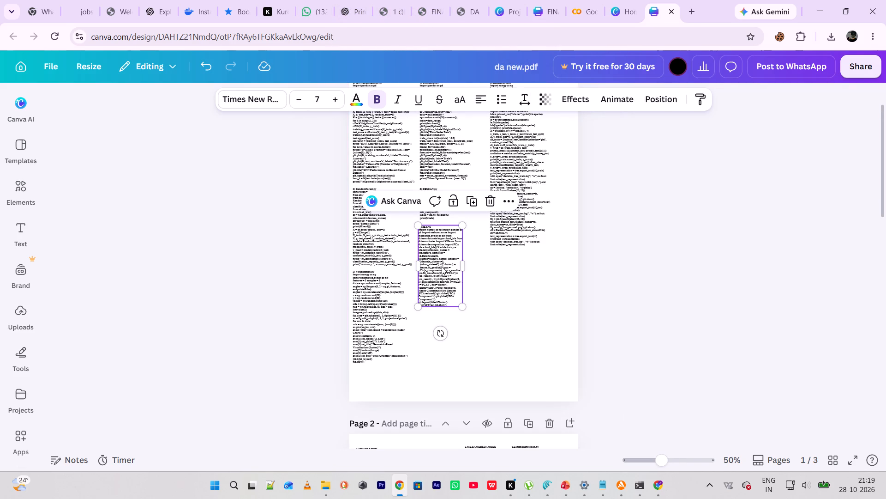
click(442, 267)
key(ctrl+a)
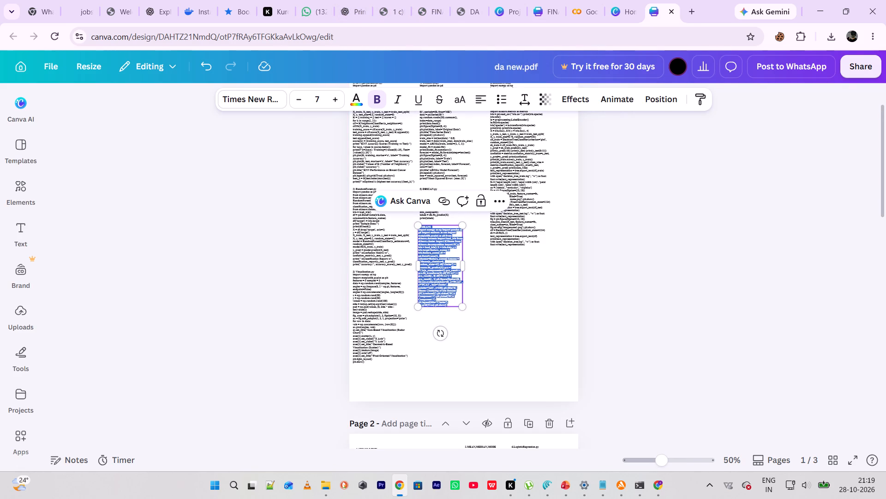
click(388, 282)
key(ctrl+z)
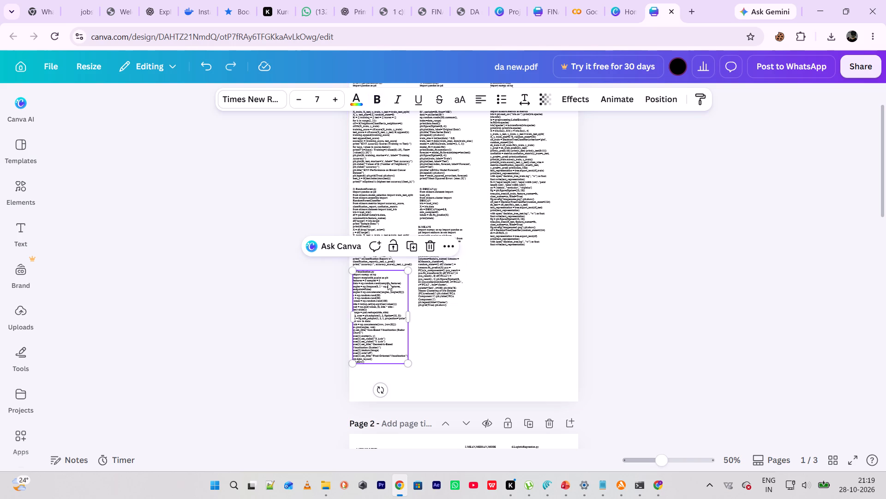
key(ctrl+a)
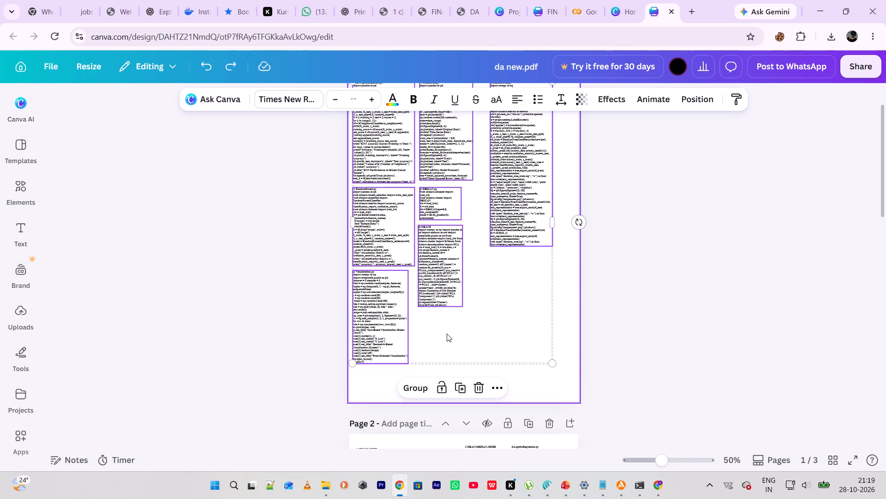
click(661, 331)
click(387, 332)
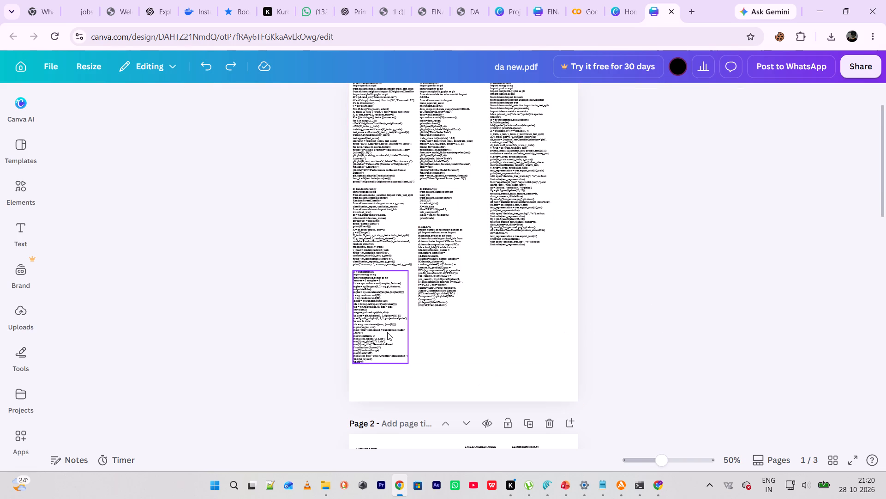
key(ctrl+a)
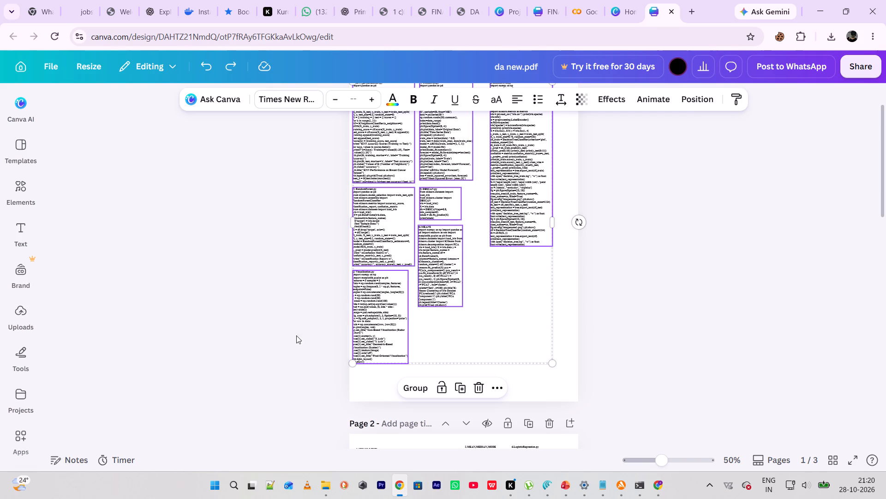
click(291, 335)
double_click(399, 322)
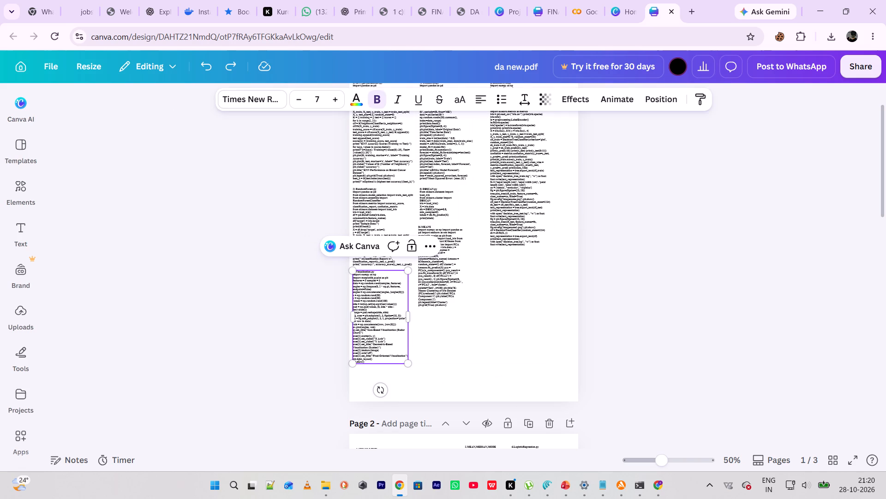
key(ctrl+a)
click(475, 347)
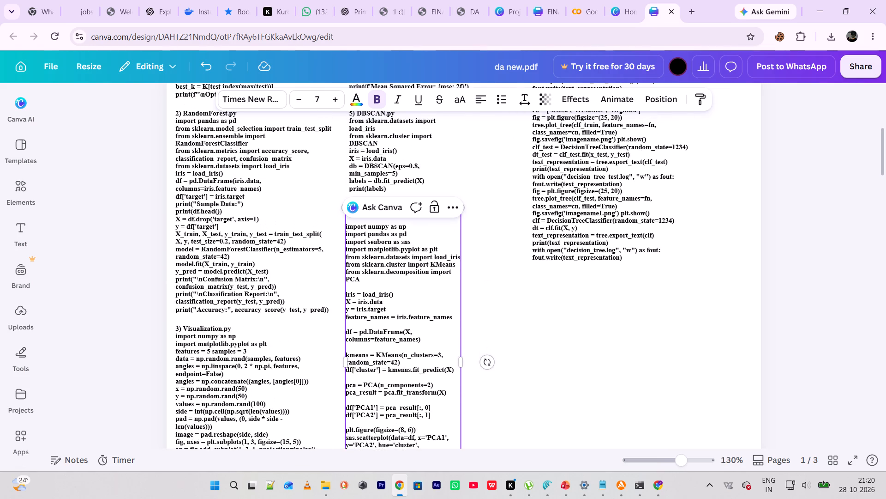
click(352, 229)
key(Left)
key(Left)
key(BackSpace)
key(Down)
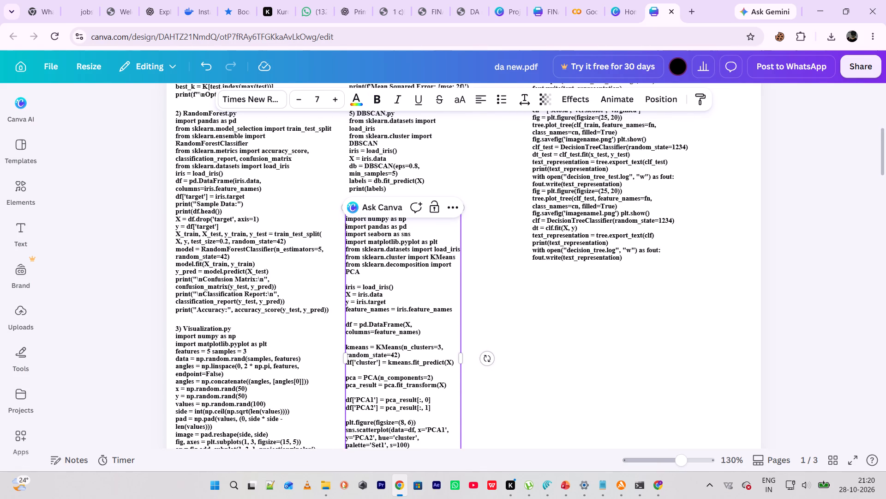
key(Down)
key(Down)
key(Down)
key(Down)
key(Down)
key(Down)
key(Down)
key(Down)
key(BackSpace)
Join X = iris.data onto the iris = load_iris() line, separated by a space.
key(Down)
key(Down)
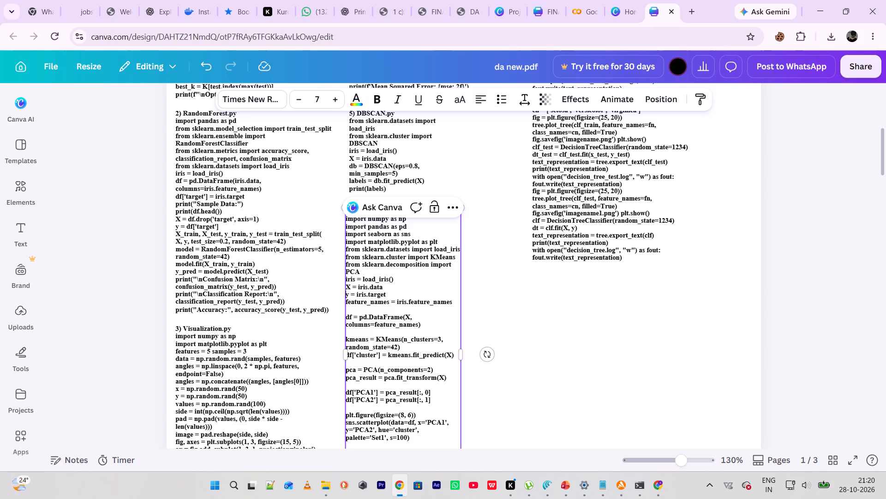
key(Up)
key(BackSpace)
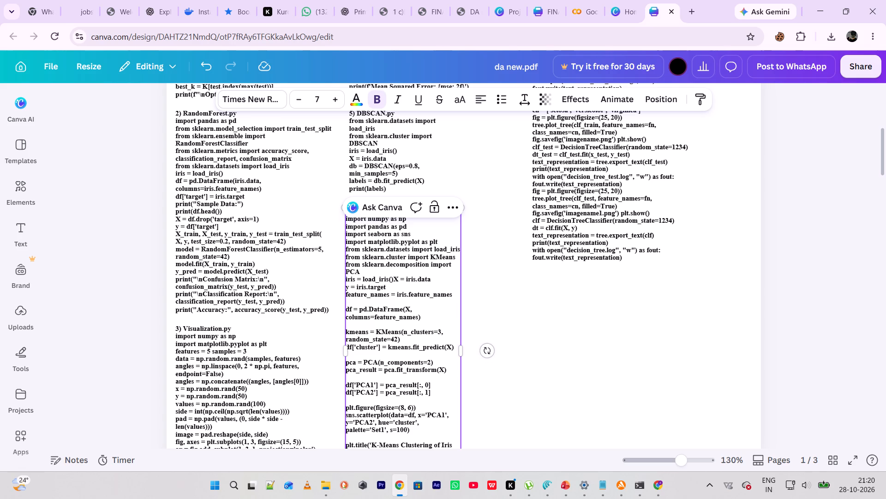
key(space)
Remove the blank lines above df = pd.DataFrame and kmeans = KMeans in the KMeans.py block.
key(Down)
key(Down)
key(Down)
key(Down)
key(BackSpace)
key(Down)
key(Down)
key(Down)
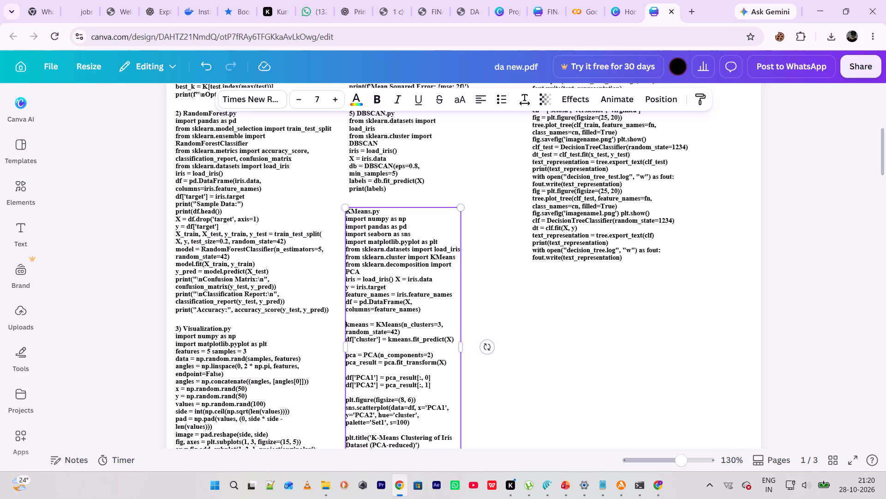
key(BackSpace)
Remove the blank line above pca = PCA(n_components=2) in the KMeans.py block.
key(Up)
key(Down)
key(Down)
key(Down)
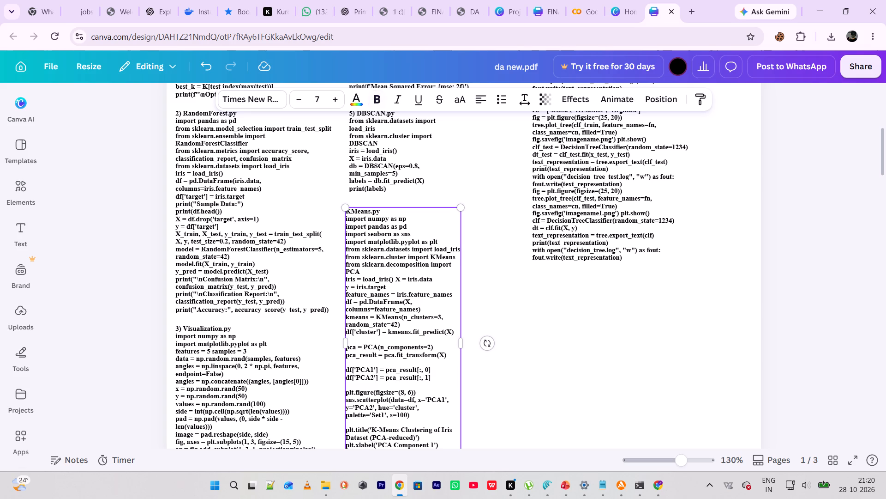
key(Down)
key(Down)
key(BackSpace)
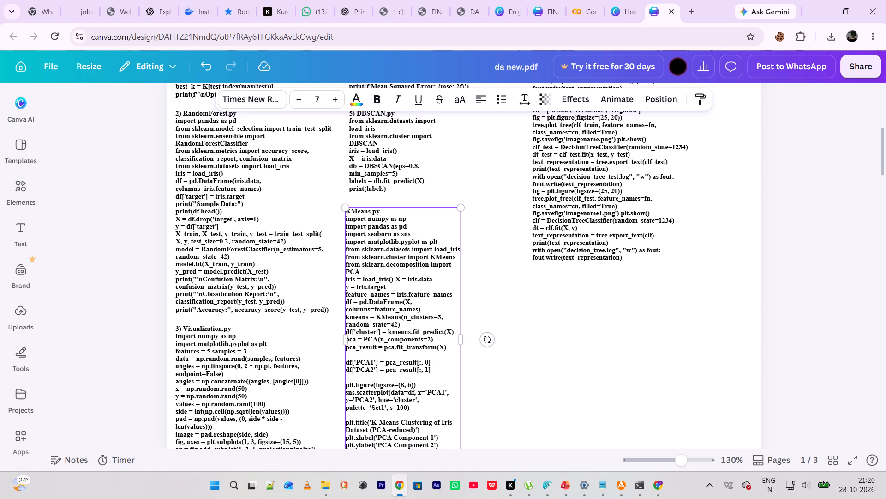
Remove the blank line above df['PCA1'] = pca_result[:, 0] in the KMeans.py block.
key(Up)
key(Up)
key(Up)
key(Up)
key(Up)
key(Up)
key(Down)
key(Down)
key(Down)
key(Down)
key(Down)
key(Down)
key(Down)
key(Down)
key(Down)
key(BackSpace)
Remove the blank lines above plt.figure(figsize=(8, 6)) and plt.title in the KMeans.py block.
key(Down)
key(Down)
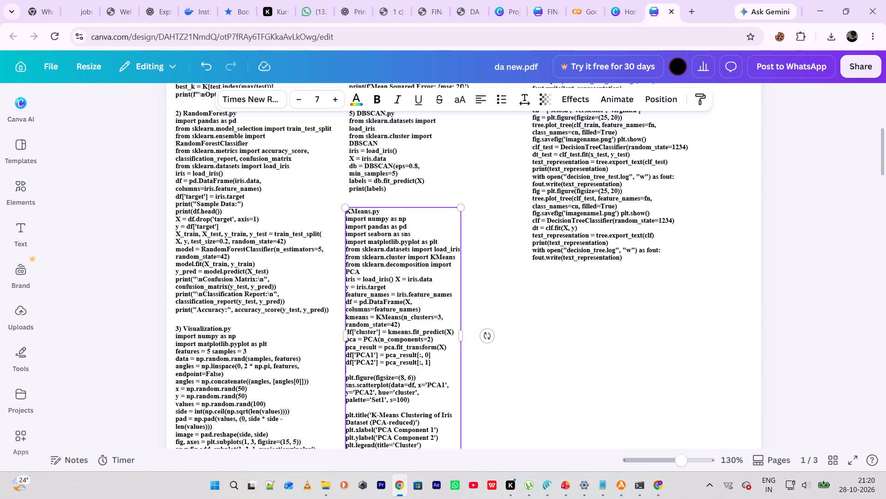
key(Down)
key(BackSpace)
key(Down)
key(Down)
key(Down)
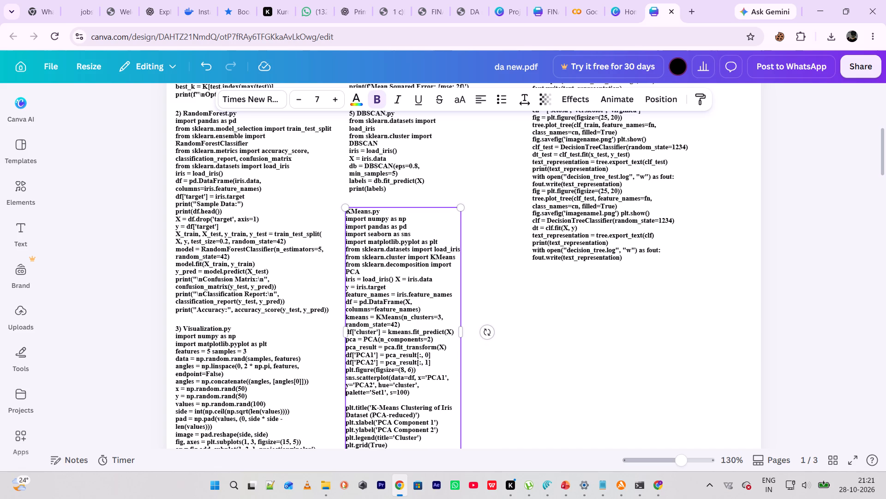
key(Down)
key(Down)
key(BackSpace)
scroll(352, 229, down, 1)
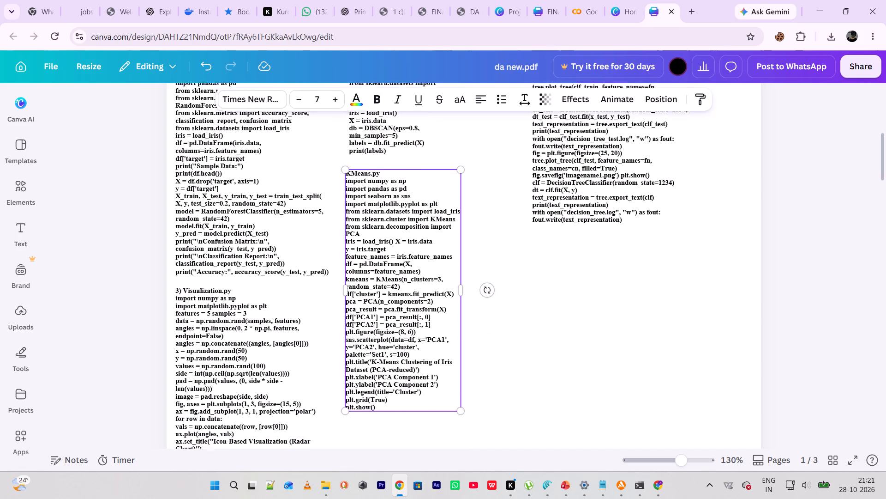
Join plt.show() onto the plt.grid(True) line at the end of the KMeans.py block, separated by a space.
scroll(352, 229, down, 1)
key(Down)
key(Down)
key(Down)
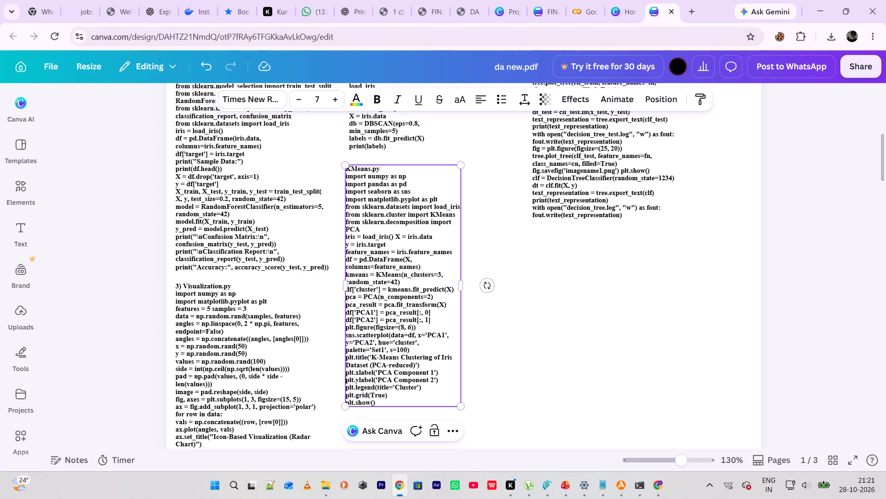
key(Down)
key(Down)
key(Down)
key(BackSpace)
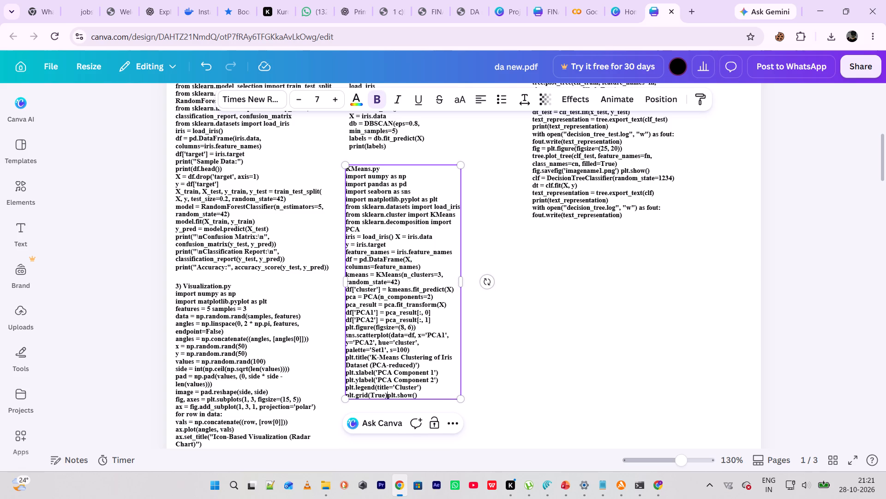
key(space)
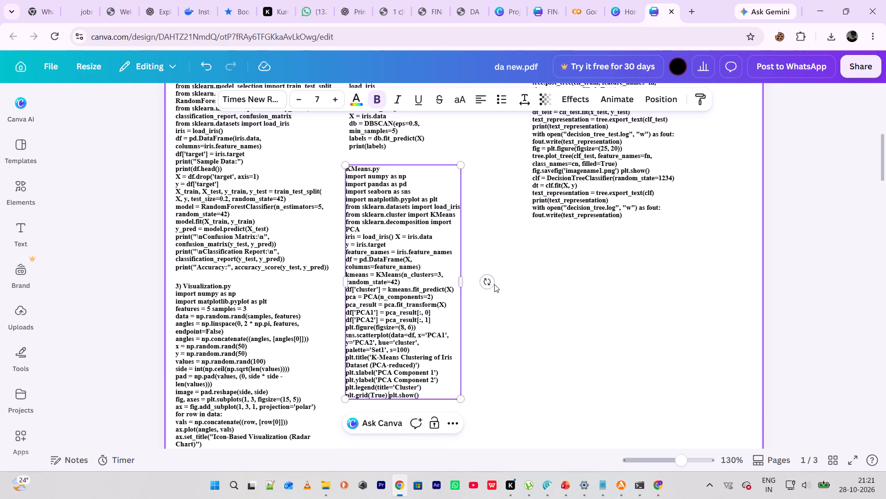
click(491, 294)
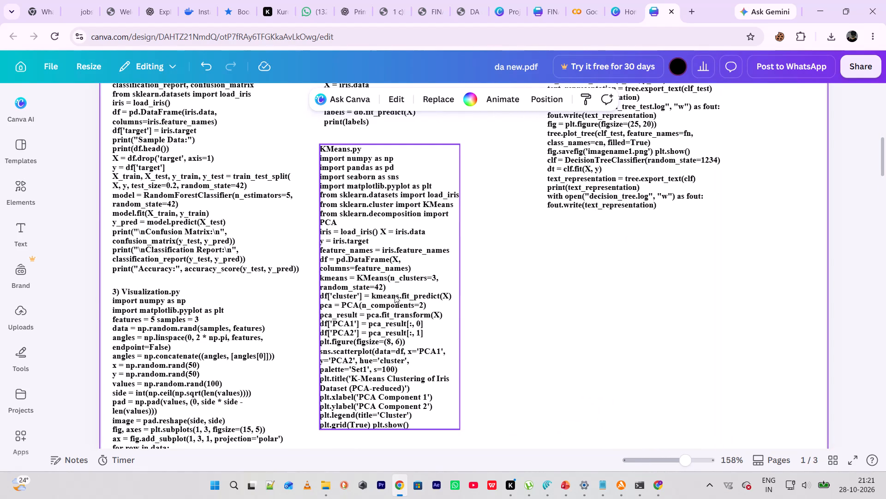
Move the KMeans.py block so it aligns with the DBSCAN.py column, leaving a small gap beneath print(labels).
click(395, 295)
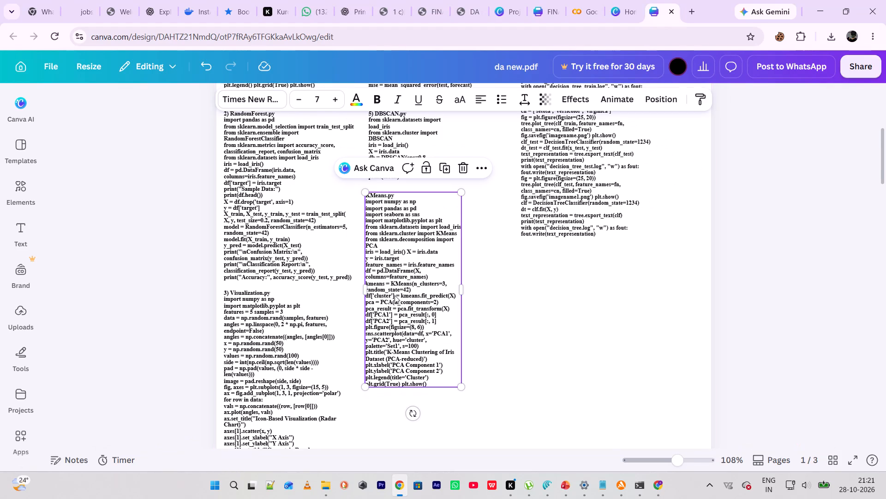
drag(395, 295, 400, 290)
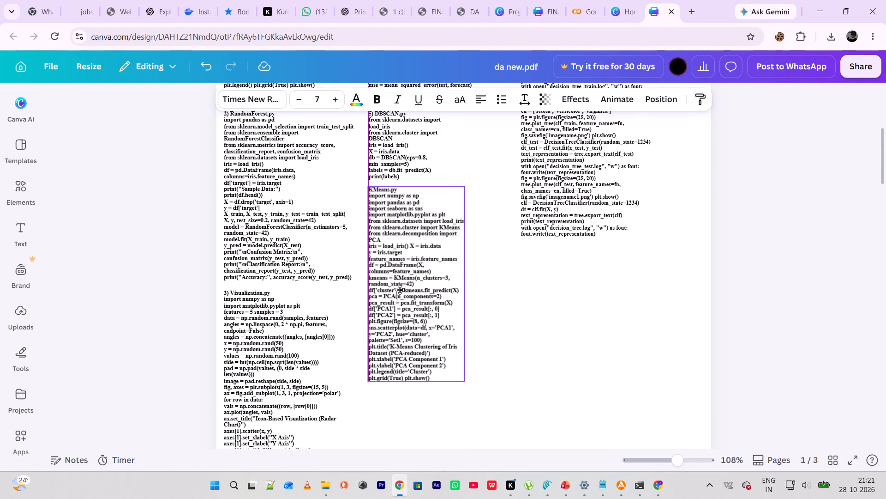
drag(400, 290, 400, 289)
click(504, 382)
scroll(504, 382, up, 1)
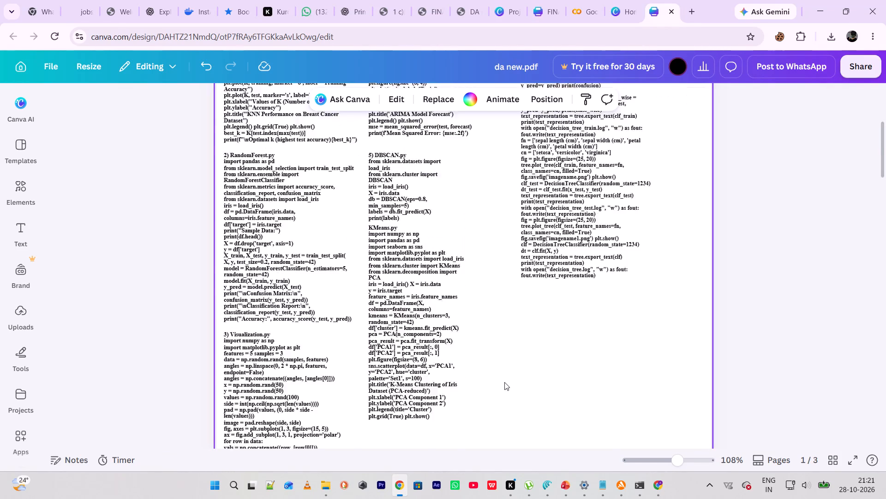
scroll(504, 382, up, 3)
scroll(504, 382, down, 3)
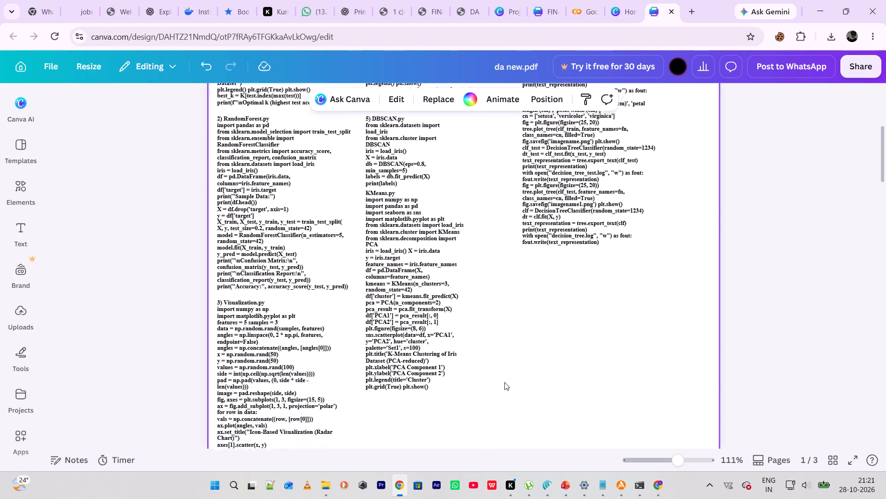
scroll(504, 382, up, 2)
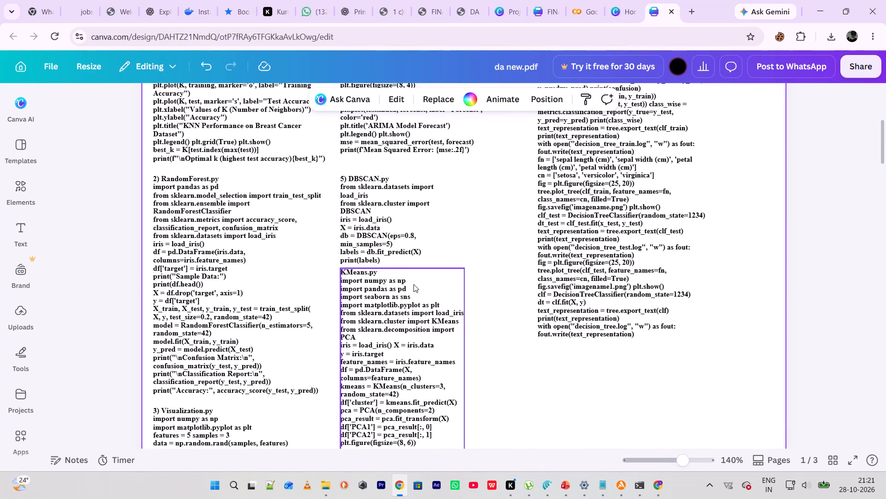
drag(413, 284, 408, 293)
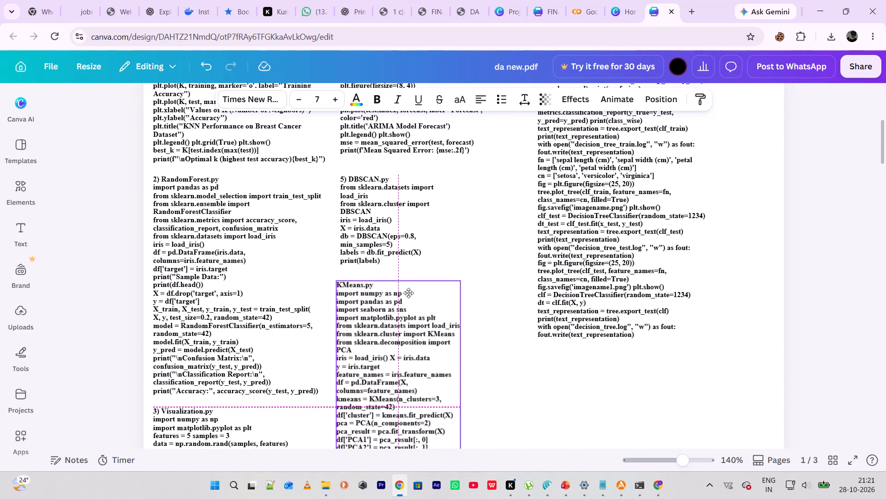
drag(408, 293, 410, 292)
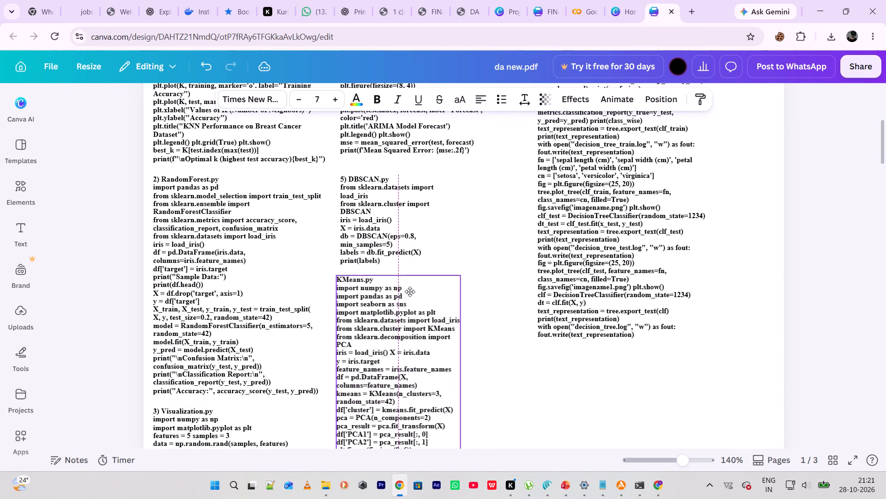
drag(410, 292, 413, 293)
drag(352, 293, 352, 286)
Number the KMeans.py heading by inserting "7) " in front of it.
click(352, 286)
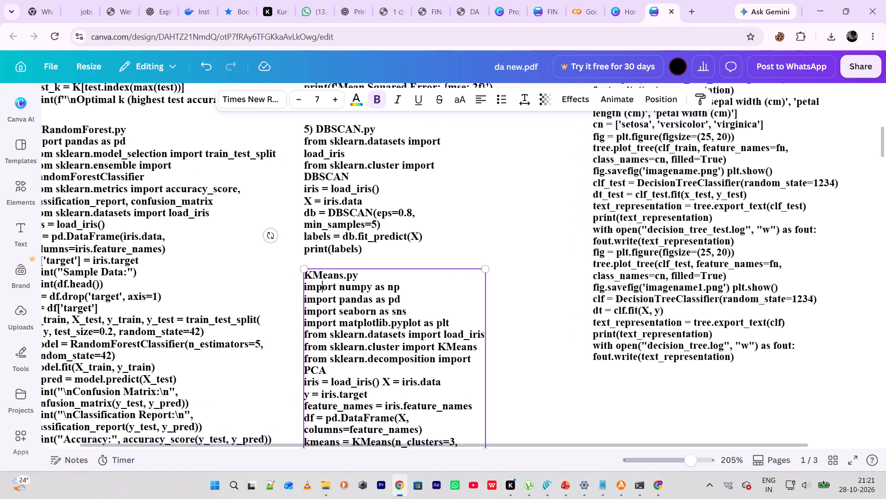
key(Up)
key(Left)
key(Left)
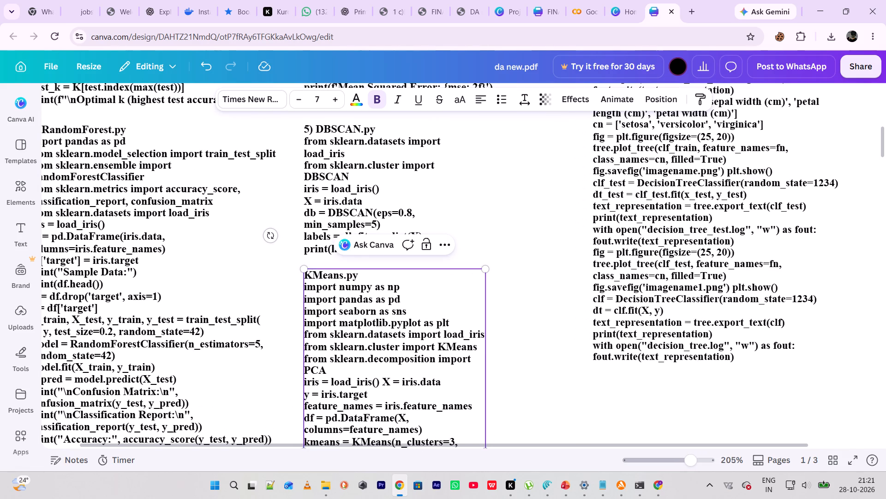
key(7)
text())
key(space)
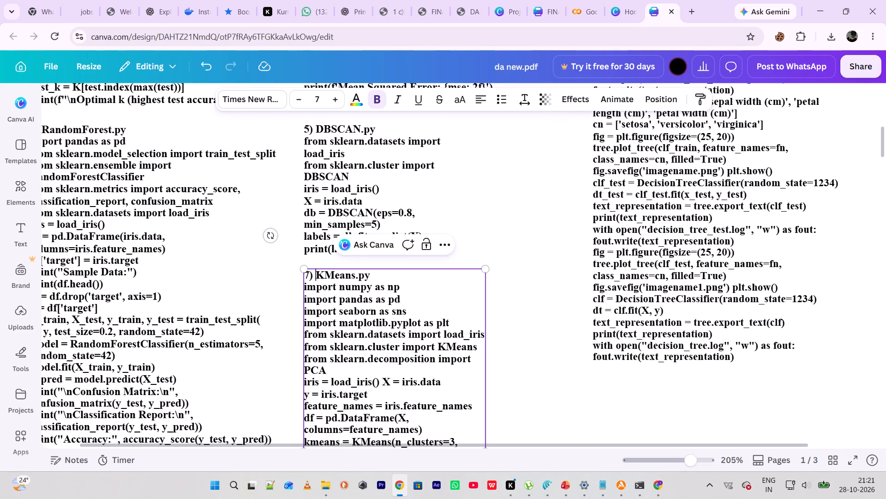
click(506, 367)
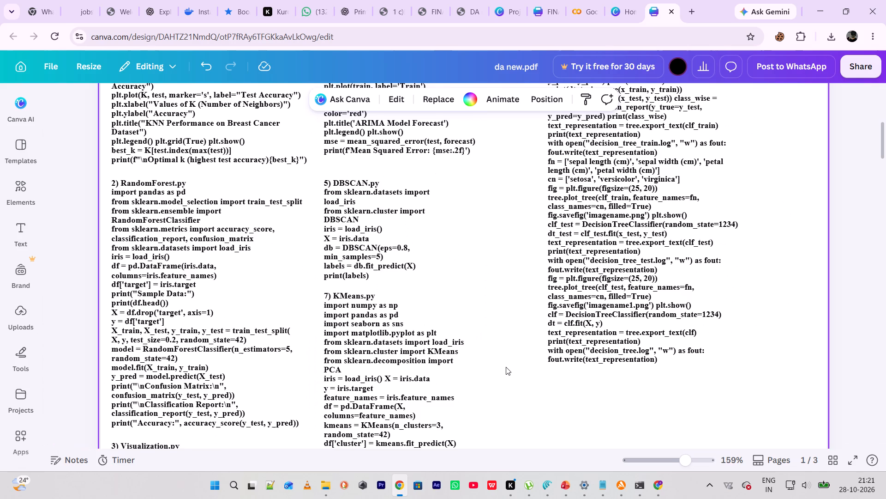
scroll(506, 367, down, 1)
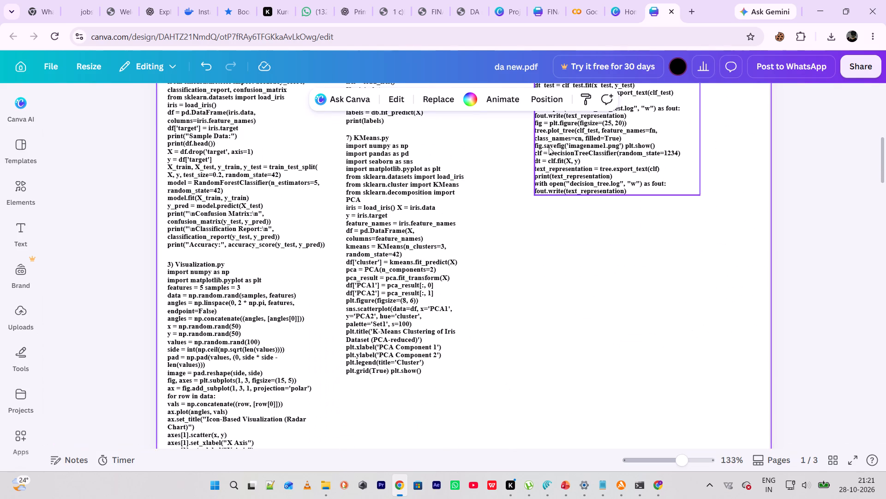
click(388, 18)
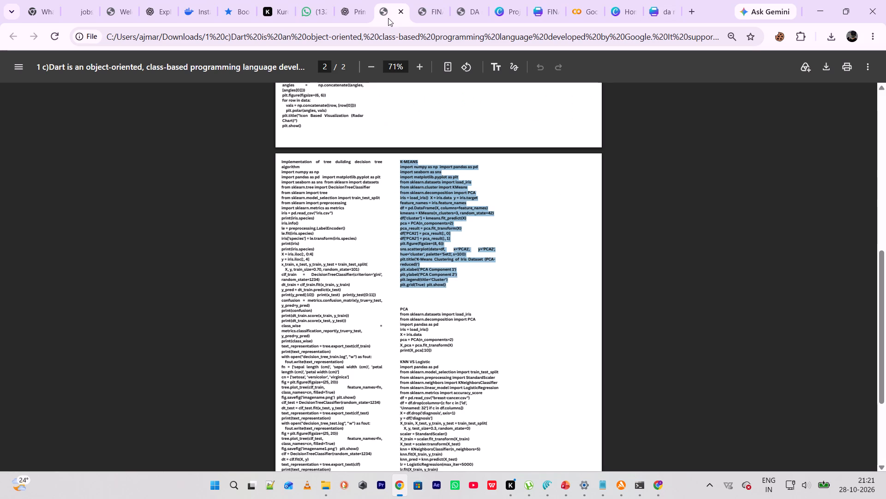
click(479, 351)
scroll(479, 351, down, 2)
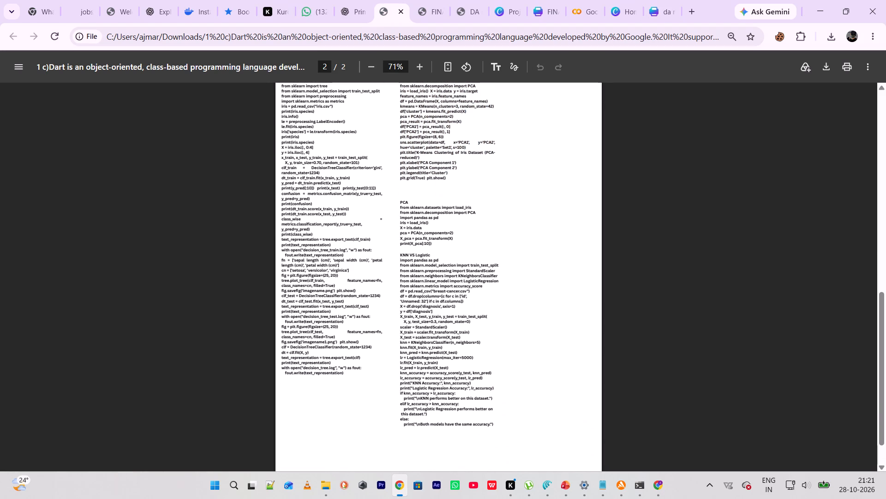
drag(396, 199, 433, 243)
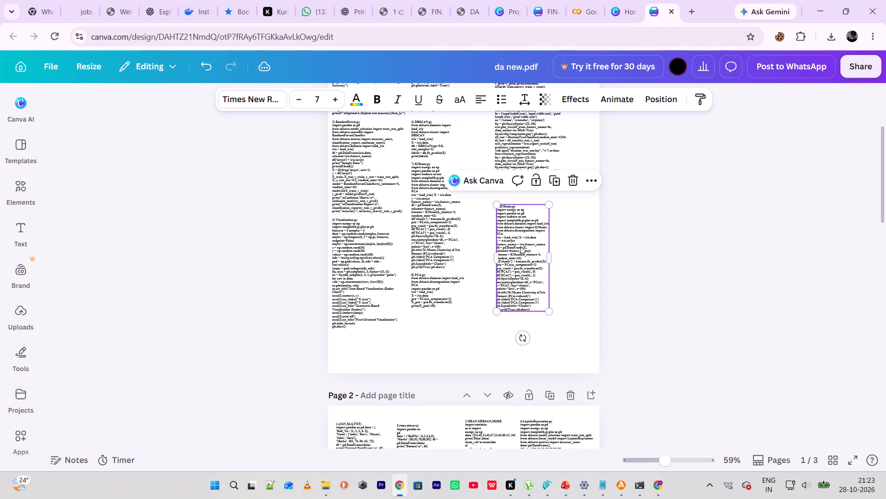
key(BackSpace)
key(ctrl+v)
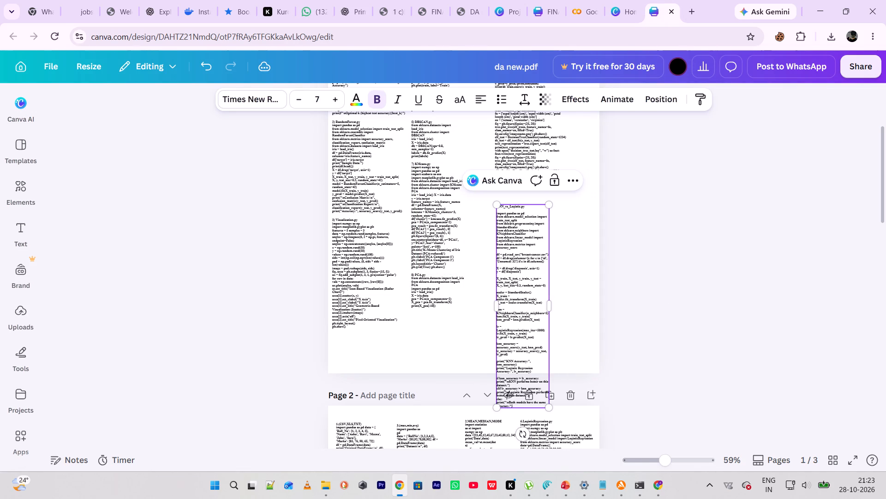
Remove the blank line below the KNN_vs_Logistic.py heading in the new block.
scroll(518, 286, up, 2)
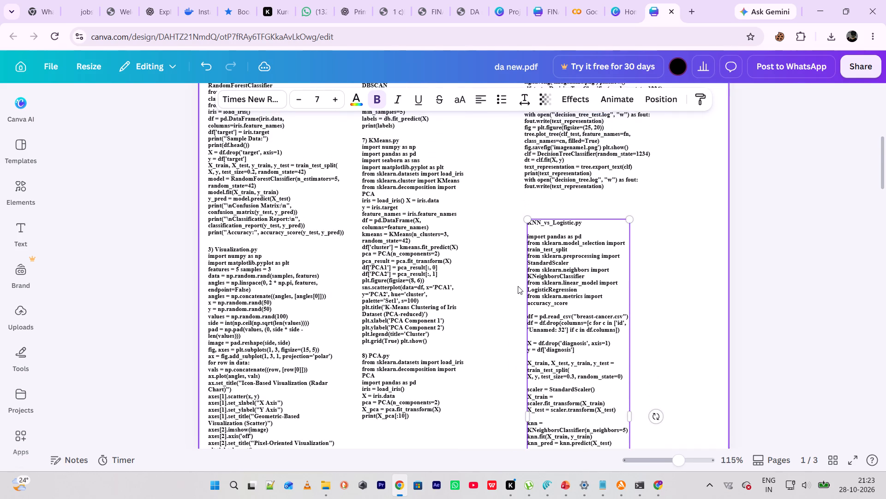
click(554, 231)
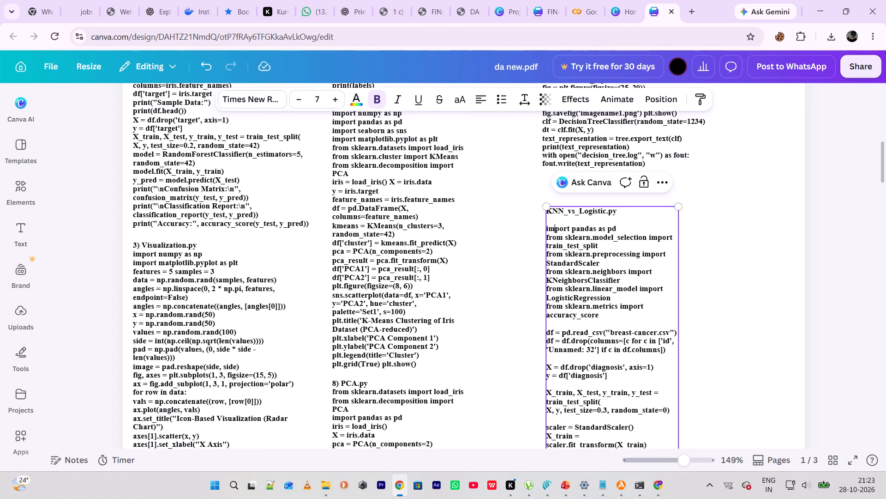
key(Left)
key(Left)
key(BackSpace)
Remove the blank lines above df = pd.read_csv("breast-cancer.csv") and X = df.drop('diagnosis', axis=1) in the KNN_vs_Logistic.py block.
key(Down)
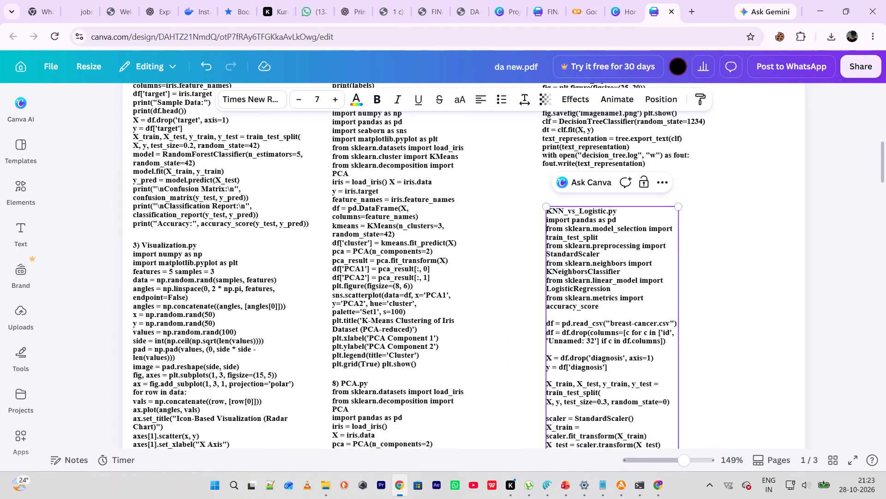
key(Down)
key(Down)
key(Down)
key(Down)
key(Down)
key(Down)
key(Down)
key(Down)
key(Down)
key(Down)
key(Down)
key(BackSpace)
key(Down)
key(Down)
key(Down)
key(Down)
key(BackSpace)
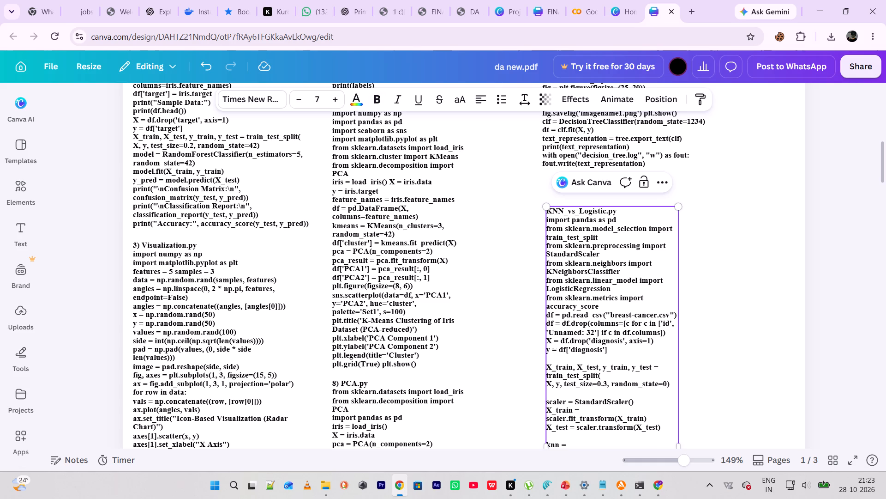
Remove the blank lines above the X_train, X_test split and scaler = StandardScaler() in the KNN_vs_Logistic.py block.
key(Down)
key(Down)
key(Down)
key(BackSpace)
key(Down)
key(Down)
key(Down)
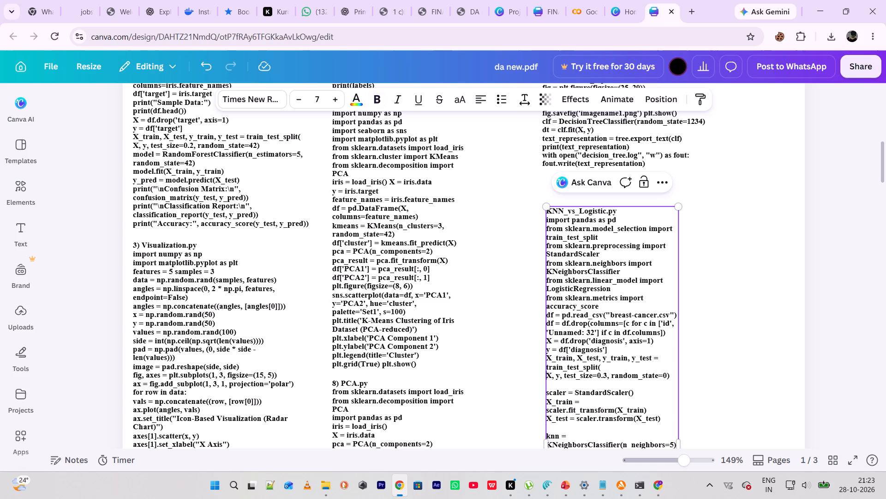
key(Down)
key(BackSpace)
Remove the blank lines above knn = KNeighborsClassifier(n_neighbors=5) and lr = LogisticRegression(max_iter=5000) in the KNN_vs_Logistic.py block.
key(Down)
key(Down)
key(Down)
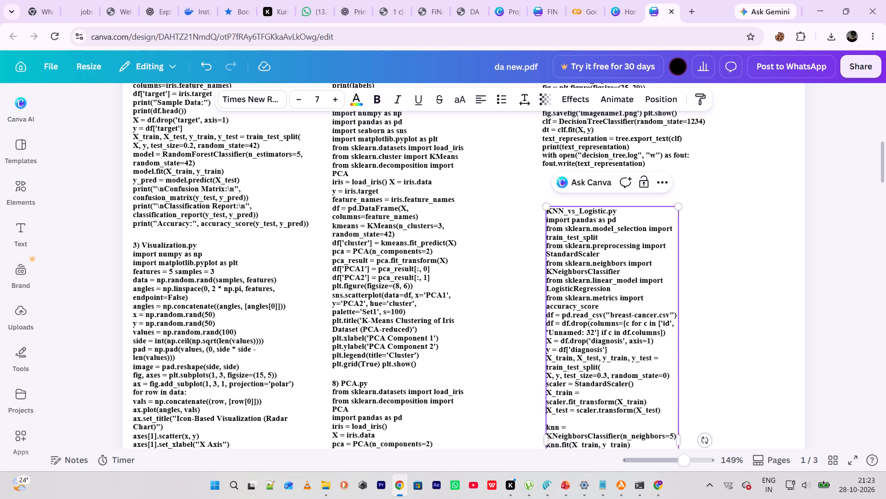
key(Down)
key(Down)
key(BackSpace)
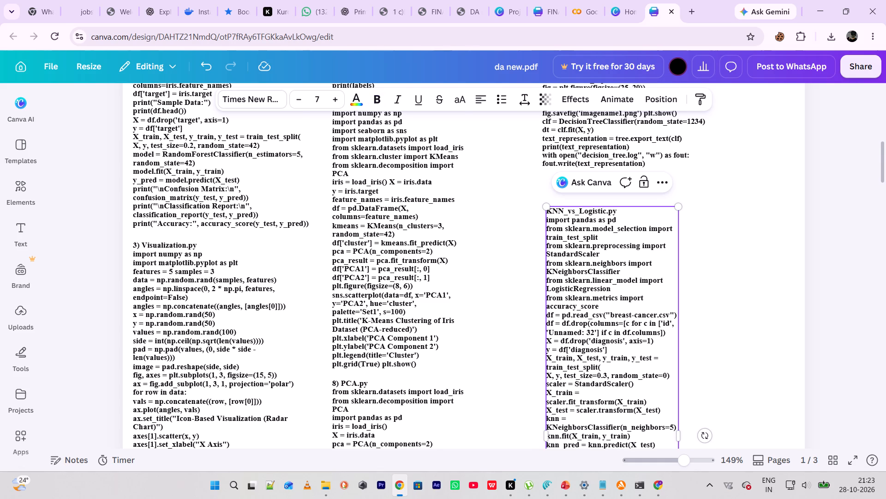
scroll(554, 231, down, 2)
key(Down)
key(Down)
key(Down)
key(Down)
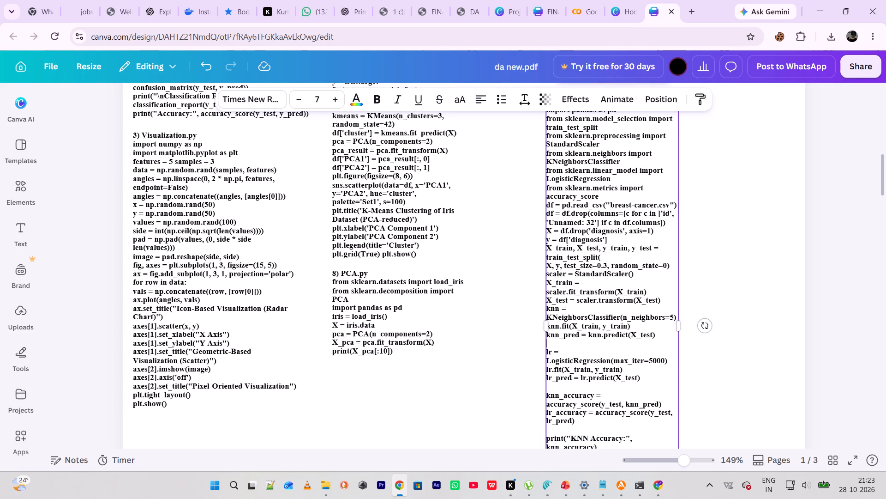
key(Down)
key(BackSpace)
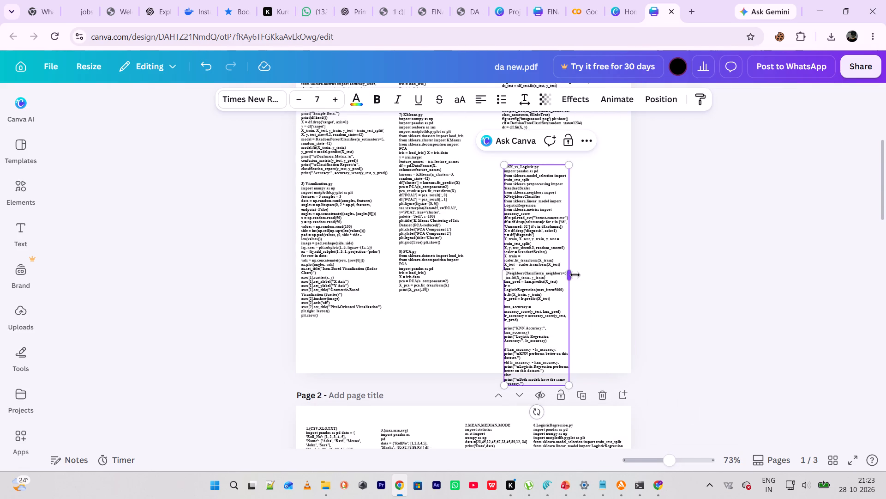
Widen the KNN_vs_Logistic.py text block to about 5.2 so its code wraps onto fewer lines.
drag(575, 275, 592, 273)
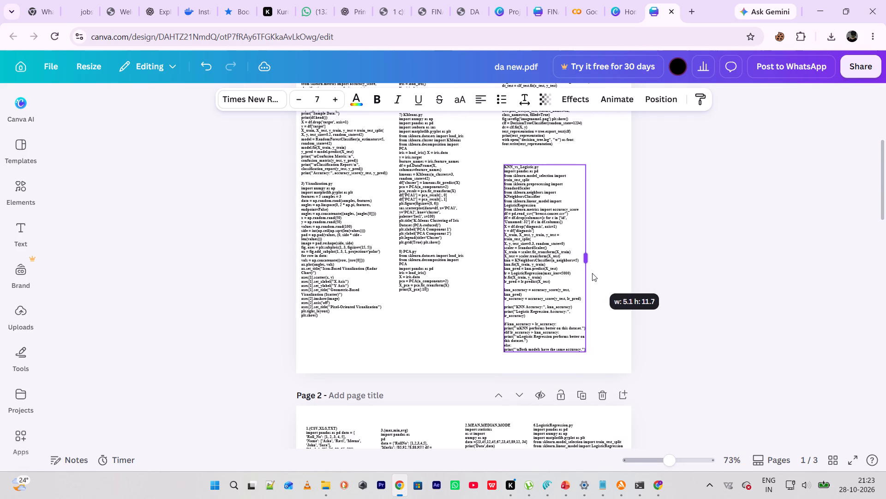
drag(592, 273, 593, 273)
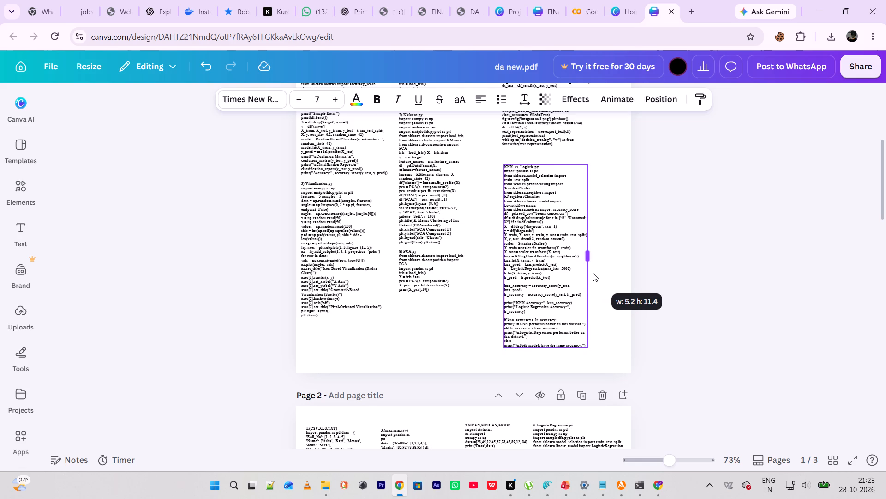
drag(593, 273, 593, 274)
Remove the blank lines above knn_accuracy = accuracy_score(y_test, knn_pred) and print("KNN Accuracy:", knn_accuracy) in the KNN_vs_Logistic.py block.
click(558, 259)
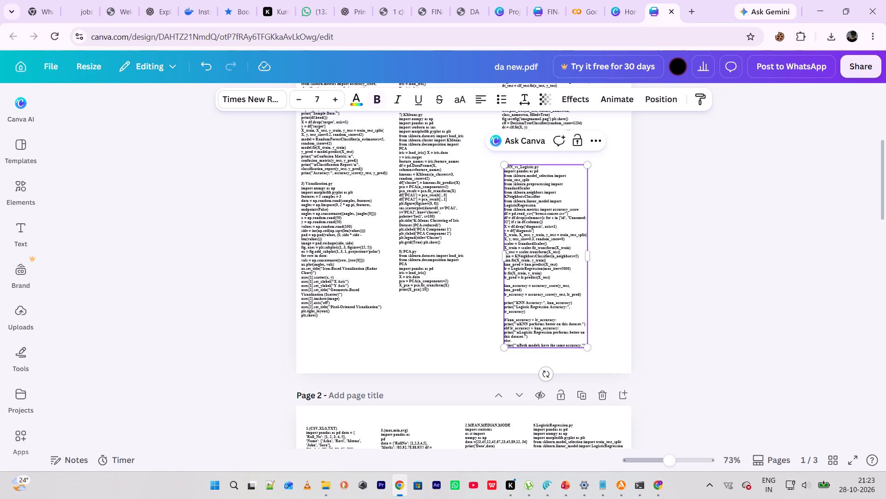
click(668, 296)
click(554, 257)
drag(554, 257, 551, 256)
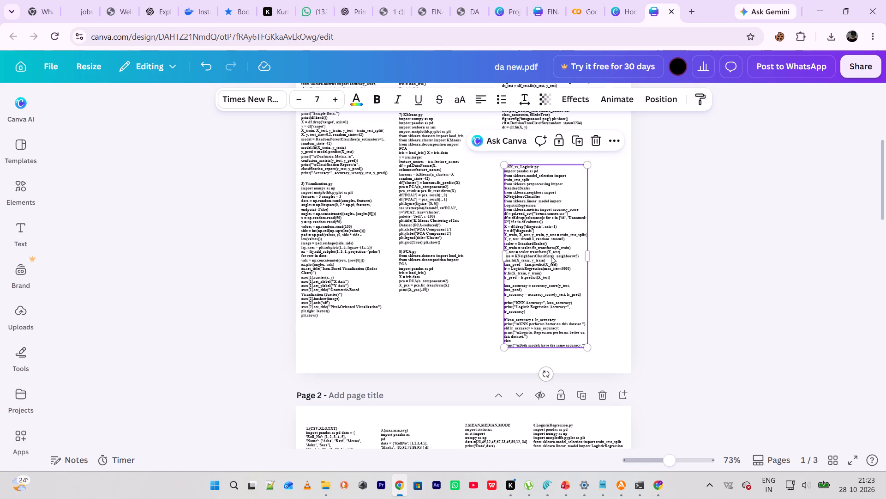
drag(551, 256, 551, 245)
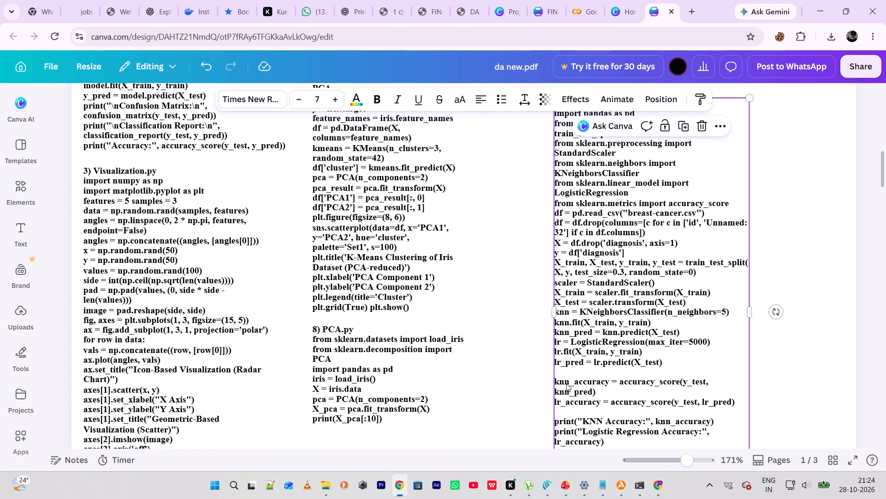
click(565, 380)
key(Left)
key(Left)
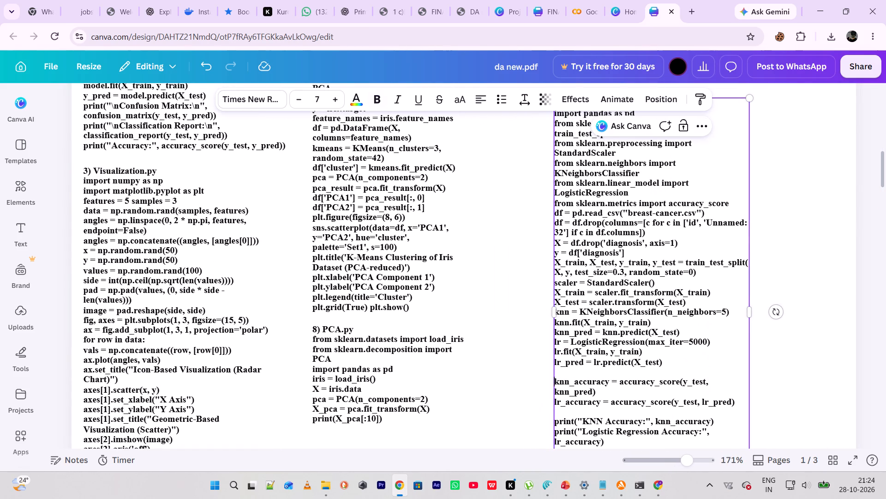
key(BackSpace)
key(Down)
key(Down)
key(Down)
key(Down)
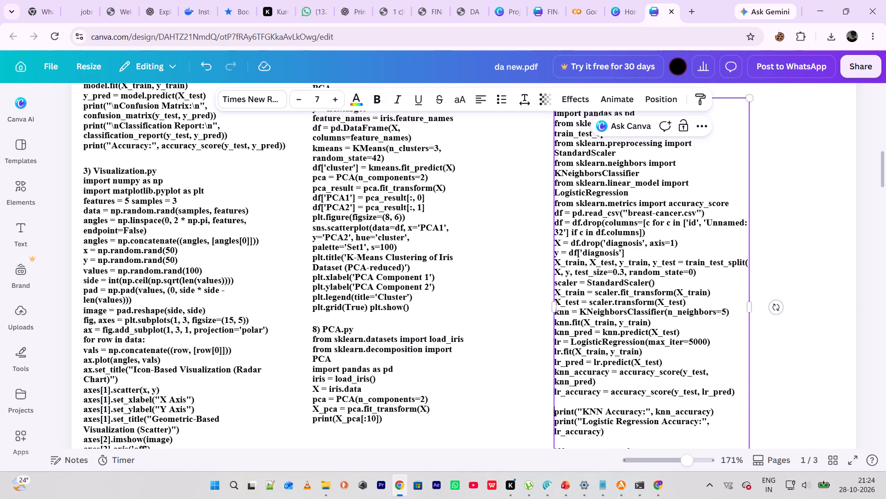
key(BackSpace)
Remove the blank line above if knn_accuracy > lr_accuracy: in the KNN_vs_Logistic.py block.
scroll(565, 380, down, 1)
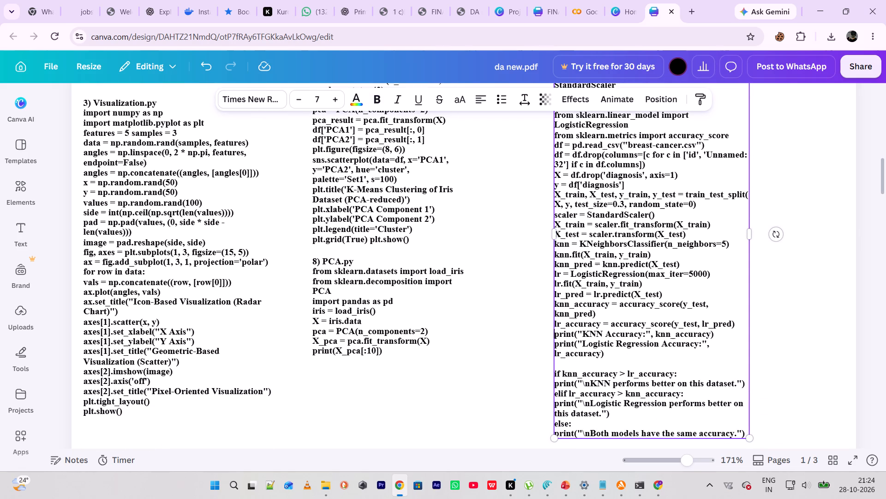
key(Down)
key(Down)
key(Down)
key(Down)
key(BackSpace)
Join else: onto the end of the "Logistic Regression performs better on this dataset." print line, separated by a space.
key(Down)
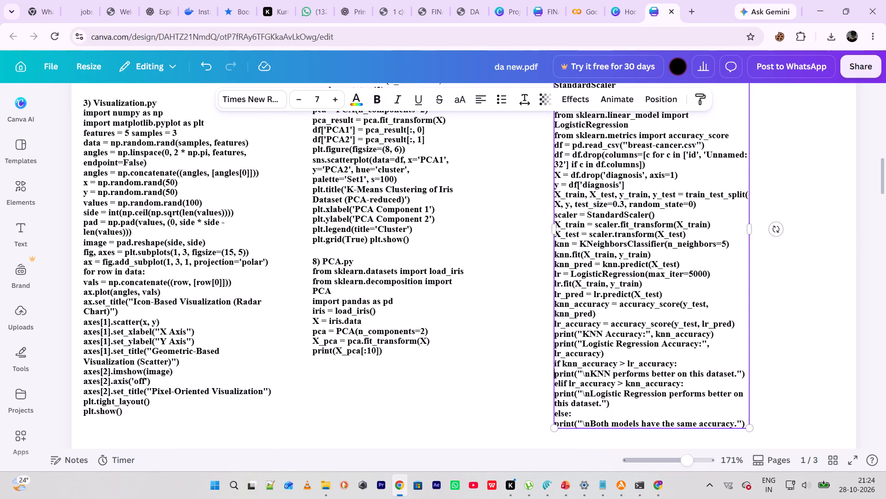
key(Down)
key(Down)
key(Down)
key(Down)
key(Down)
key(Up)
key(BackSpace)
key(space)
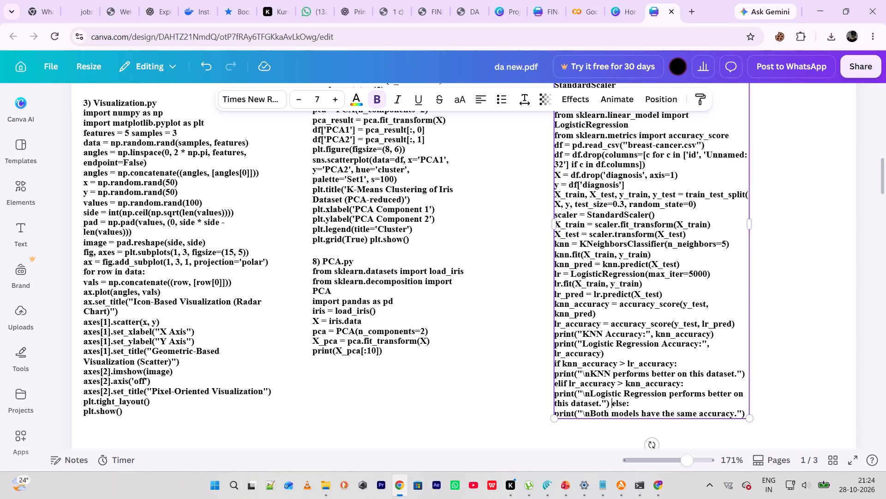
click(666, 343)
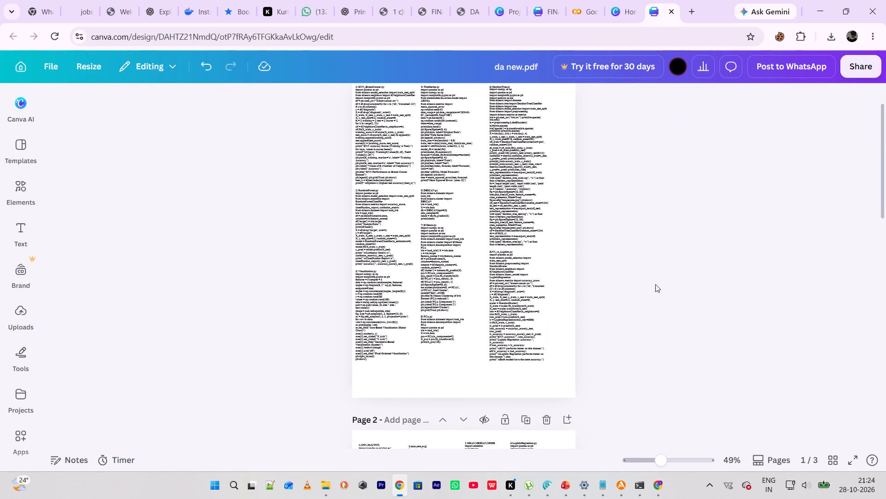
click(655, 284)
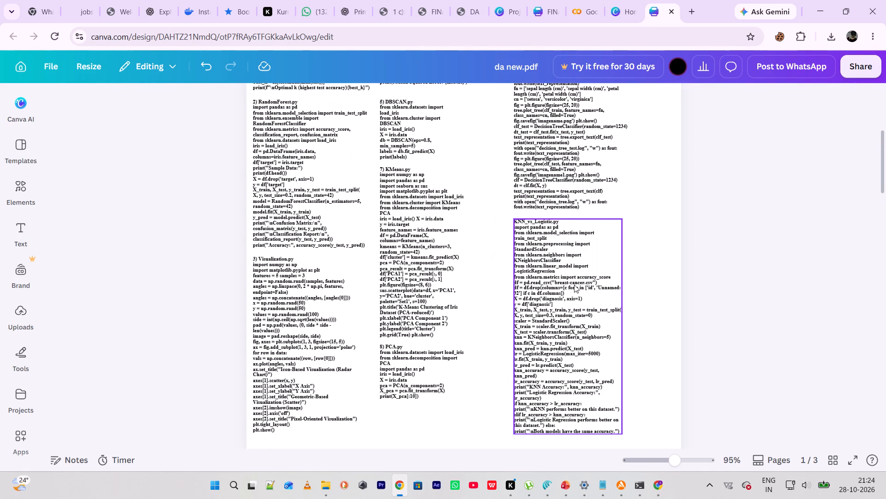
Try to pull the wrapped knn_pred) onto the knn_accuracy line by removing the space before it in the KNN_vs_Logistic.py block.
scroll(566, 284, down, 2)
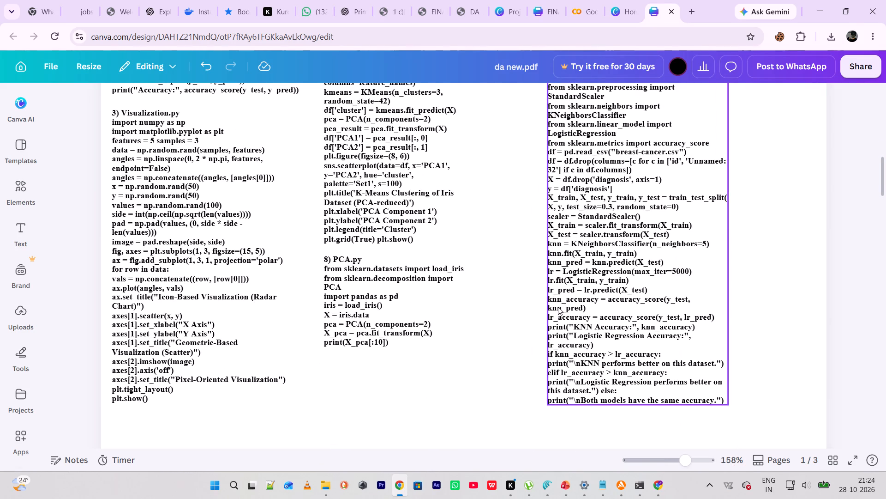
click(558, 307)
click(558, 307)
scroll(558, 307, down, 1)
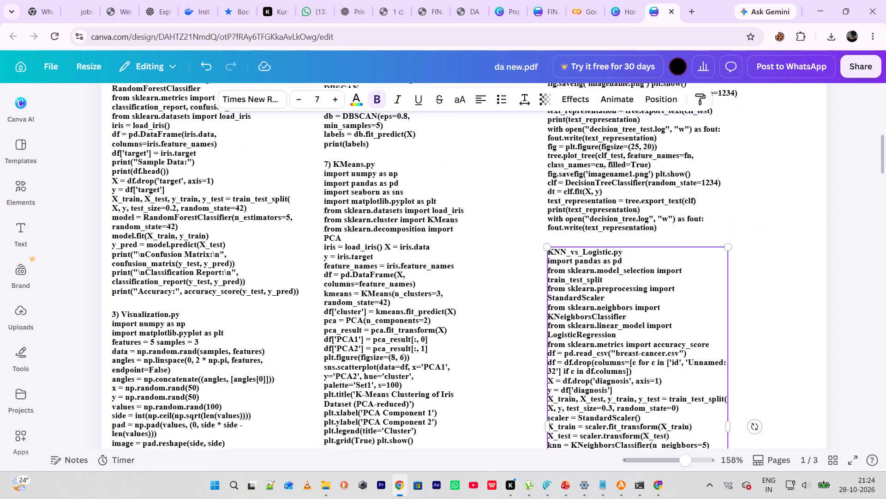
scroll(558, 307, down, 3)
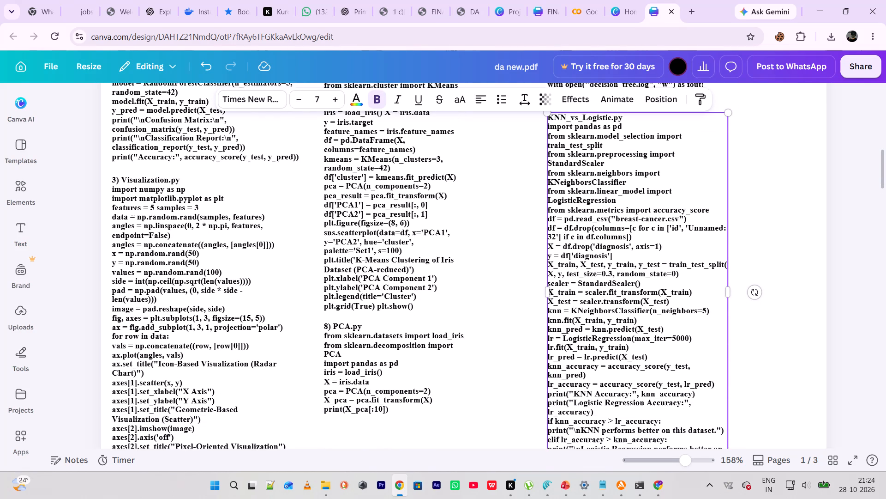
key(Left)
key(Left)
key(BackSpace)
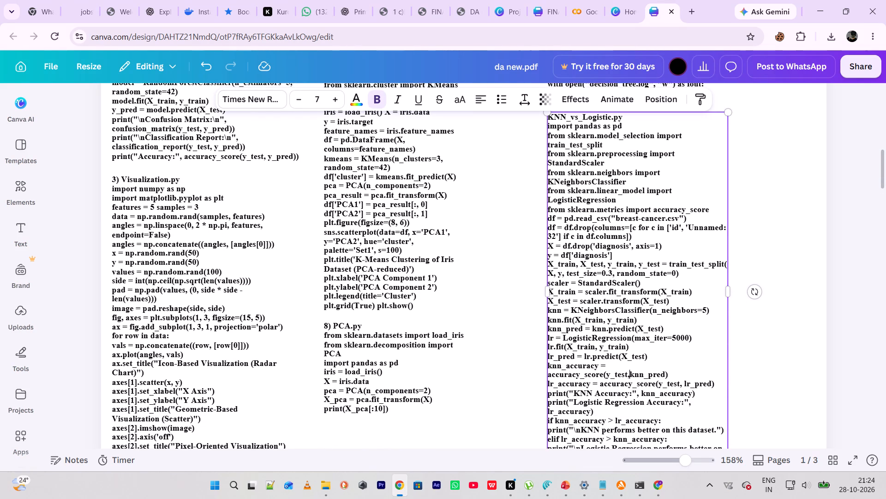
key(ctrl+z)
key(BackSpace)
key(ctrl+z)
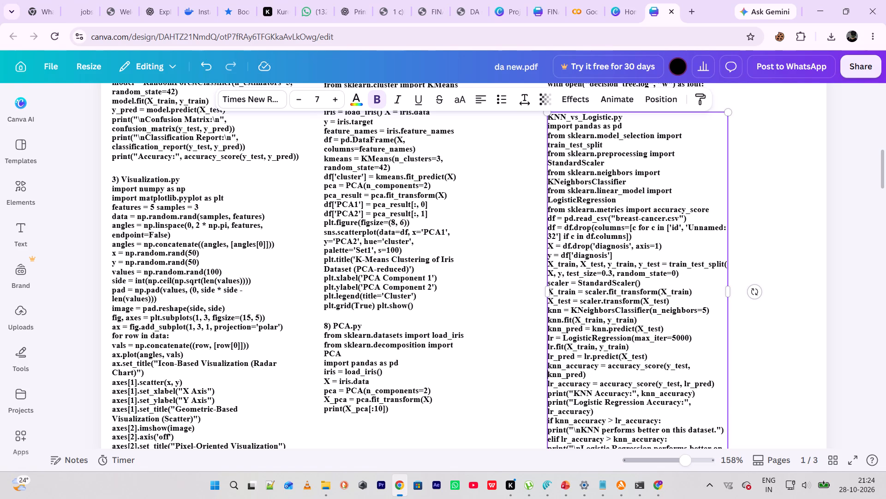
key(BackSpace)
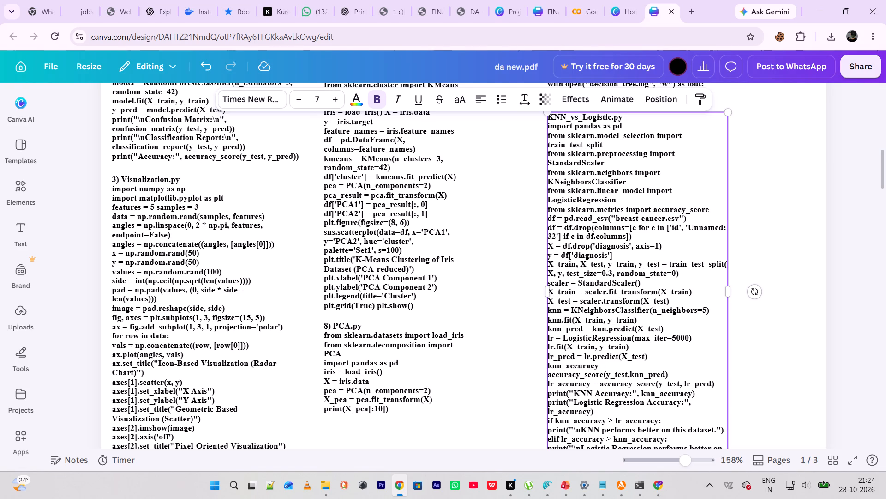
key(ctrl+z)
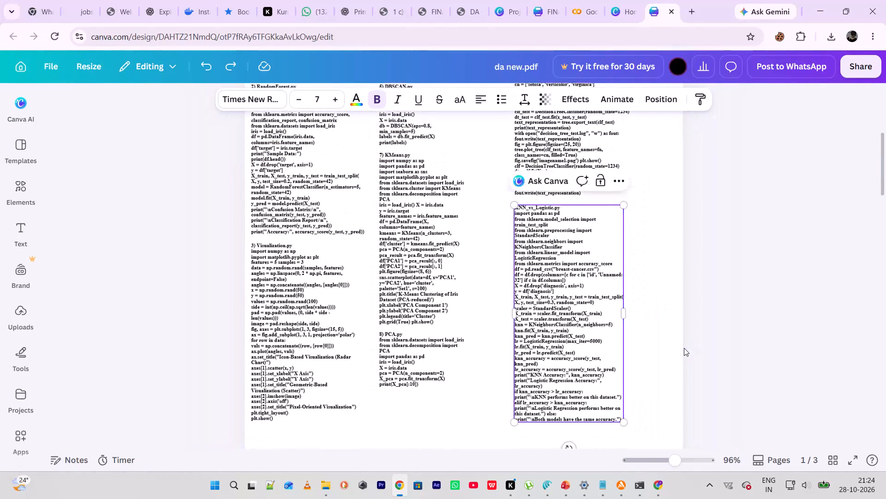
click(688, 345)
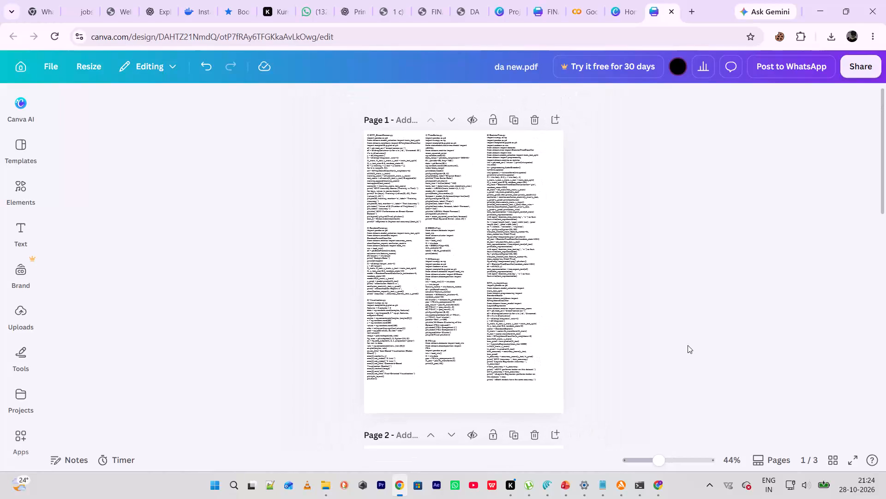
Check page 2 of the source notes PDF beginning "1 c)Dart is an object-oriented" against the code sheet, returning to the da new.pdf design.
click(389, 11)
click(596, 318)
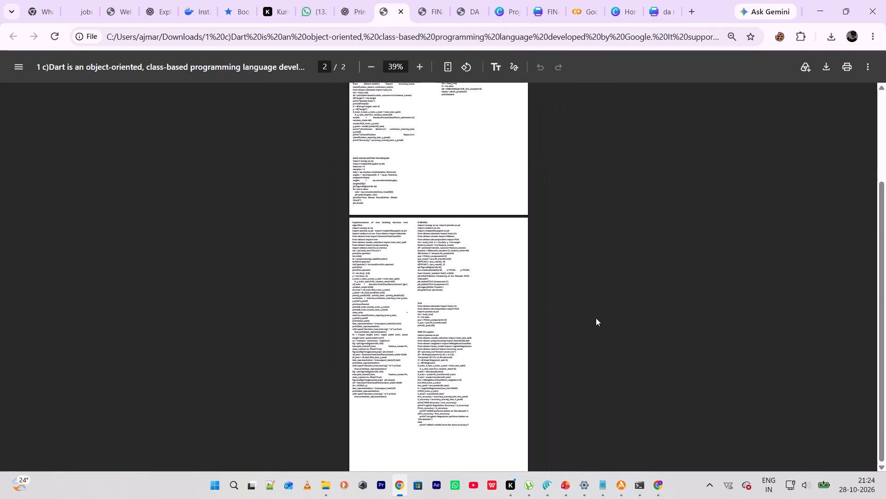
scroll(596, 318, down, 2)
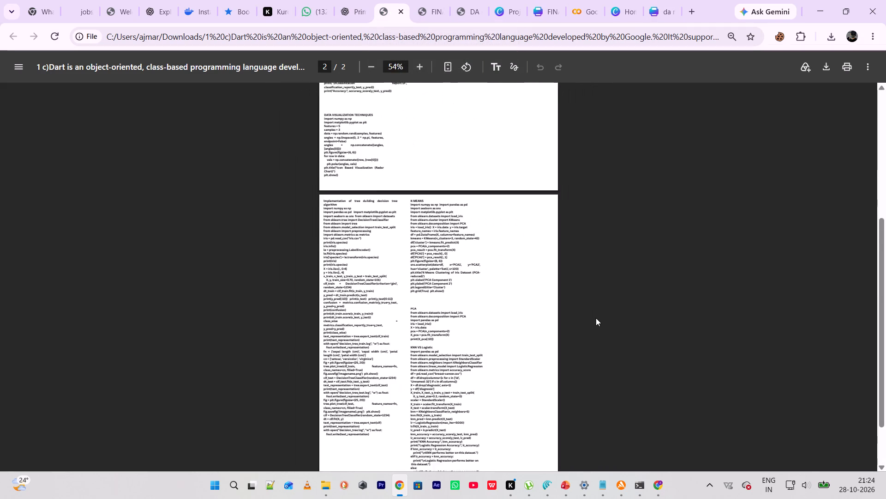
scroll(596, 318, down, 2)
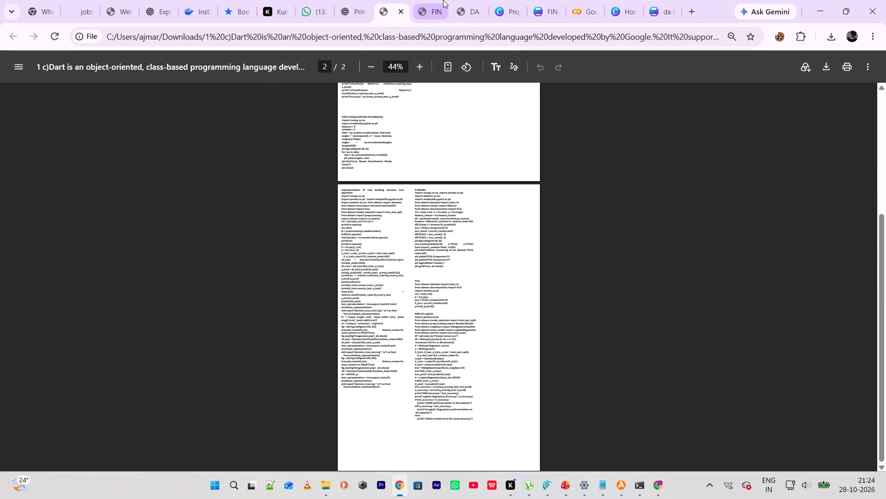
click(661, 5)
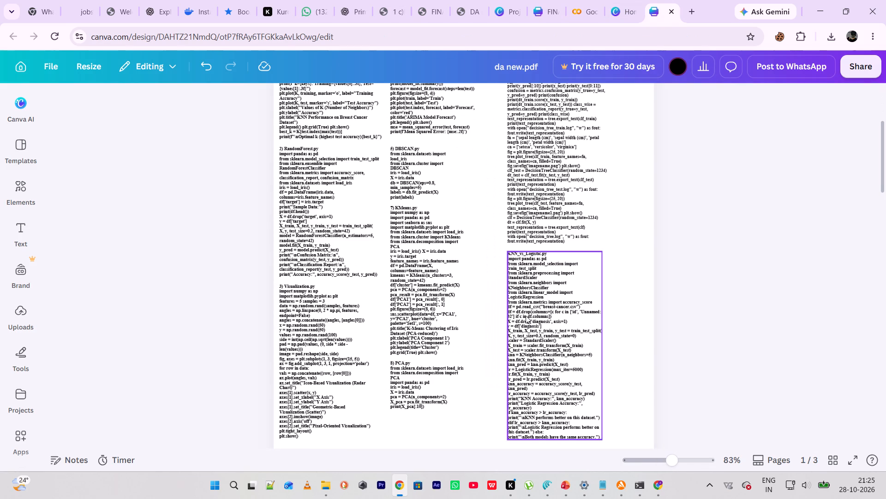
Number the KNN_vs_Logistic.py heading by adding "9) " in front of it.
scroll(532, 295, up, 1)
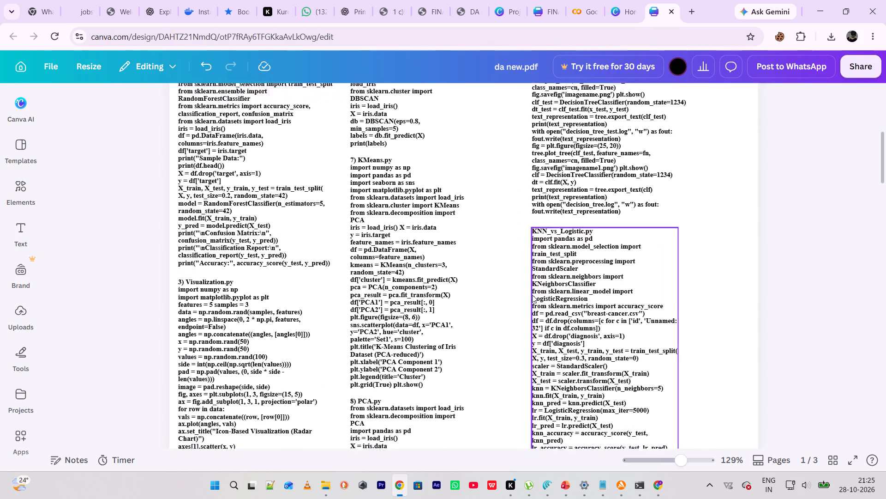
click(547, 225)
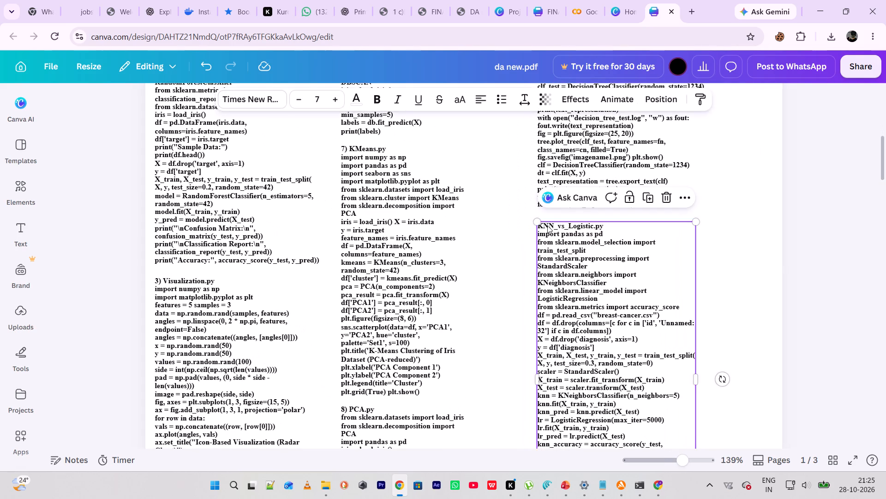
click(548, 224)
key(Left)
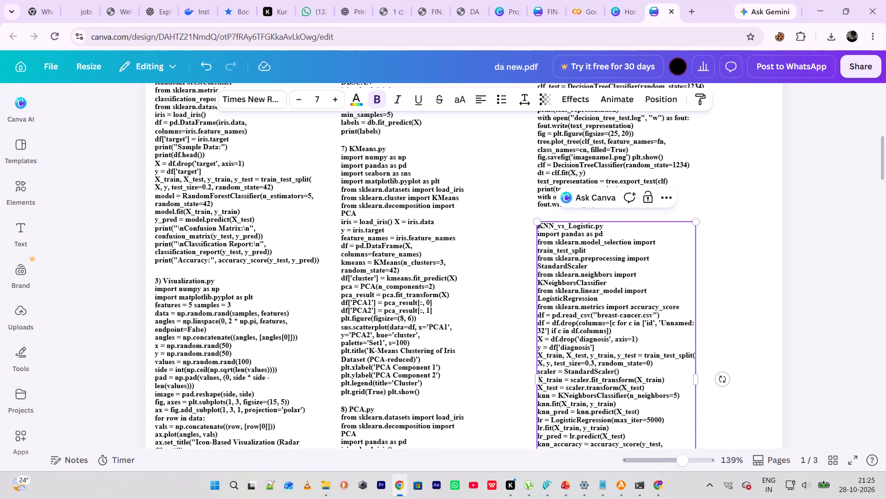
key(Left)
key(9)
key(shift+parenright)
key(space)
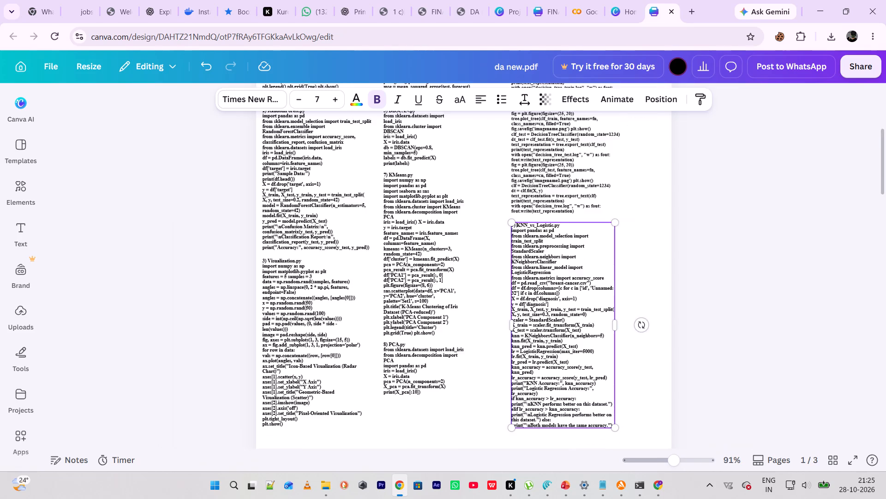
click(652, 223)
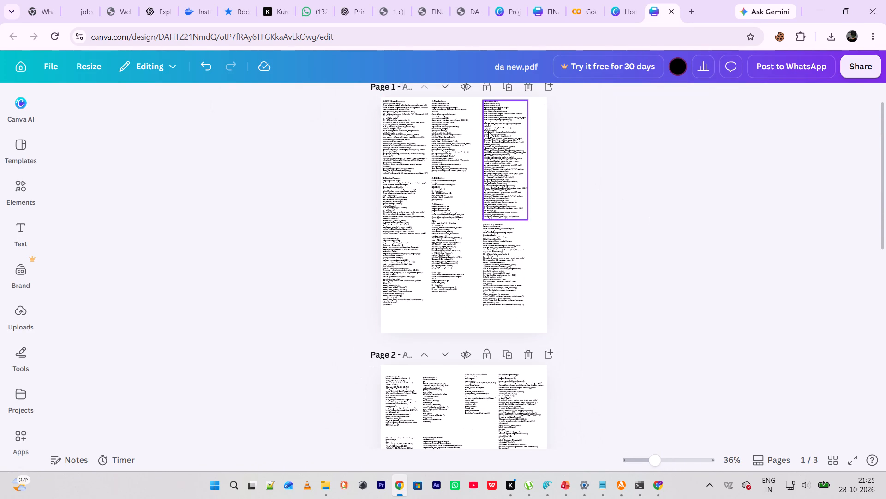
Nudge the ARIMA time-series code block at the top of page 1's middle column six small steps to the right.
click(466, 130)
key(Right)
key(Right)
key(Right)
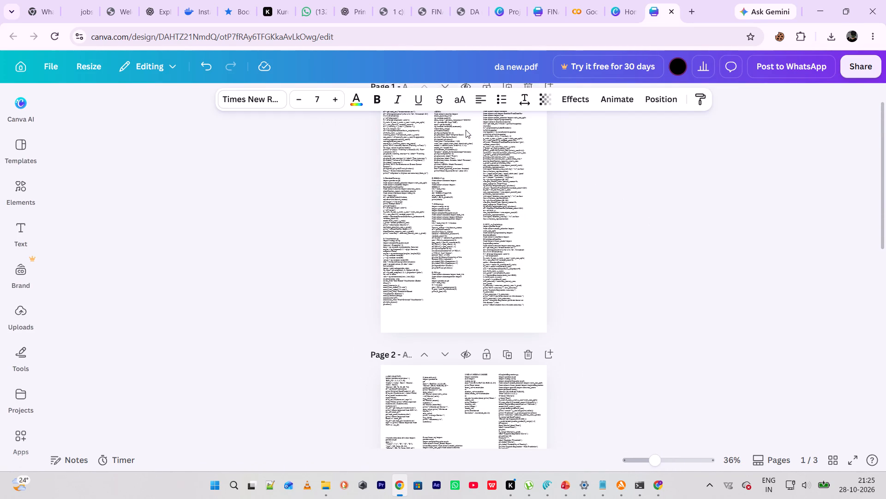
key(Right)
key(Right)
key(Right)
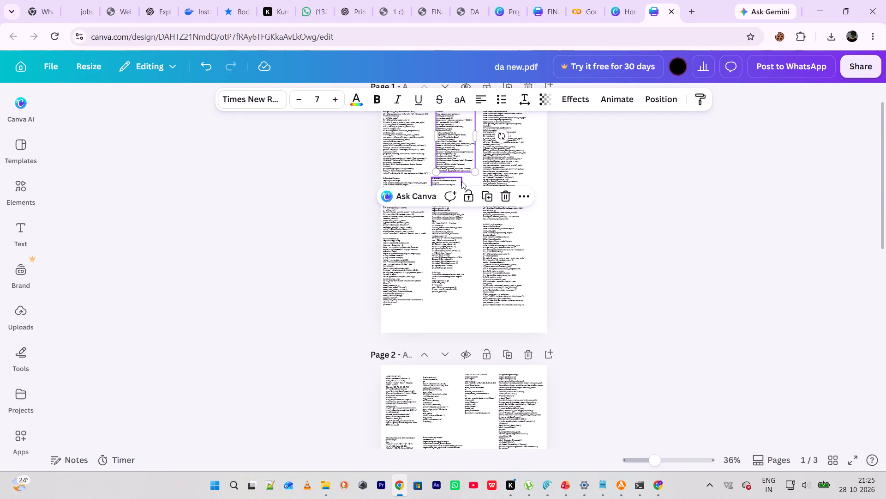
Nudge the DBSCAN.py code block on page 1 five small steps to the right.
click(447, 177)
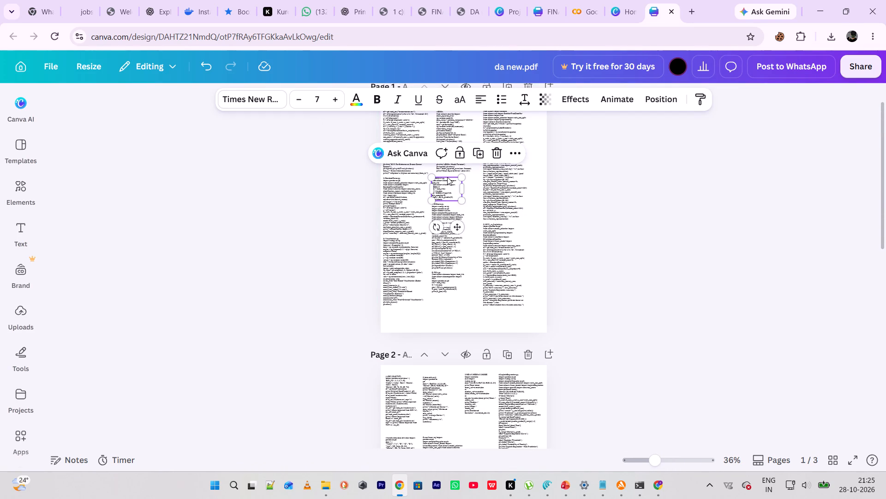
key(Right)
key(Right)
key(Right)
key(Right)
key(Right)
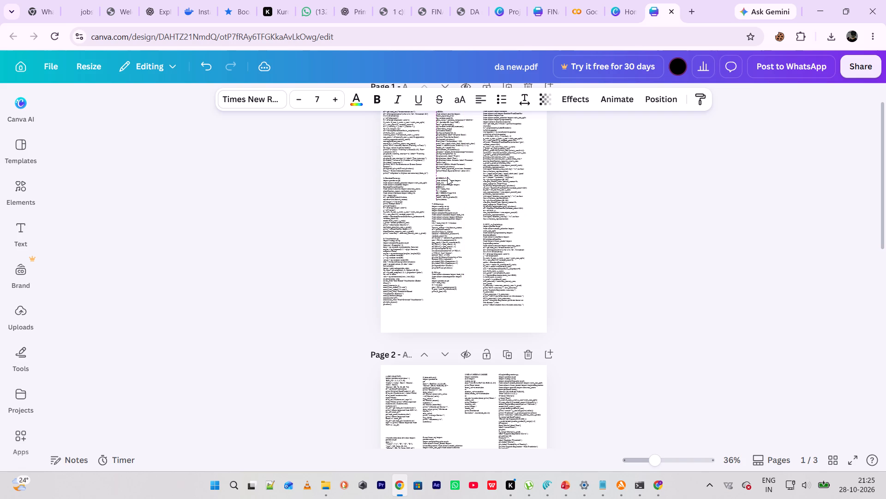
Nudge the code block directly below DBSCAN.py in page 1's middle column five small steps to the right.
click(447, 215)
key(Right)
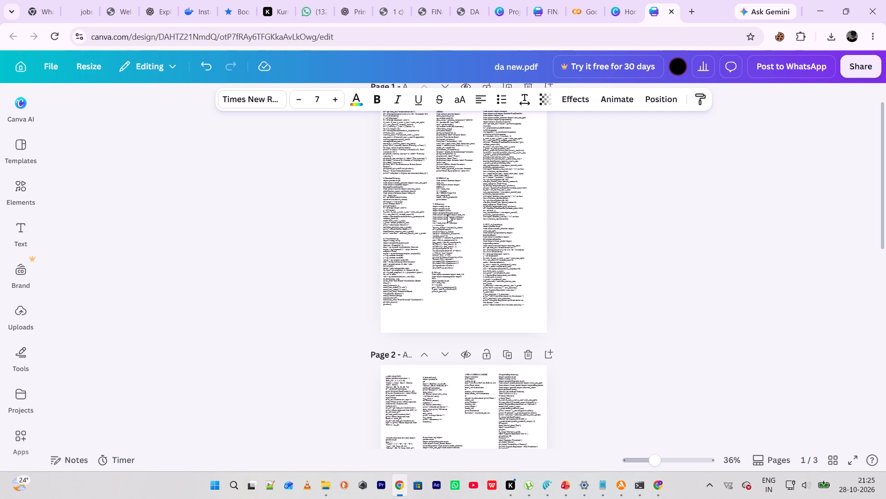
key(Right)
key(Right)
key(Right)
key(Right)
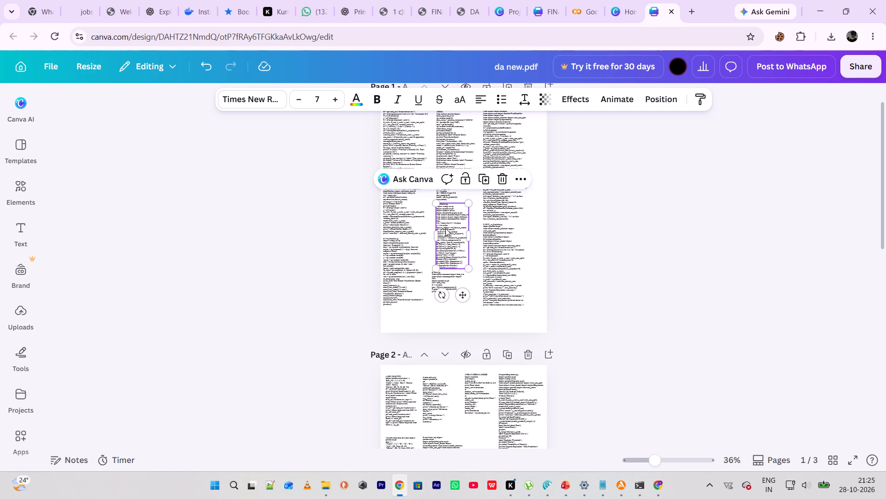
Nudge the short PCA code block at the bottom of page 1's middle column five small steps to the right.
click(434, 279)
key(Right)
key(Right)
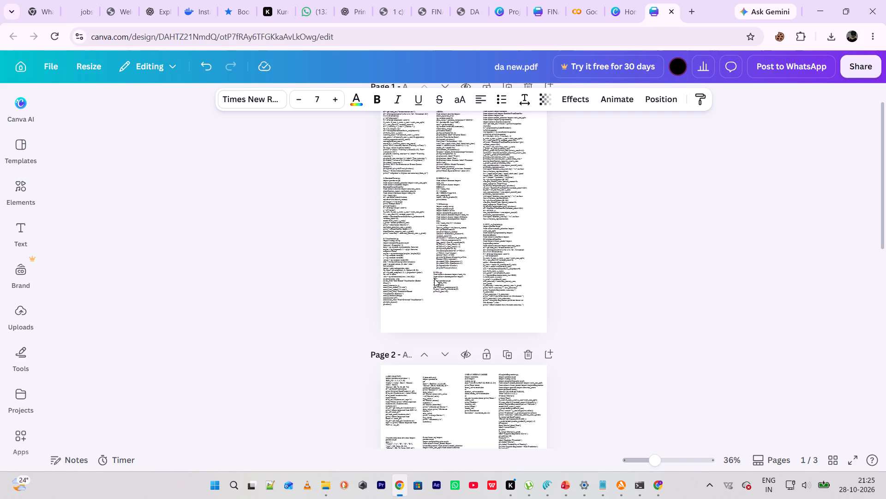
key(Right)
key(Right)
key(Right)
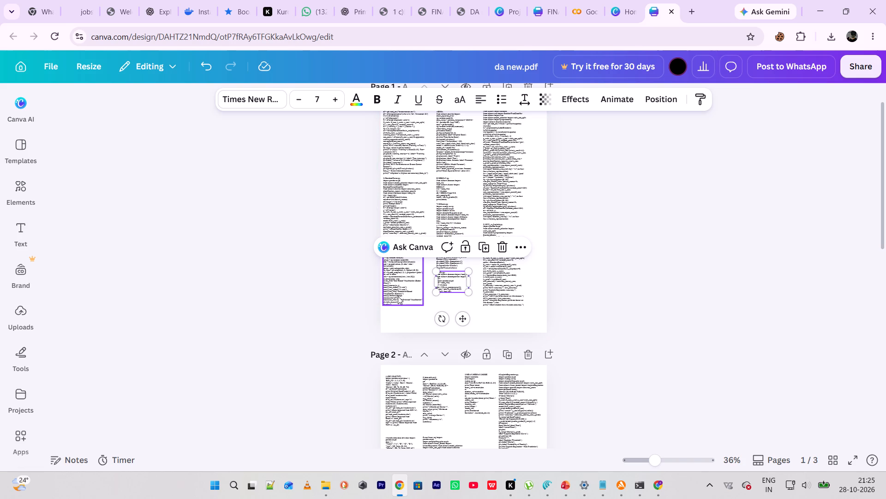
click(608, 271)
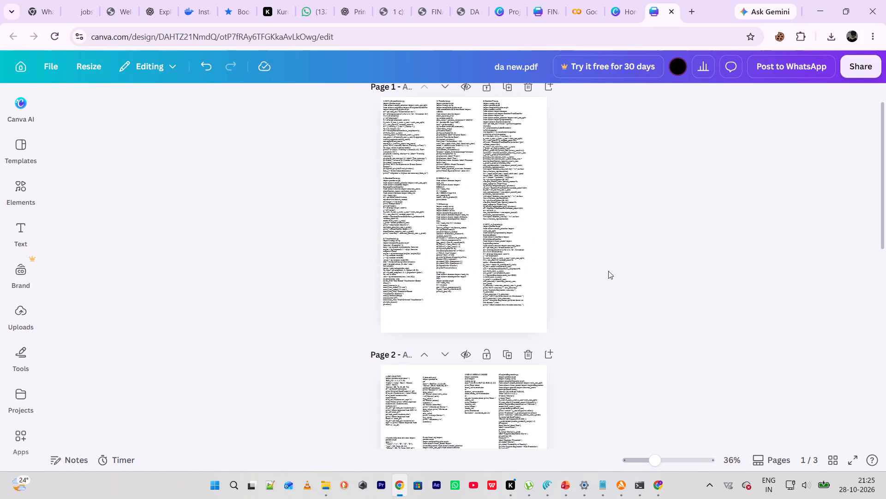
Nudge each of the three code blocks in page 1's first column two small steps to the right.
scroll(608, 271, up, 1)
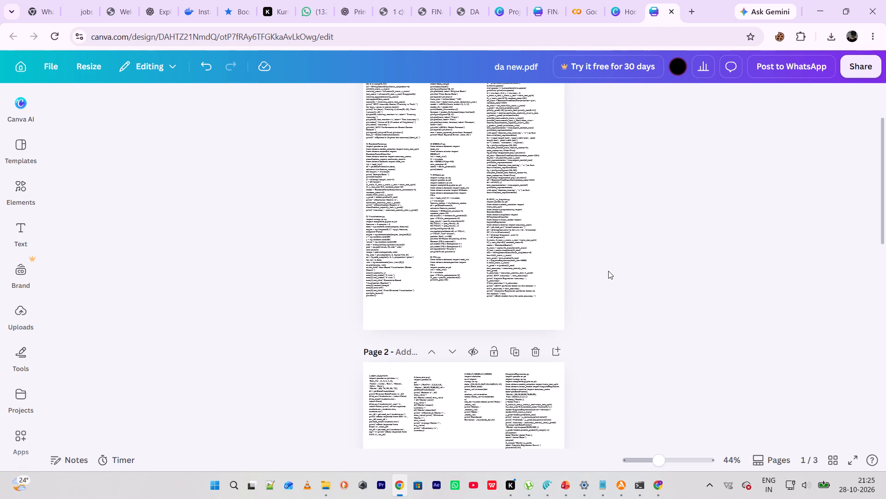
scroll(608, 271, up, 3)
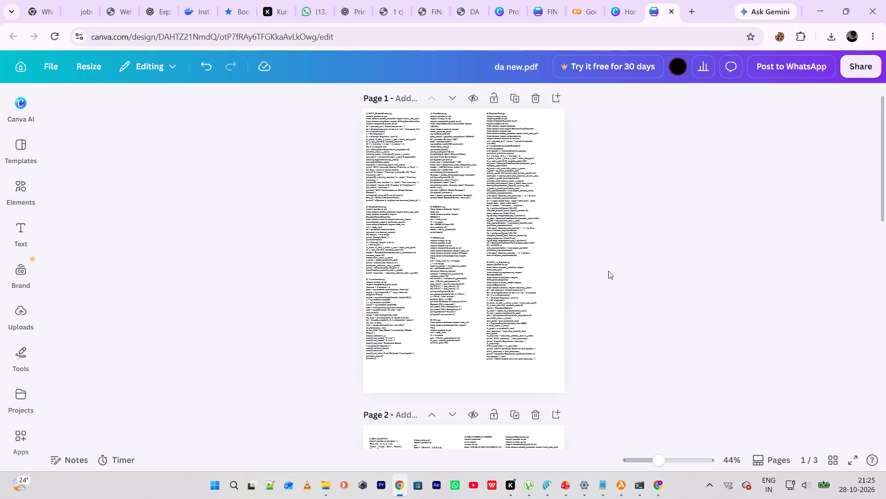
click(376, 190)
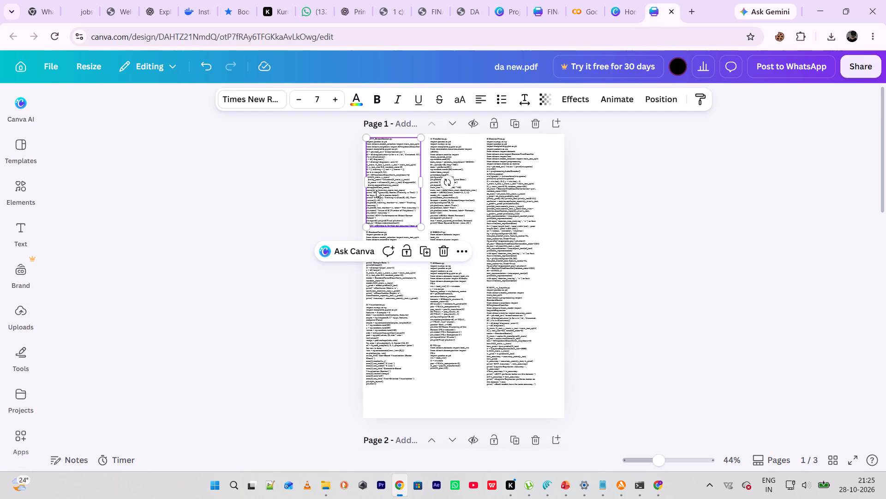
key(Right)
key(Right)
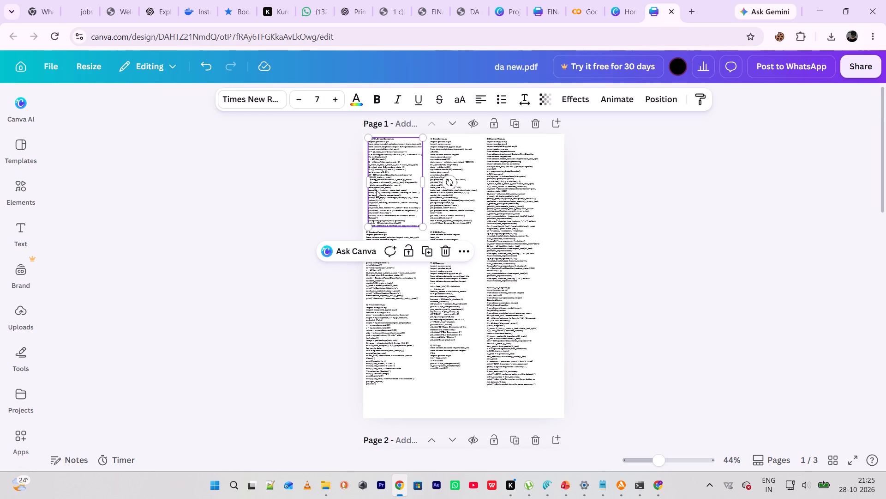
click(387, 274)
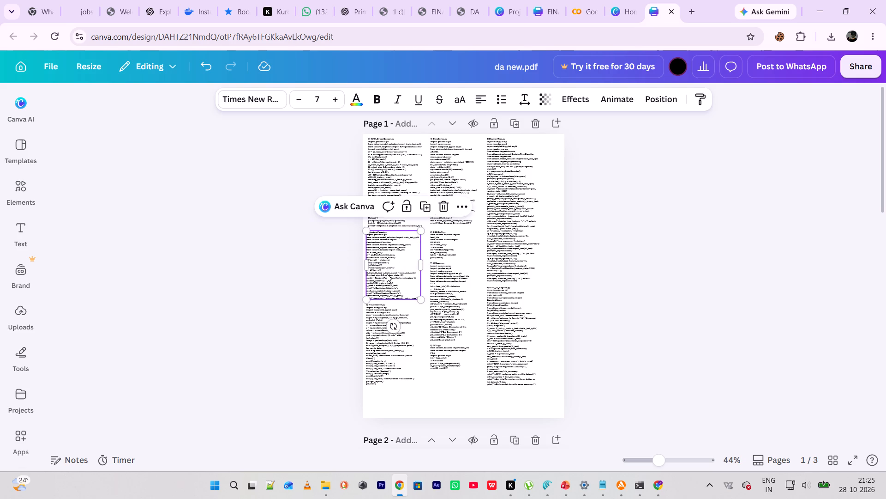
key(Right)
key(Right)
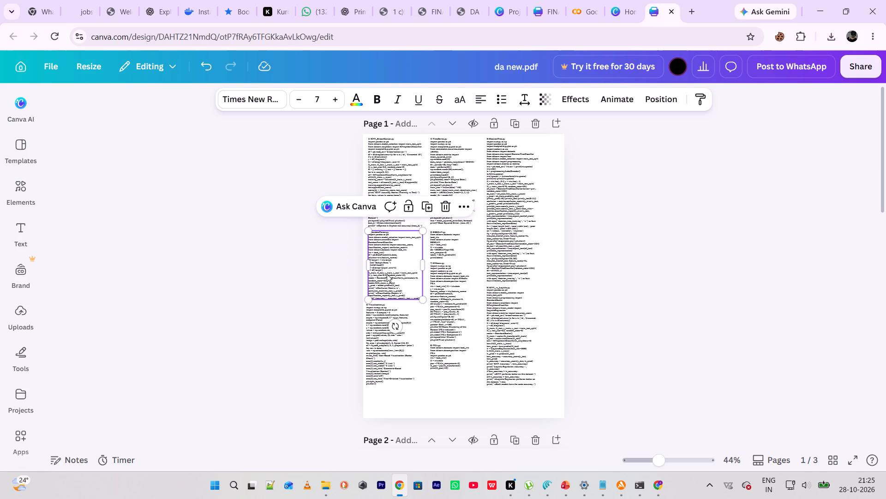
click(377, 338)
key(Right)
key(Right)
key(Right)
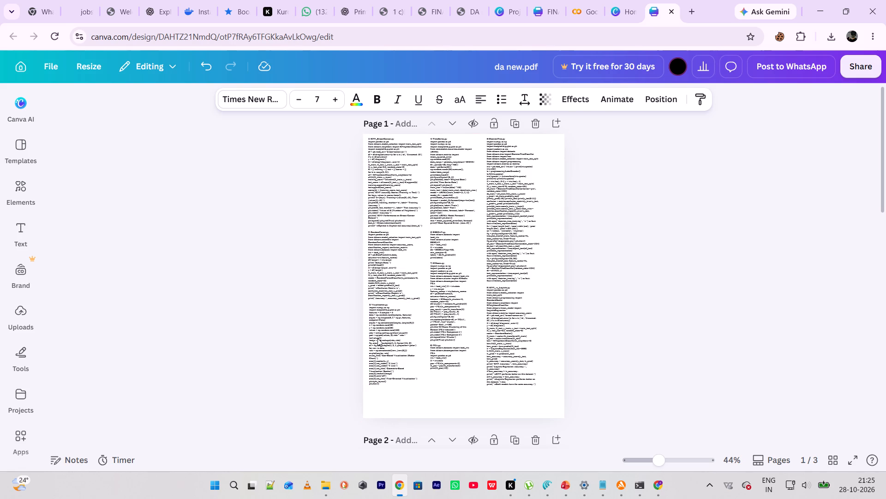
key(Left)
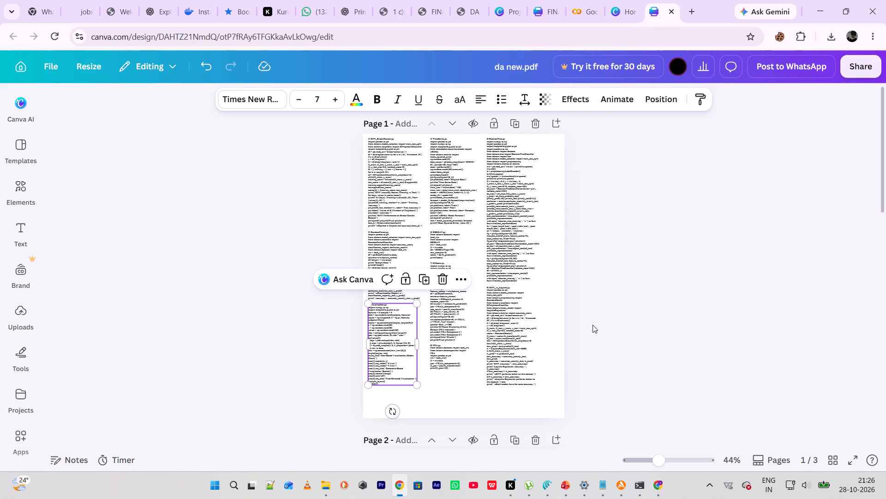
click(637, 344)
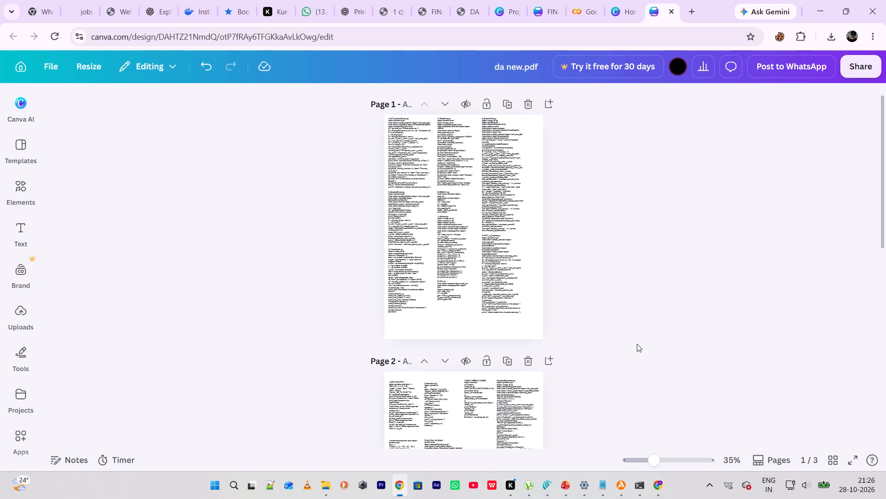
Rename the design as da_2.pdf.
scroll(637, 344, up, 1)
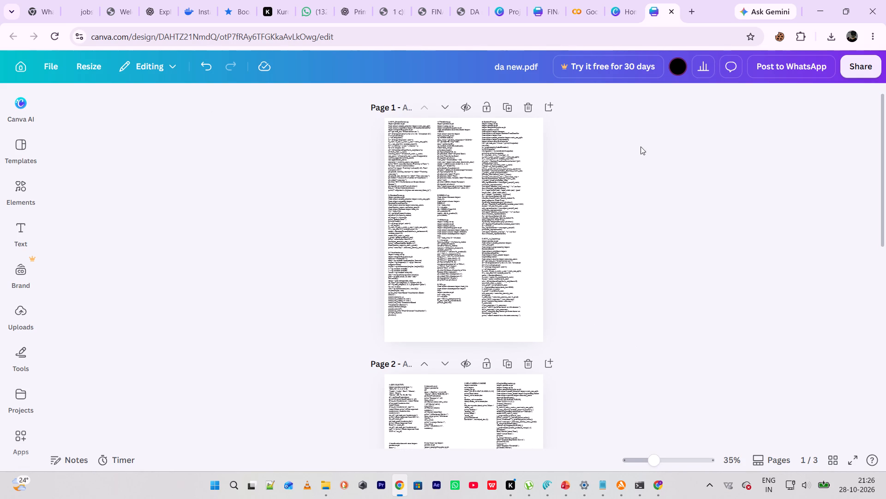
click(520, 71)
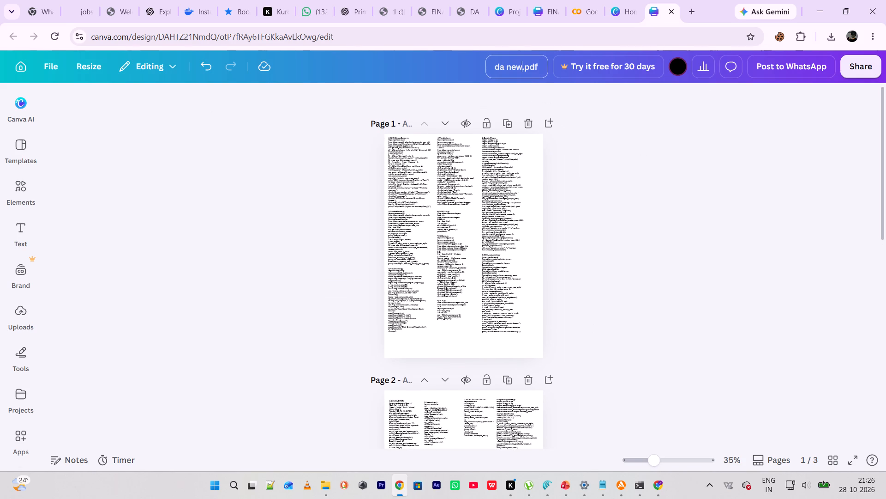
key(BackSpace)
key(BackSpace)
key(BackSpace)
key(BackSpace)
key(shift+underscore)
key(2)
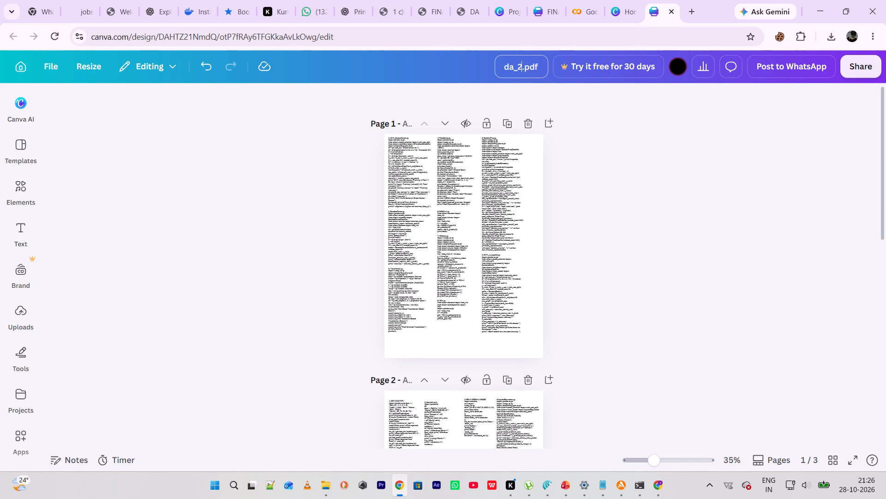
key(Return)
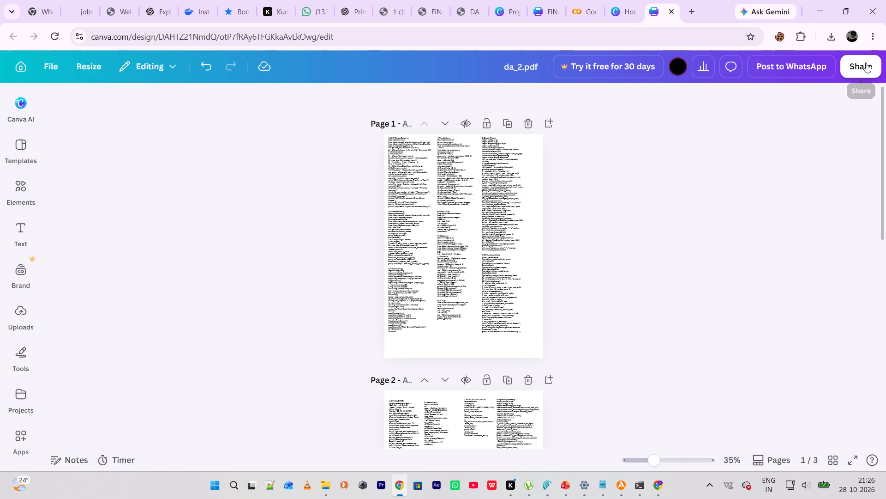
Set up a download of the design limited to page 1 and open the file type choices.
click(865, 63)
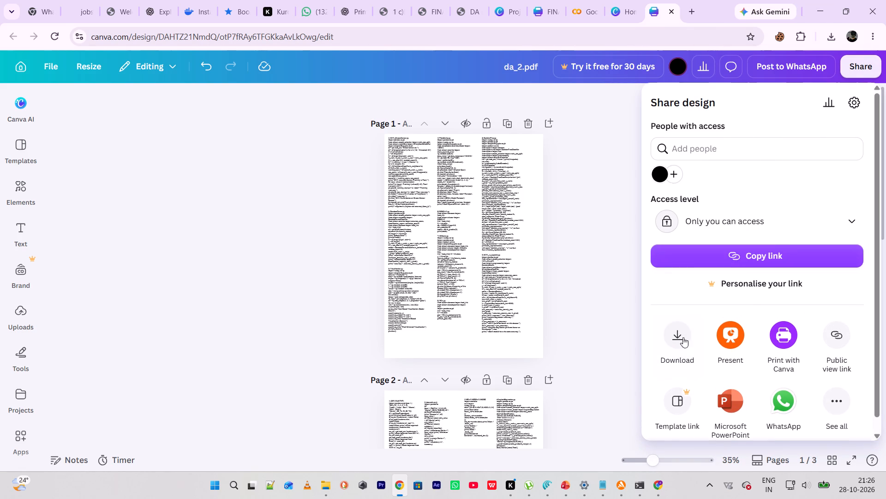
click(682, 342)
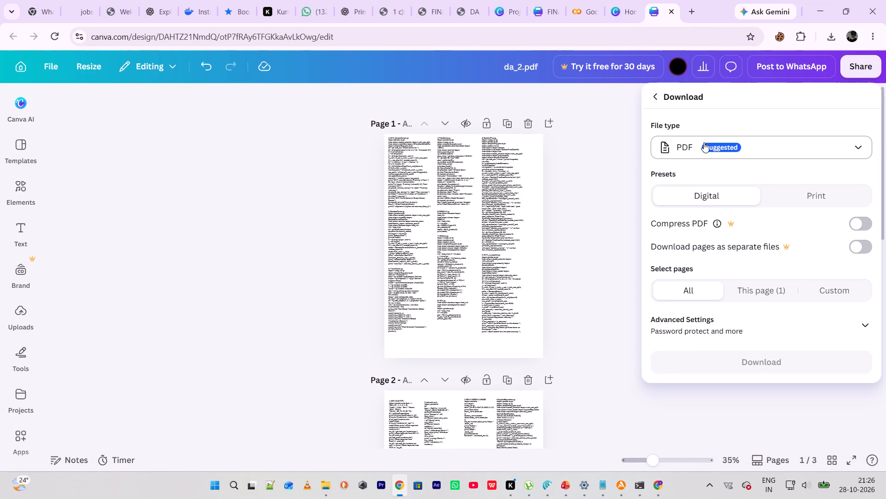
click(742, 284)
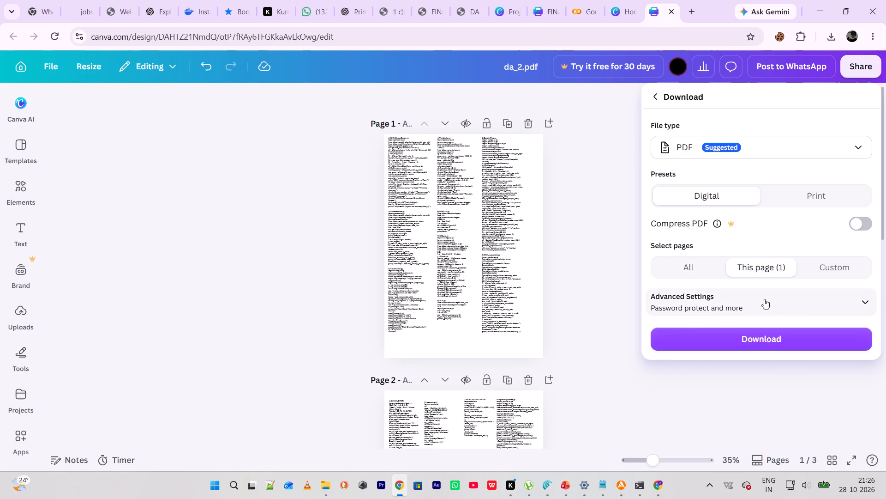
click(820, 274)
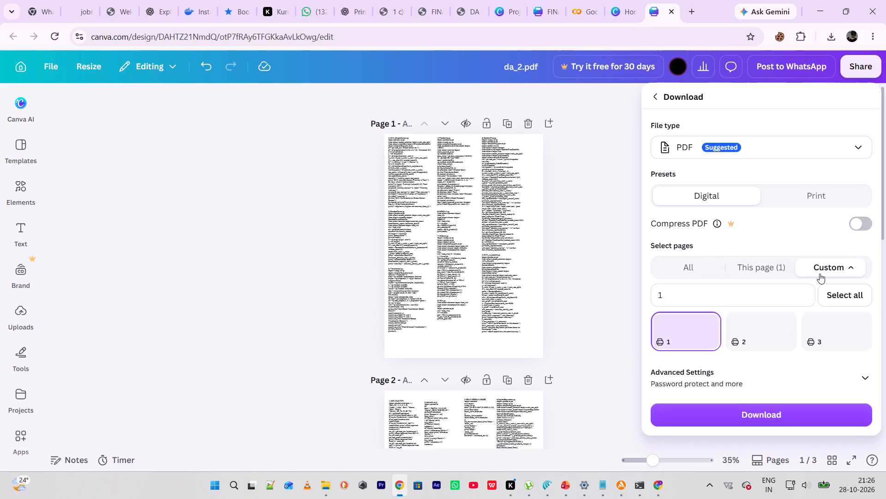
click(672, 344)
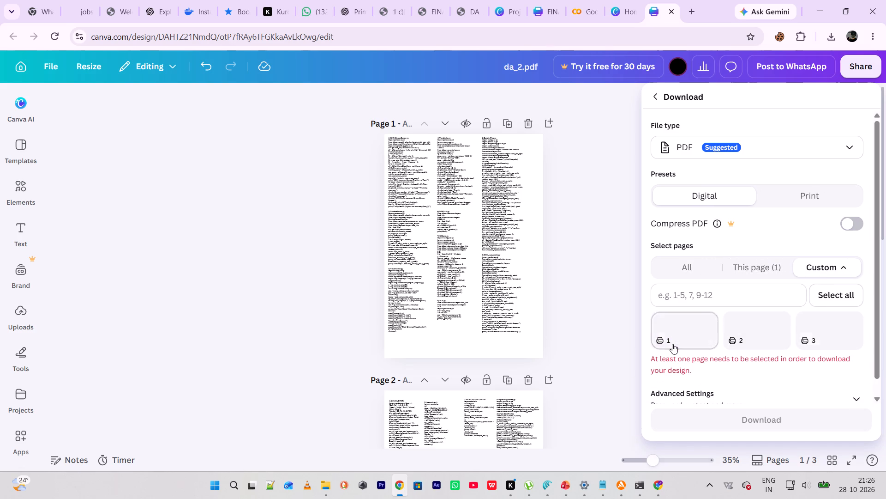
click(686, 332)
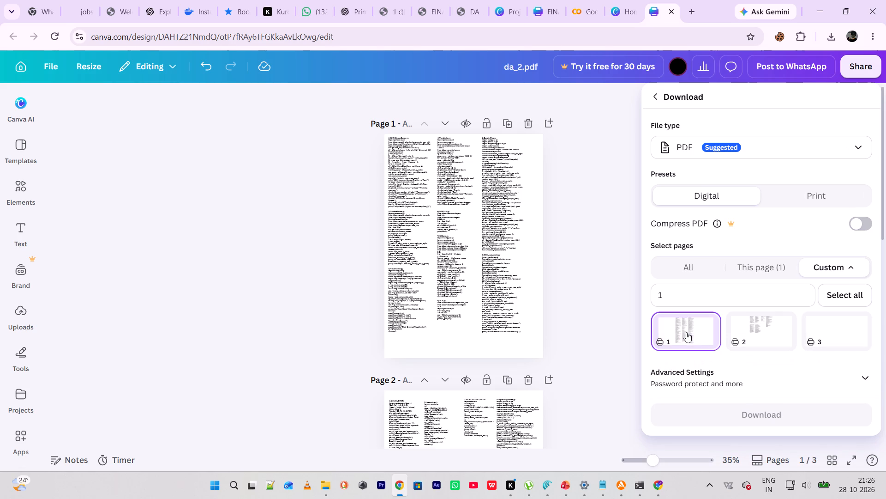
click(732, 150)
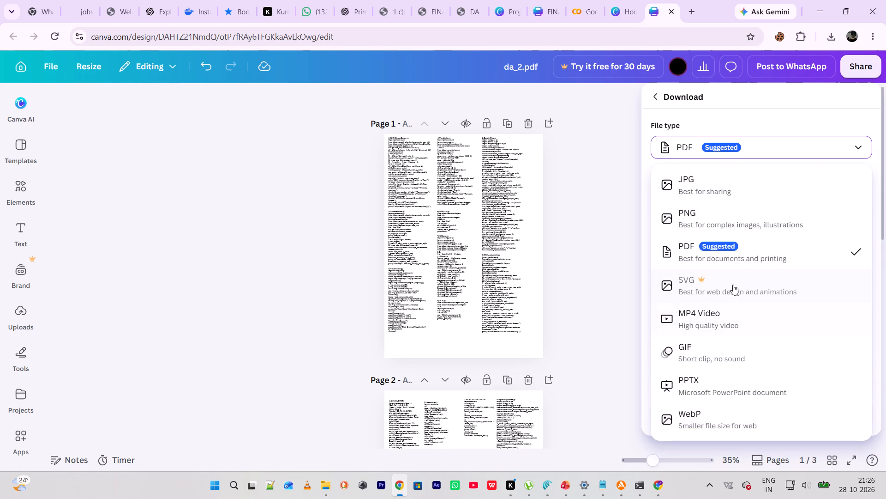
scroll(726, 253, down, 2)
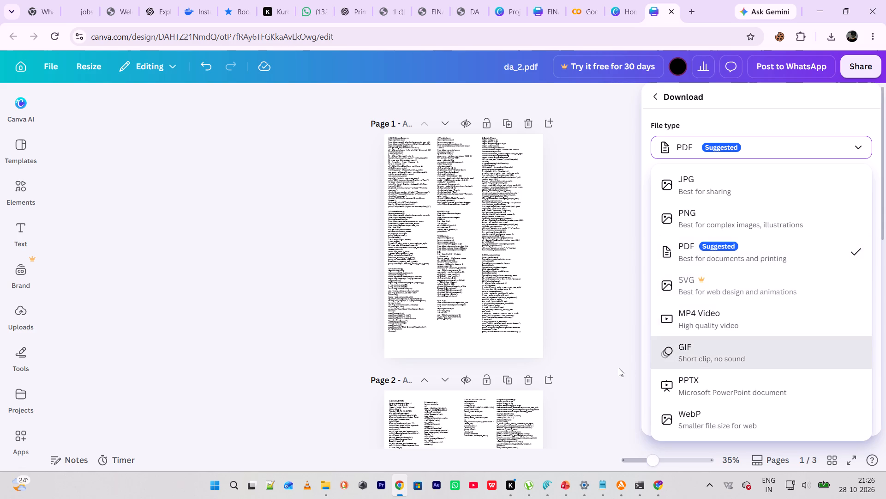
Download only page 1 of the da_2.pdf design as a PDF with the Digital preset.
click(619, 368)
click(851, 63)
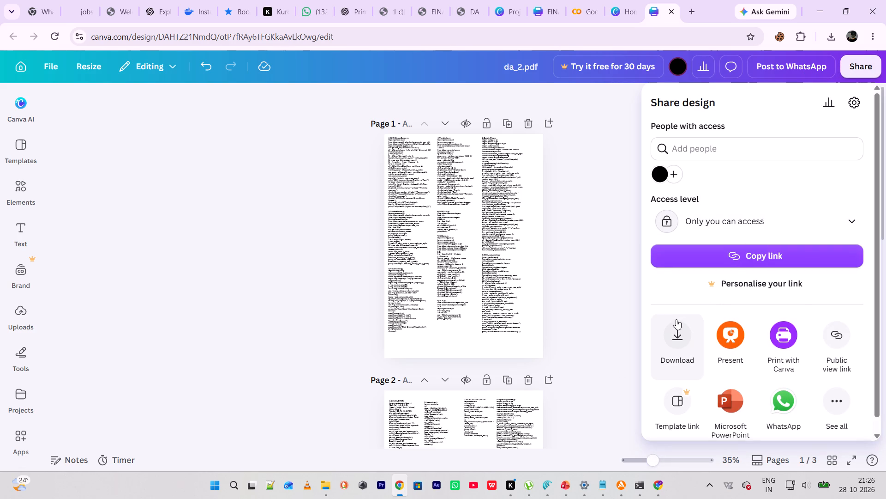
click(672, 338)
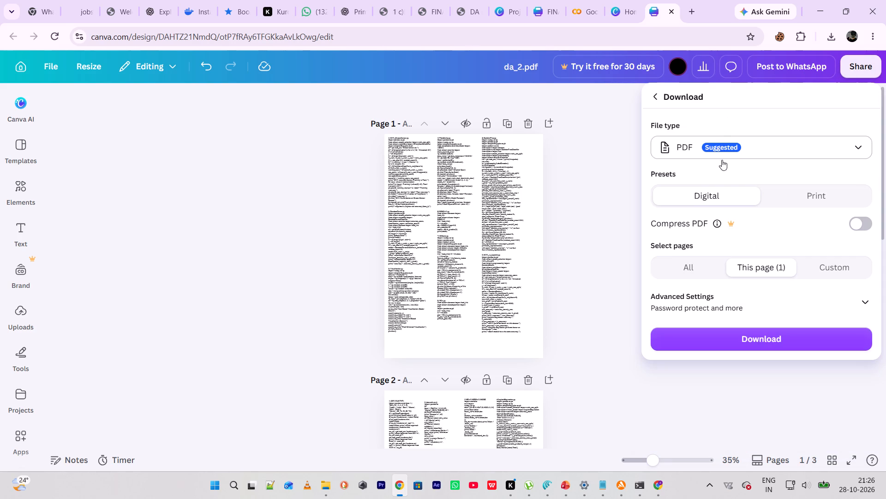
click(746, 336)
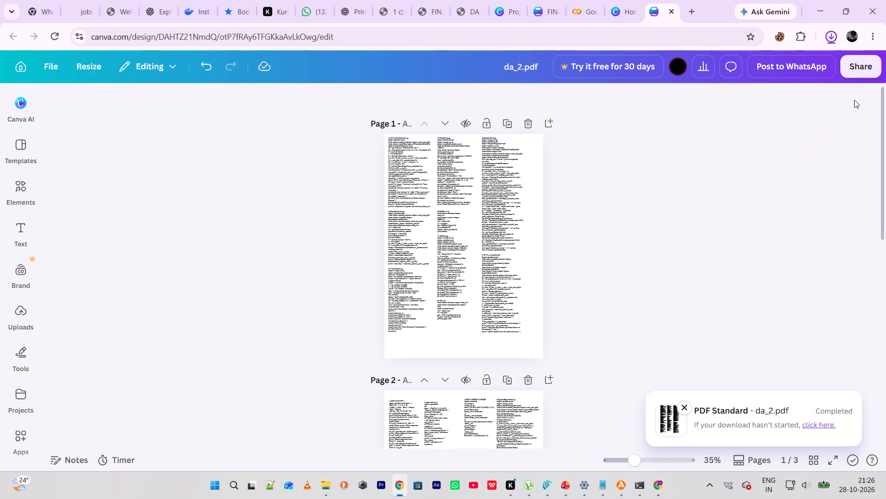
Open the downloaded da_2.pdf file and examine the layout of its three code columns from top to bottom.
click(770, 69)
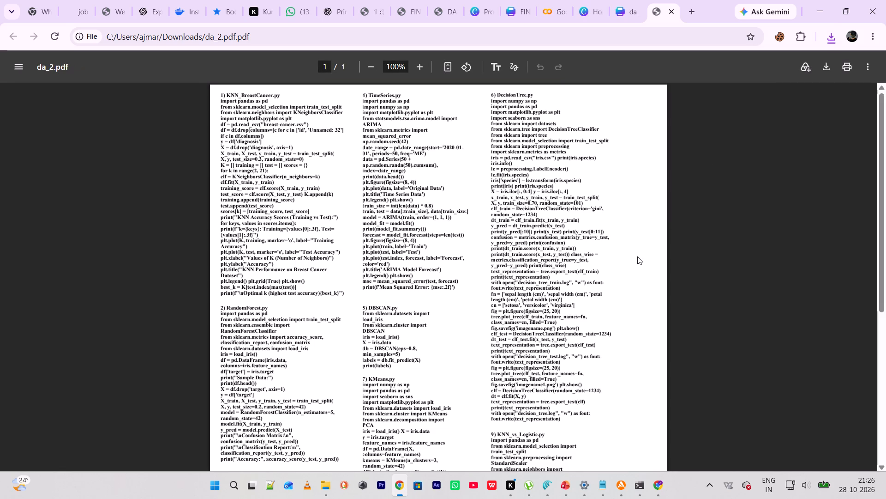
scroll(637, 256, up, 1)
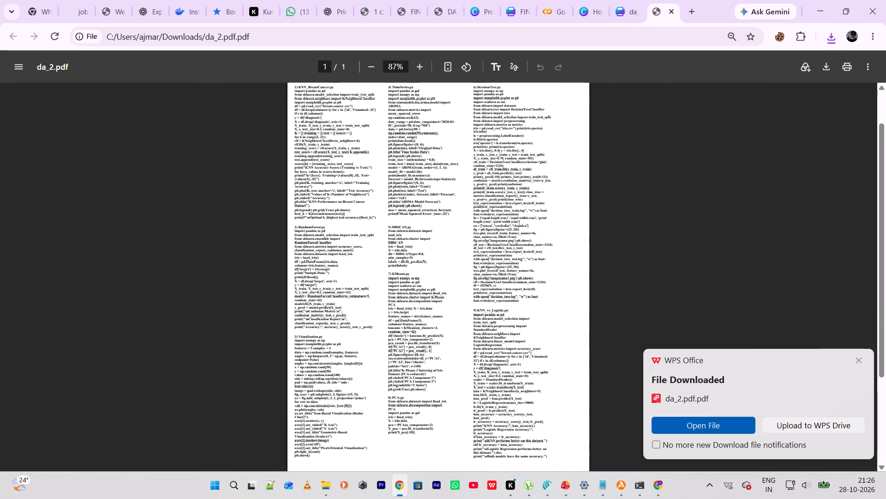
scroll(502, 219, down, 5)
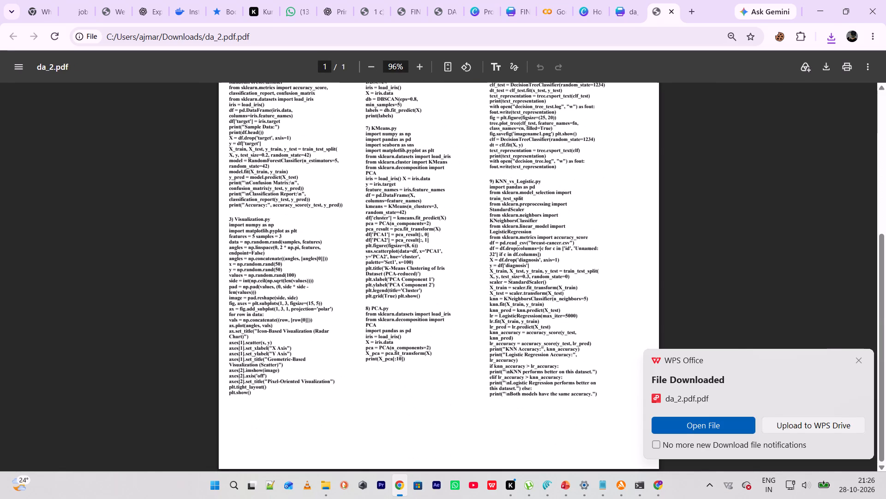
scroll(502, 219, up, 1)
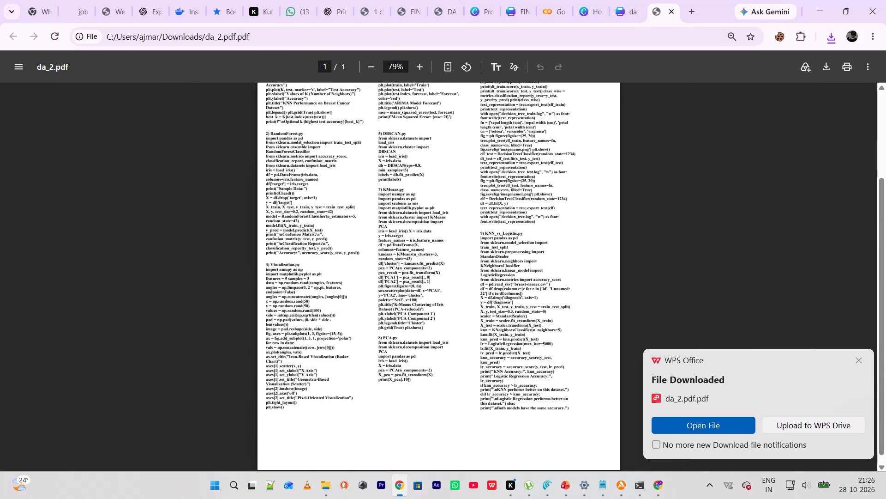
scroll(502, 219, up, 2)
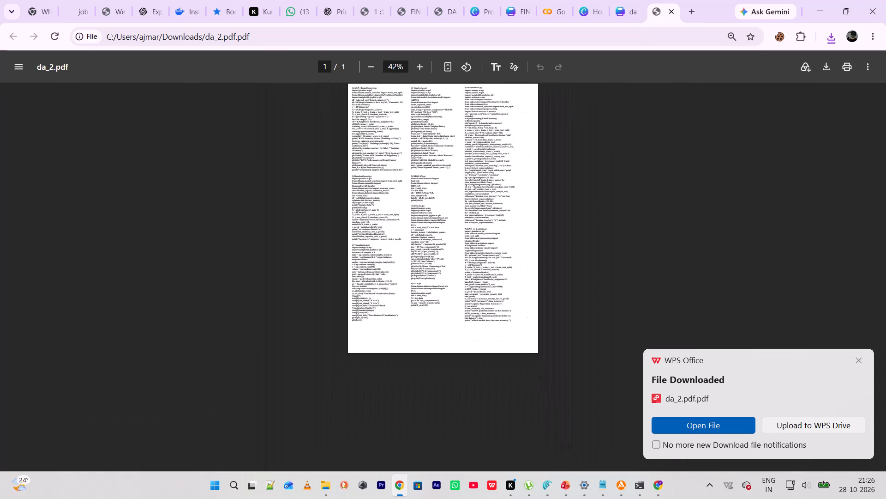
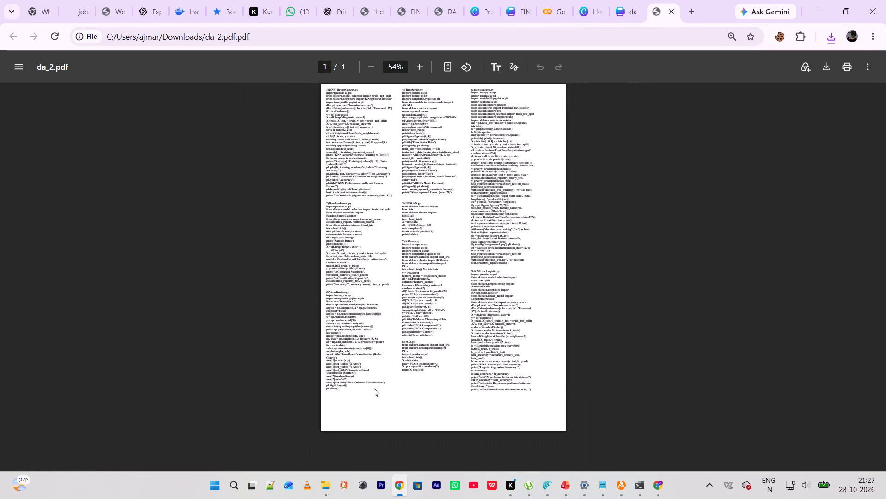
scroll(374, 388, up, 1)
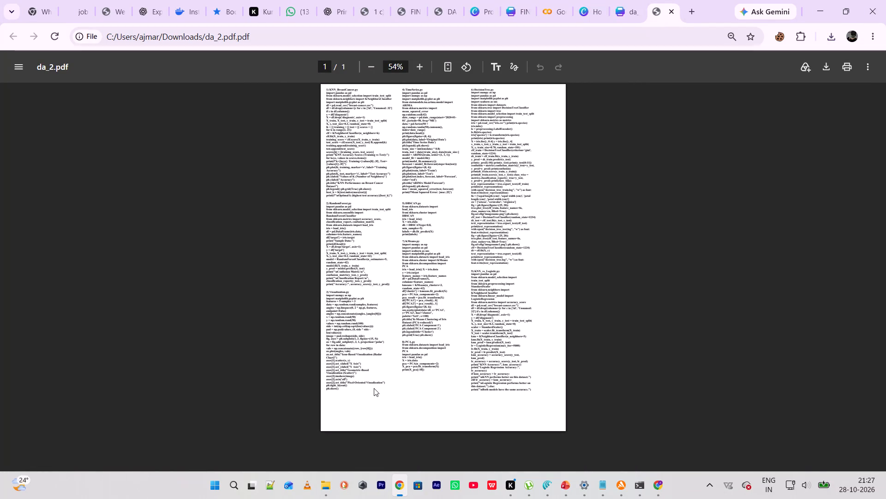
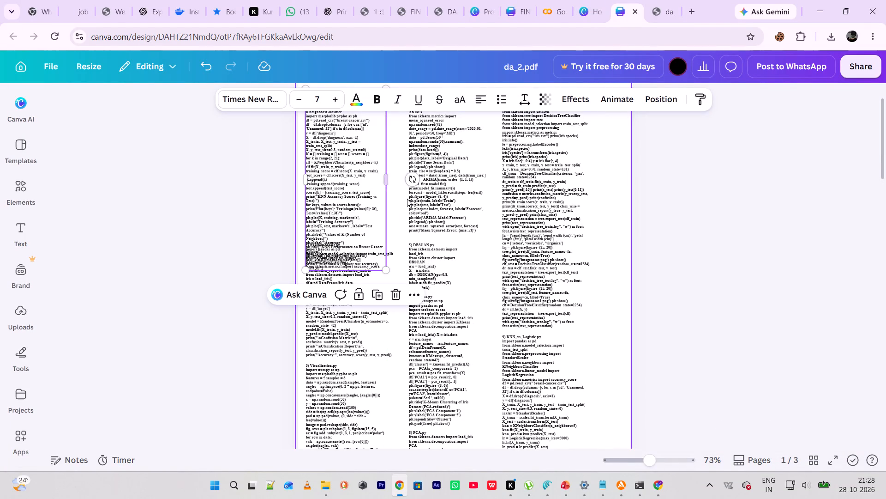
Move the Visualization.py code block down to the bottom of page 1's first column, leaving a gap beneath the random forest block.
click(404, 202)
scroll(404, 202, up, 1)
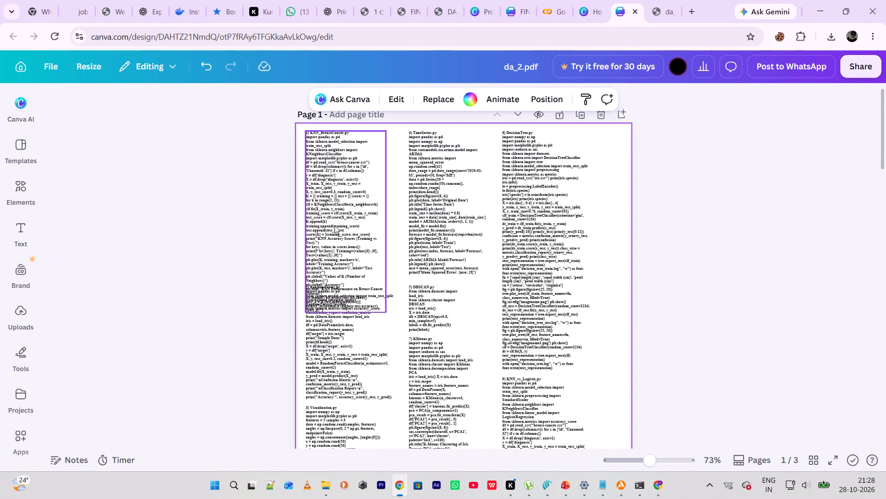
click(335, 225)
click(376, 354)
scroll(376, 354, down, 1)
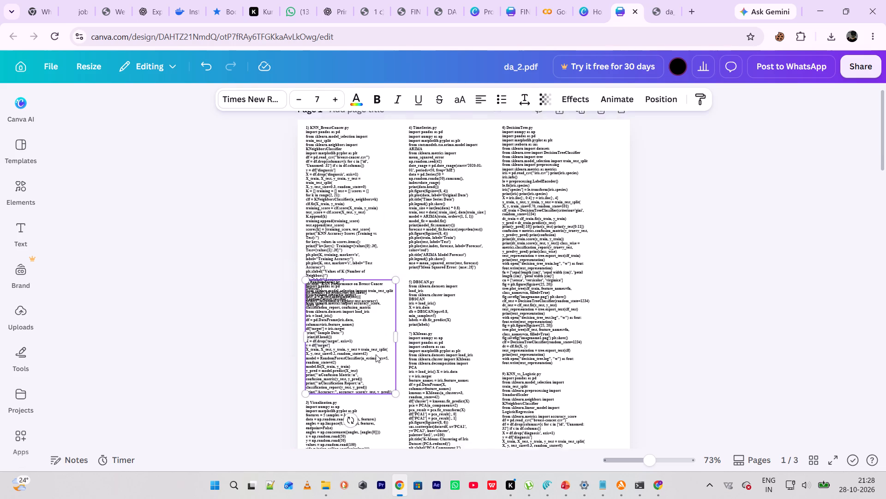
scroll(376, 354, down, 1)
scroll(364, 310, up, 2)
click(361, 295)
drag(361, 295, 361, 342)
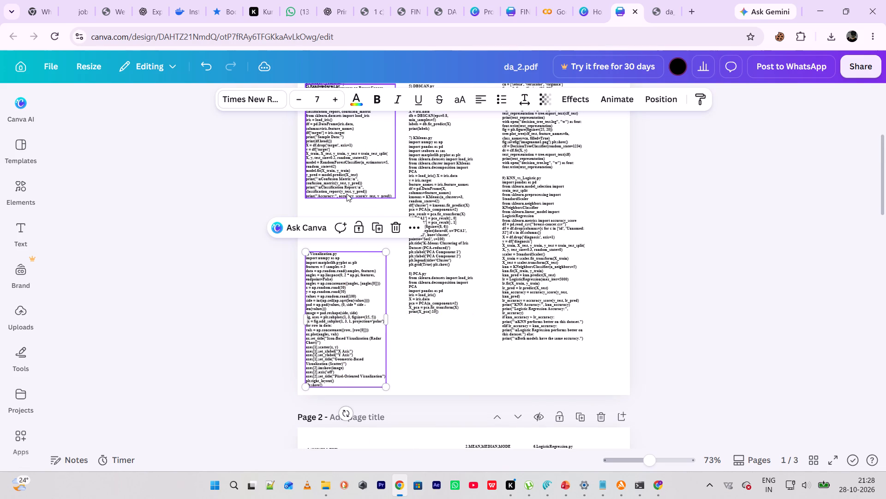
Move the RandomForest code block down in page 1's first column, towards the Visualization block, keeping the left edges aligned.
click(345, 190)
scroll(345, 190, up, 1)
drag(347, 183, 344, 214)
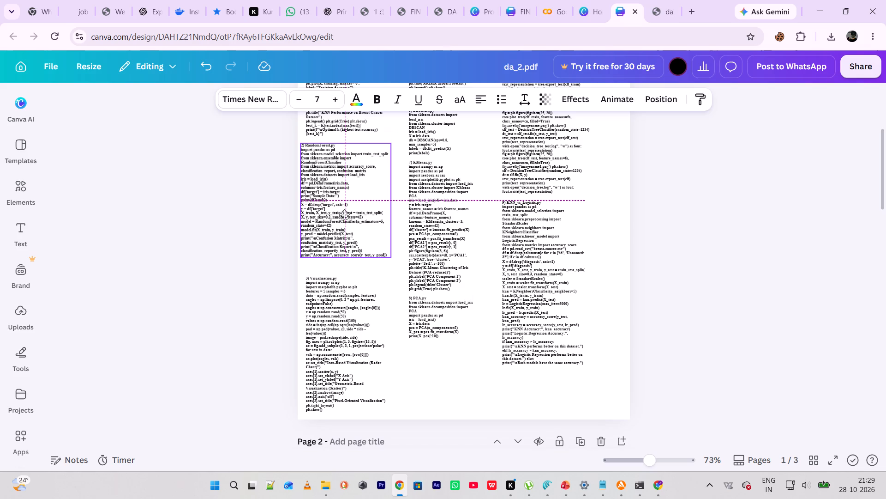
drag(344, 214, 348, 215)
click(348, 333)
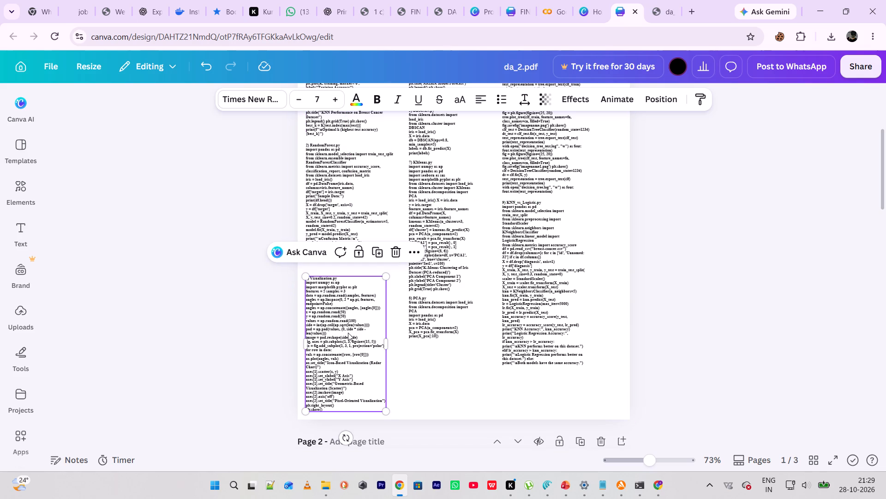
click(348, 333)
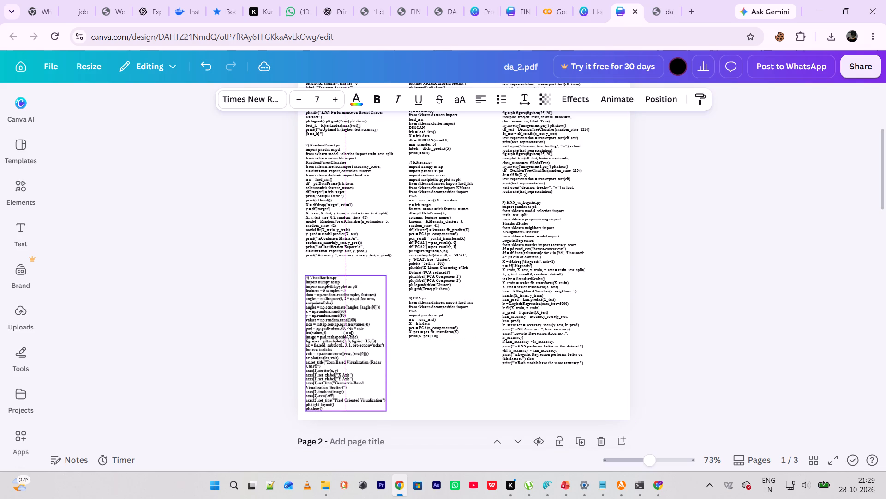
Narrow the RandomForest text box slightly so its lines wrap closer to the width of the first column's other blocks.
click(347, 235)
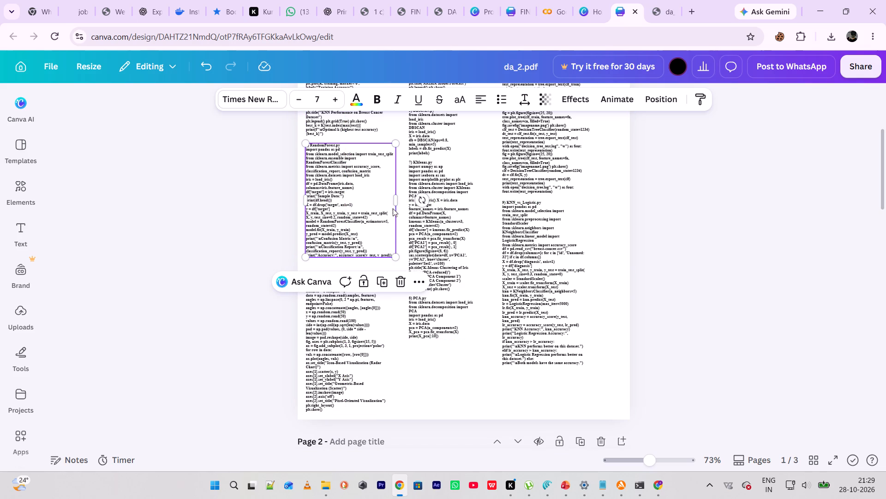
drag(396, 196, 392, 196)
click(392, 196)
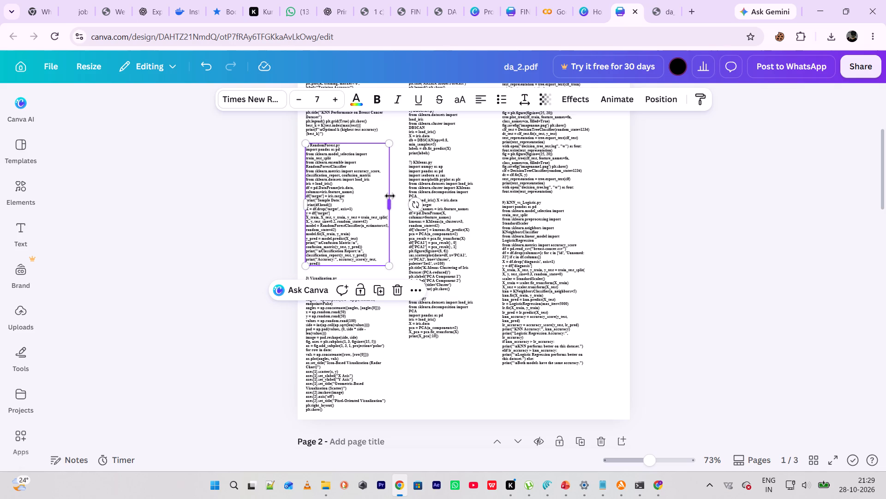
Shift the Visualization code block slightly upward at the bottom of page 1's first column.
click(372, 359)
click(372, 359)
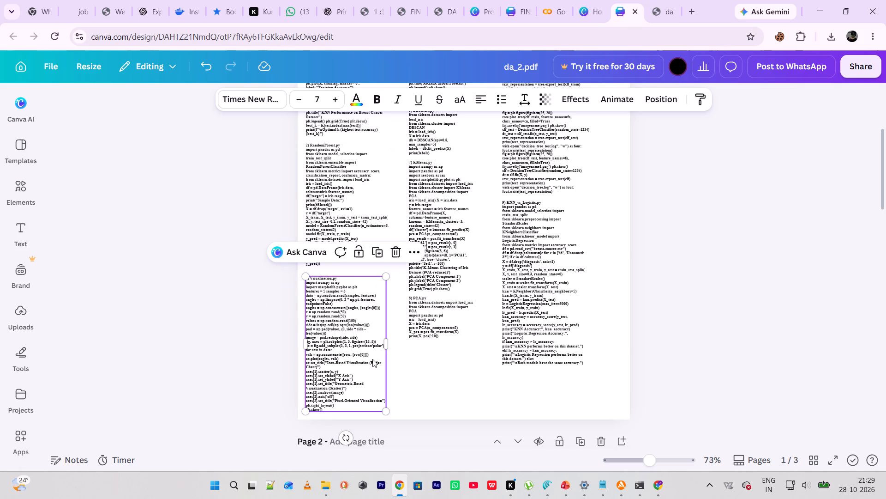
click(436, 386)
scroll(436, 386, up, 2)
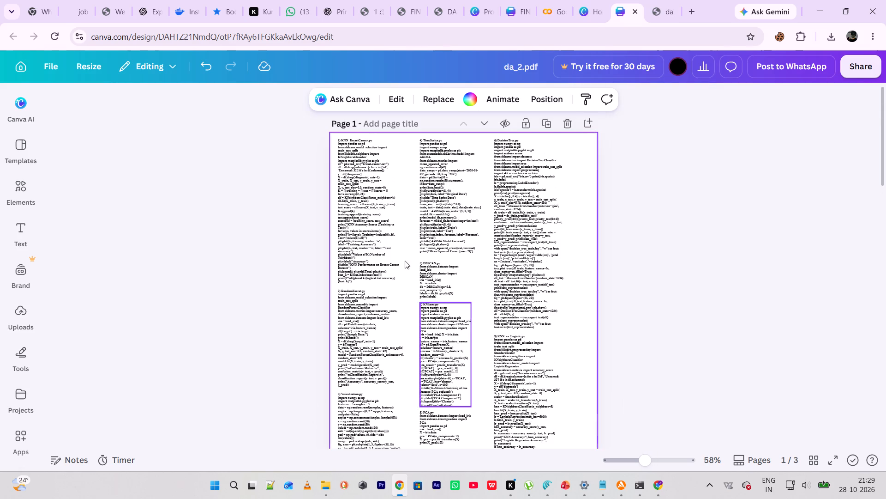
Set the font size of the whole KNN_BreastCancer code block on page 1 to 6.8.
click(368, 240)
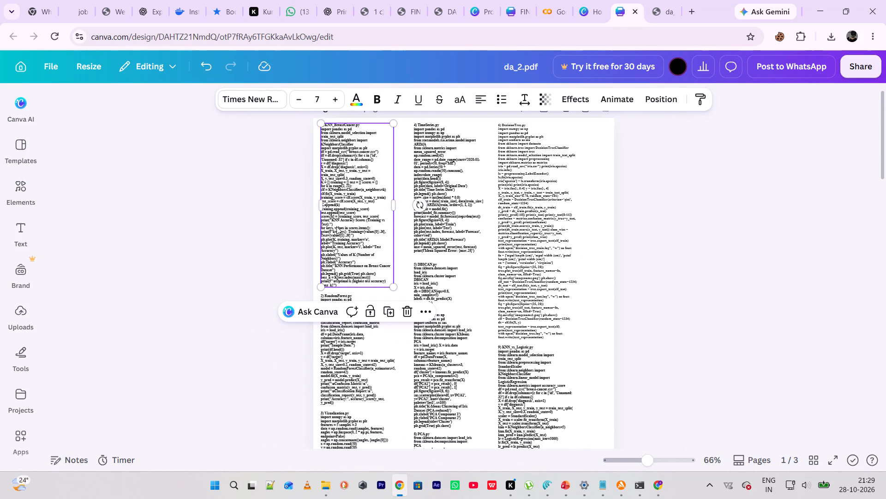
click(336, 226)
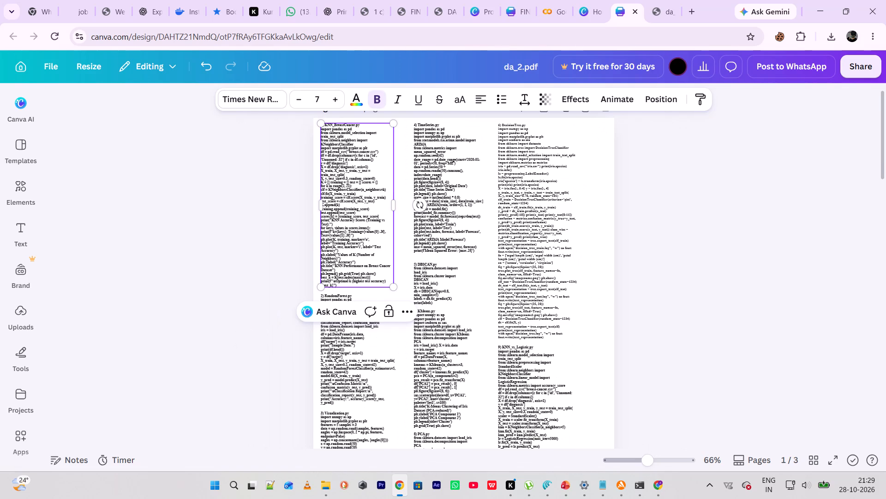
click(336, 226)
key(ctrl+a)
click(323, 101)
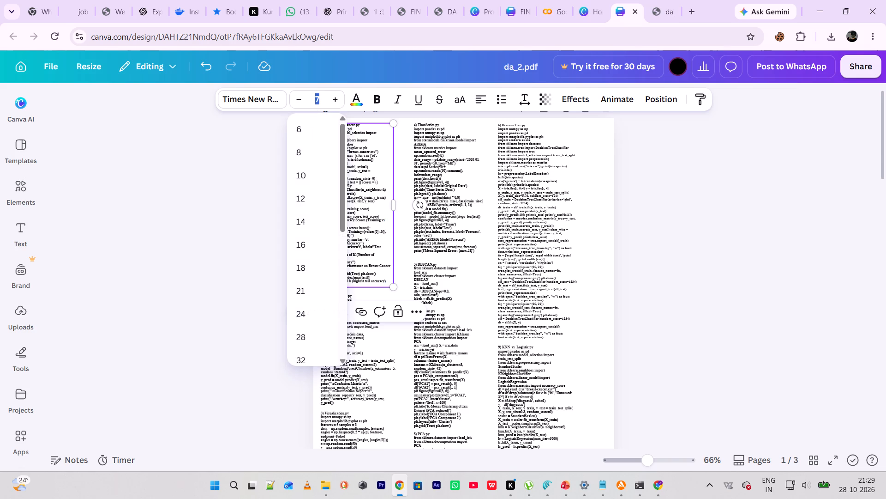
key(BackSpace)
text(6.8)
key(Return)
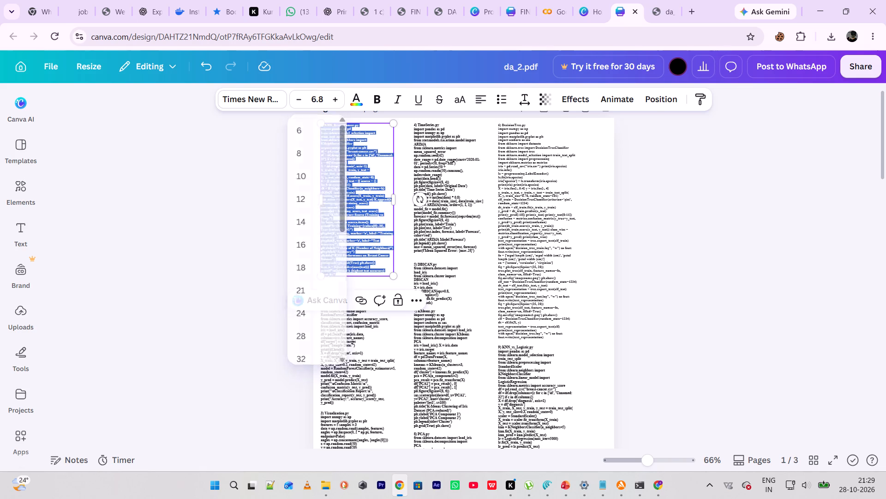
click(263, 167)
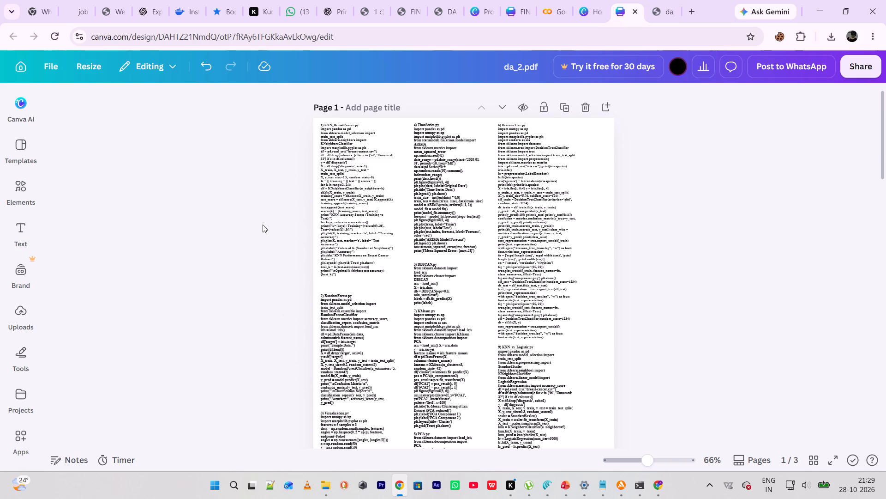
Set the font size of all text in the KNN_BreastCancer code block to 6.7.
click(354, 245)
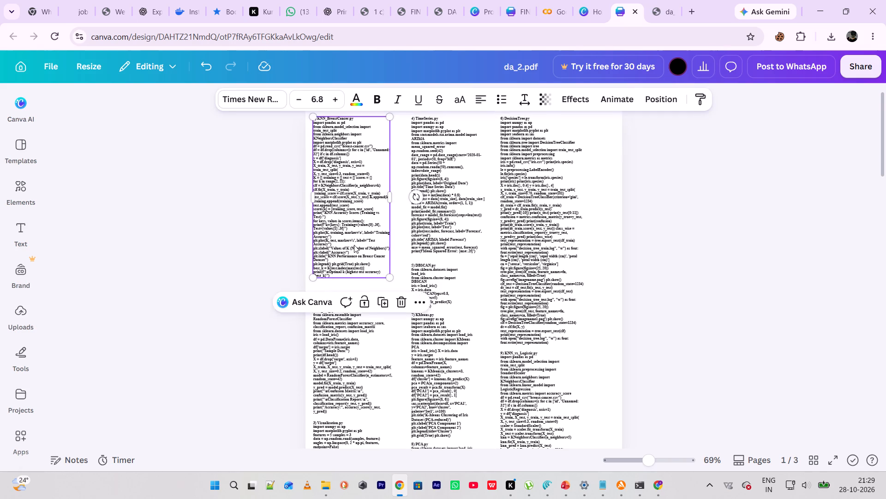
scroll(354, 245, up, 2)
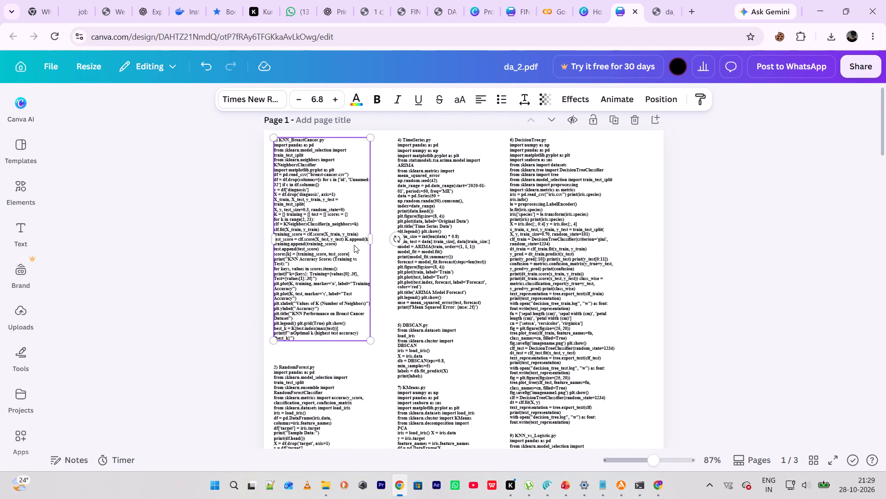
scroll(354, 245, up, 1)
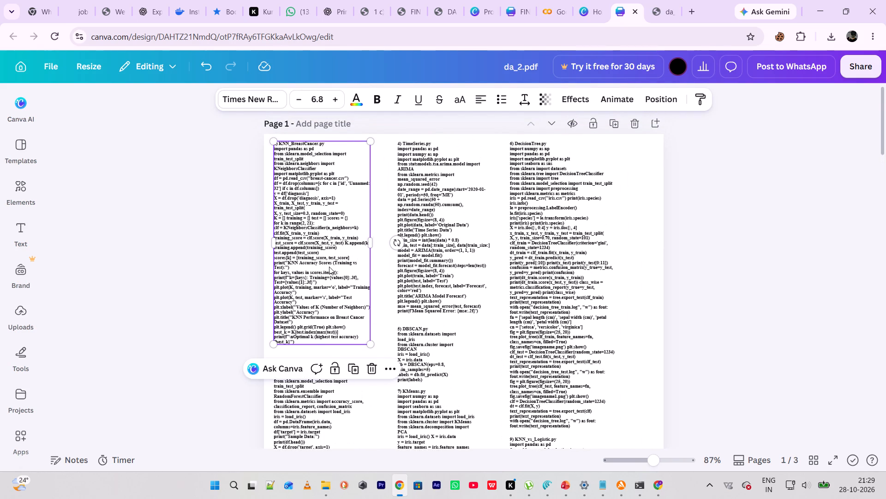
click(329, 267)
key(ctrl+a)
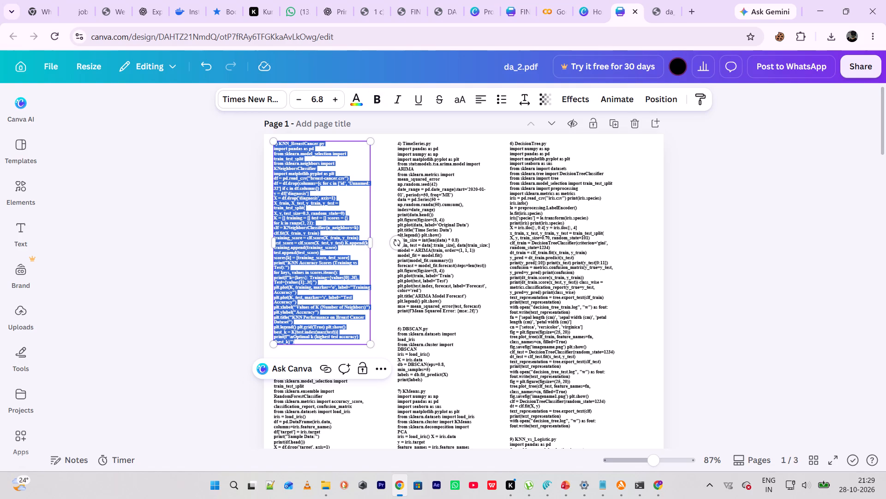
click(325, 99)
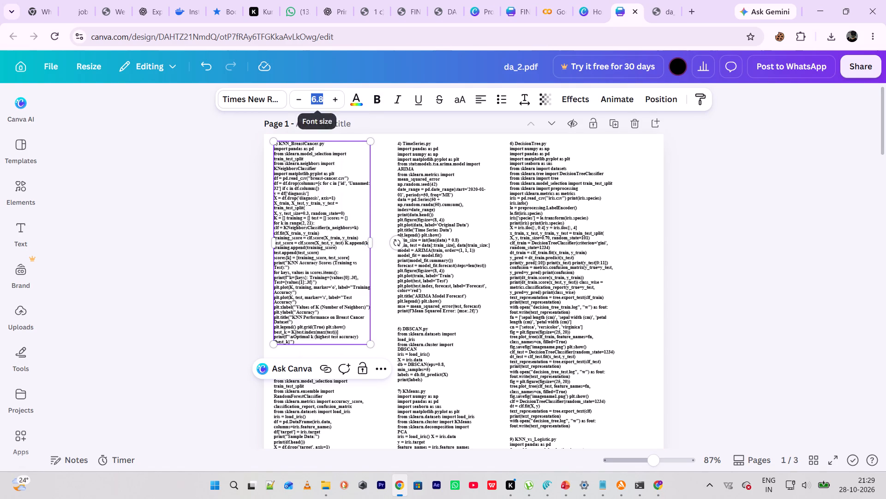
key(BackSpace)
text(6.7)
key(Return)
click(242, 207)
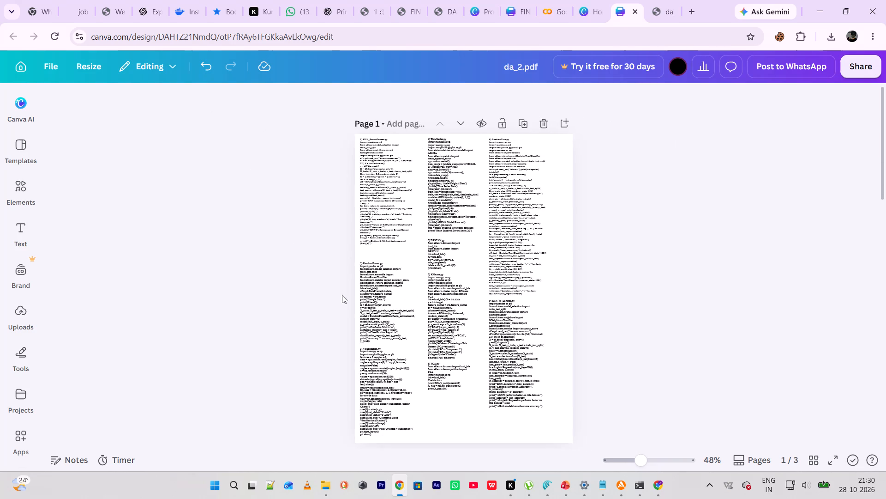
Move the RandomForest code block up to sit just below the KNN_BreastCancer block, keeping the left edges aligned.
click(371, 296)
drag(371, 296, 372, 286)
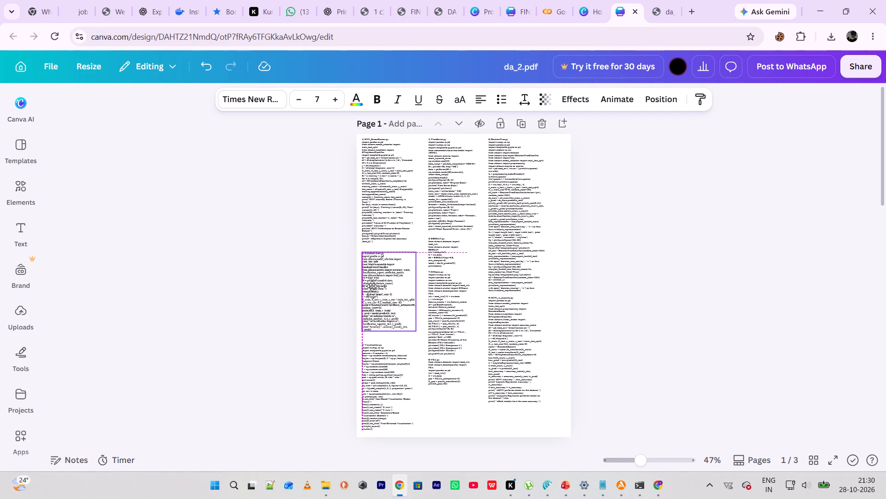
drag(372, 286, 372, 284)
Move the Visualization code block up to just below the RandomForest block and nudge it one step left into alignment.
click(392, 382)
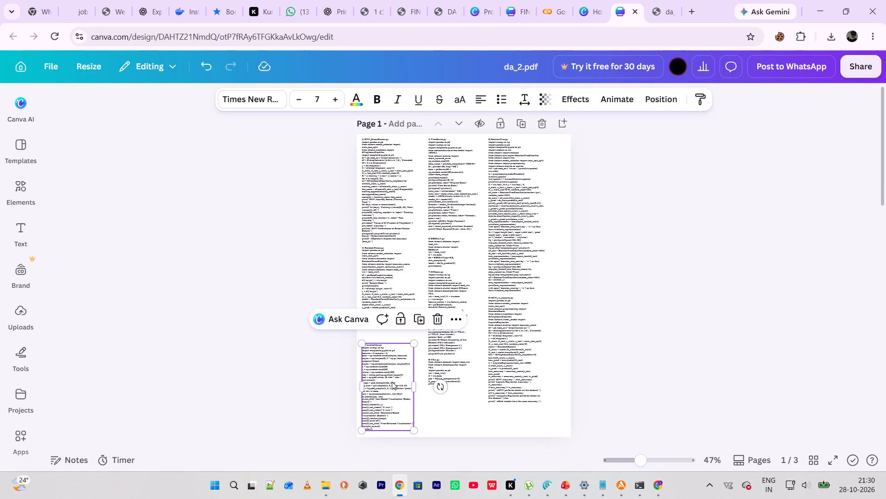
drag(392, 382, 392, 361)
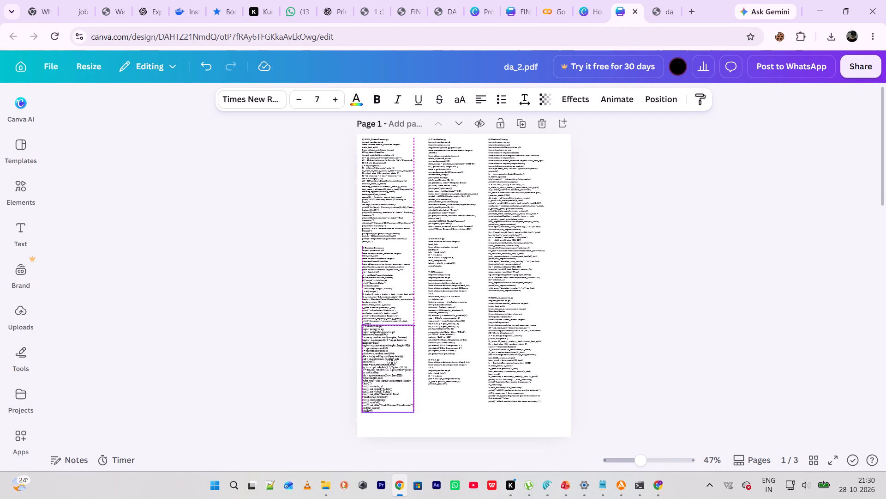
drag(392, 361, 393, 367)
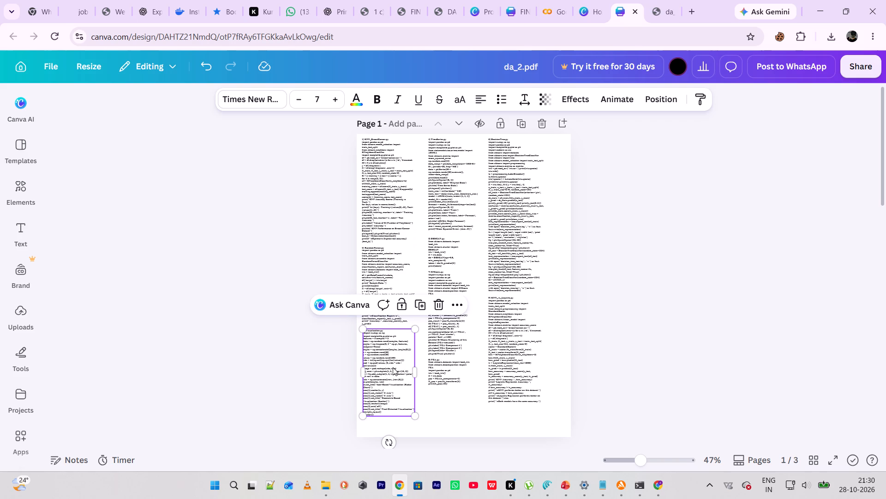
click(318, 389)
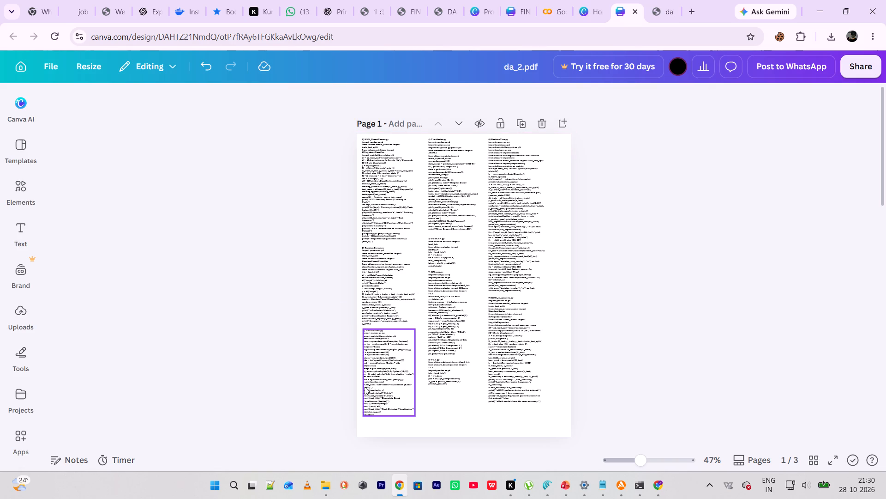
click(367, 387)
key(Left)
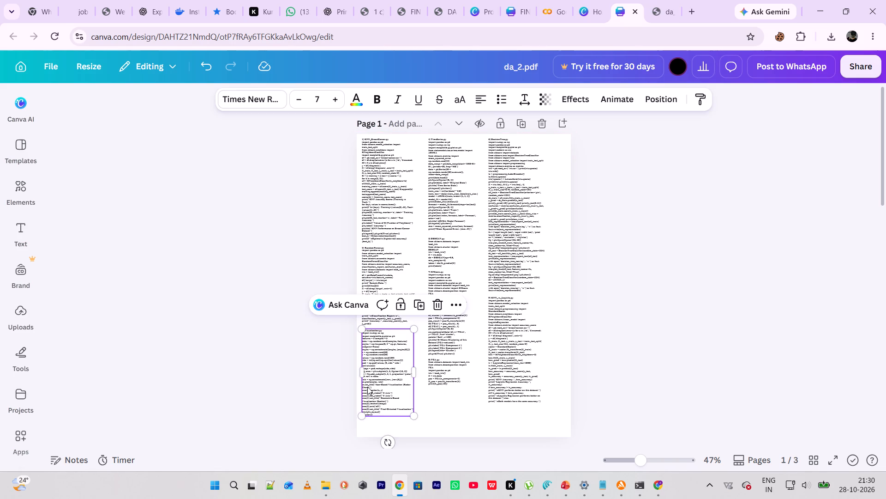
click(322, 387)
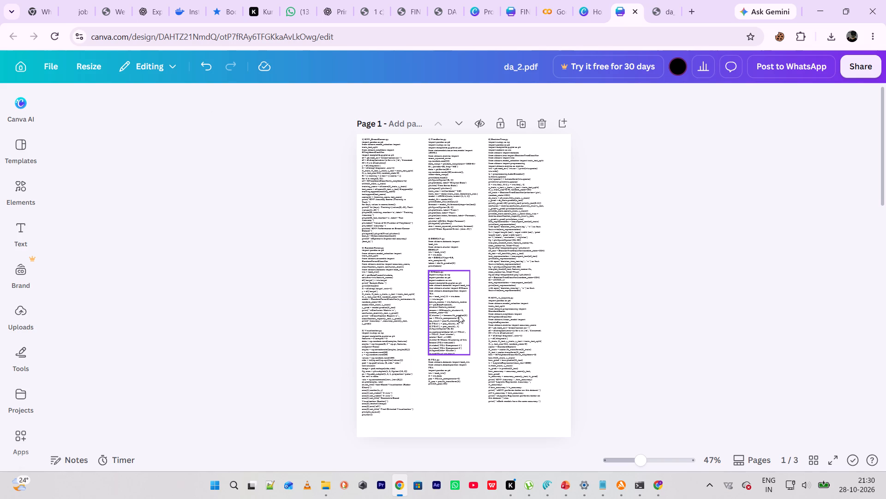
Move the PCA code block down the middle column until its bottom lines up with the Visualization block's bottom.
click(466, 197)
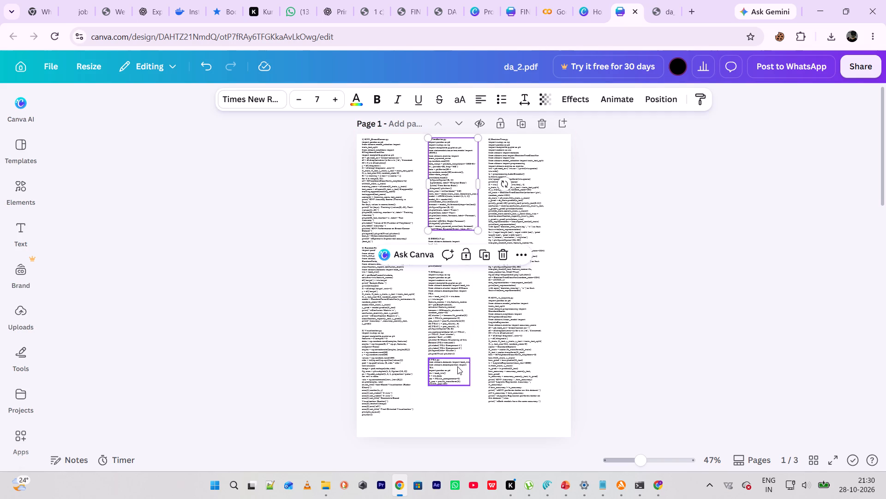
click(455, 376)
drag(455, 376, 458, 404)
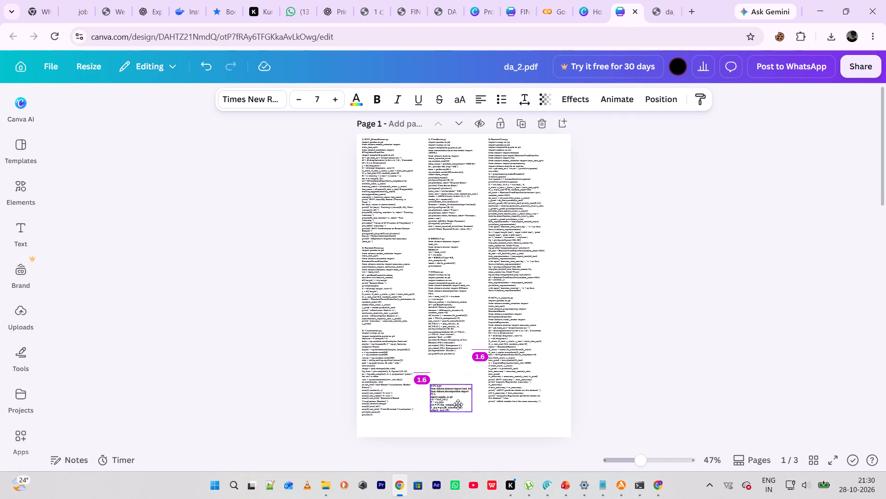
drag(458, 404, 455, 405)
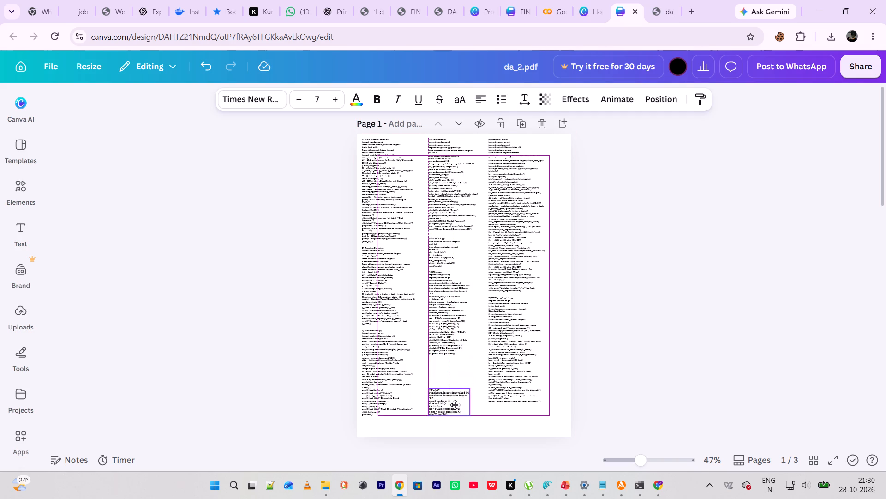
drag(455, 405, 455, 405)
Move the KMeans and DBSCAN code blocks down the middle column, keeping both left-aligned, to spread out the gaps.
click(459, 309)
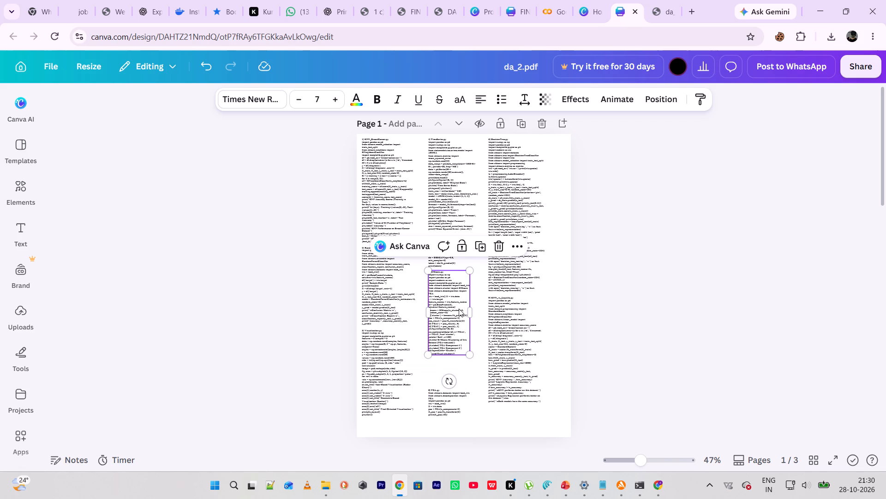
drag(459, 309, 459, 328)
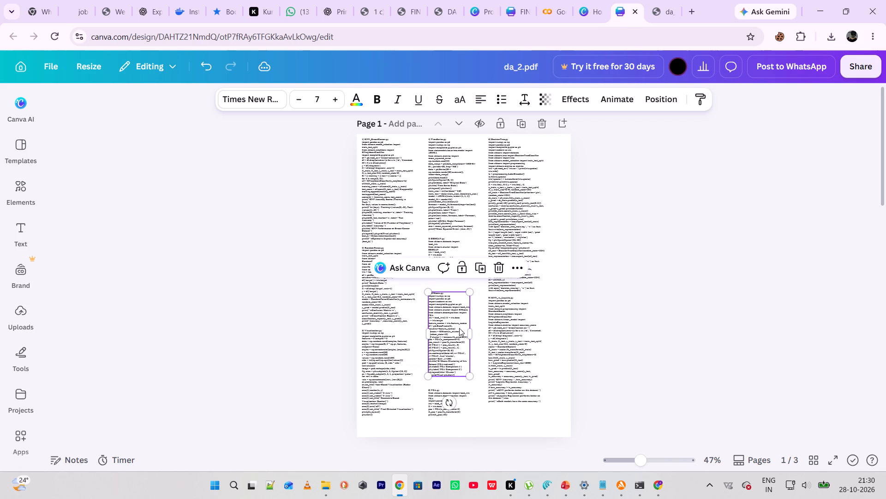
click(450, 249)
drag(450, 249, 449, 264)
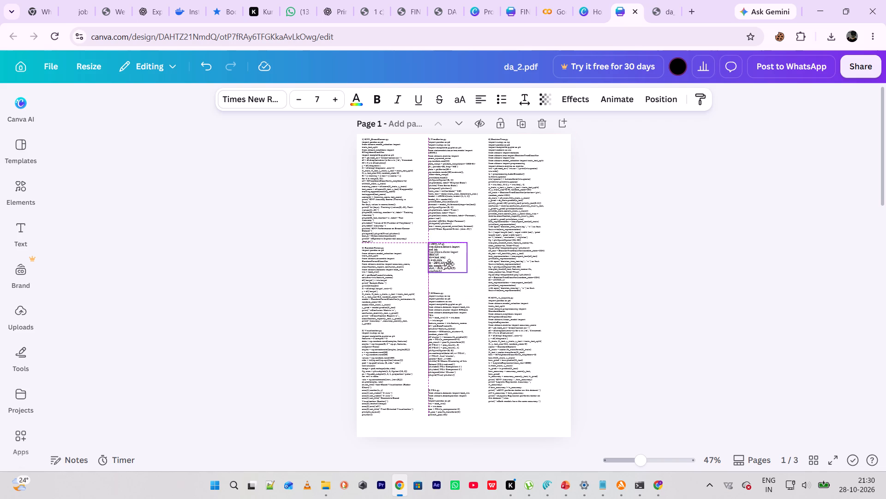
drag(449, 264, 449, 264)
Narrow the TimeSeries text box at the top of the middle column to a width of about 4.1.
click(448, 186)
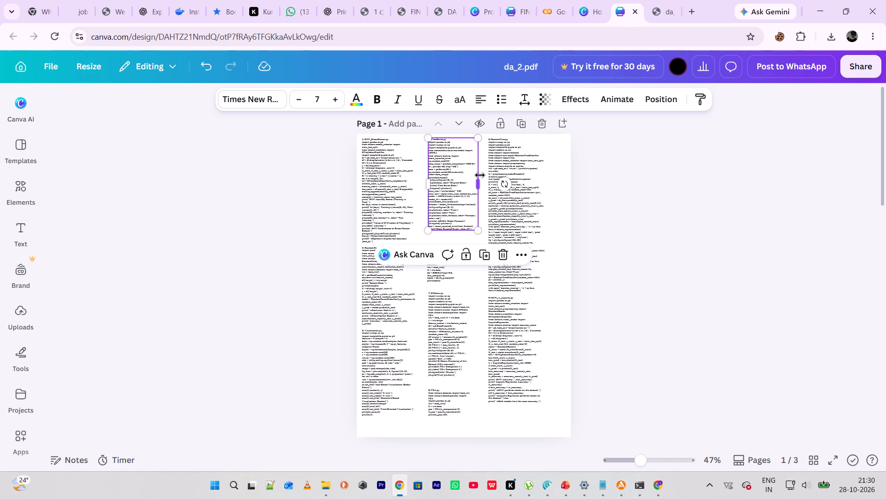
drag(480, 182, 475, 182)
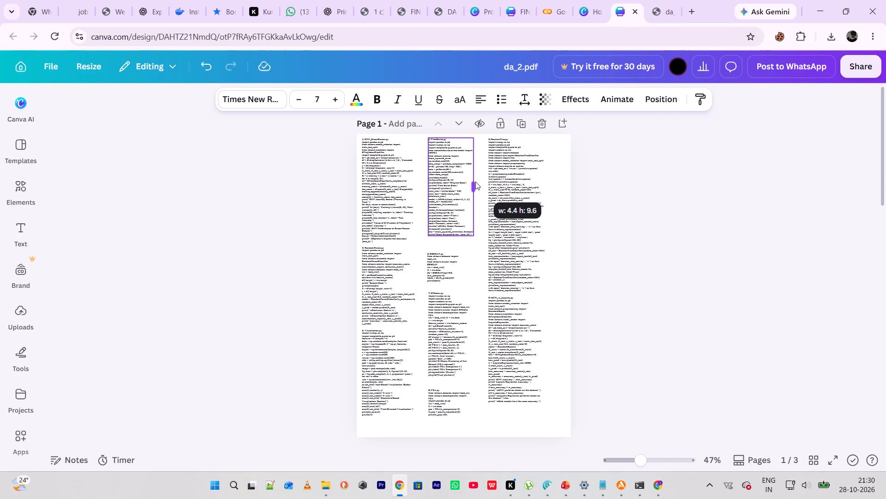
drag(475, 182, 473, 182)
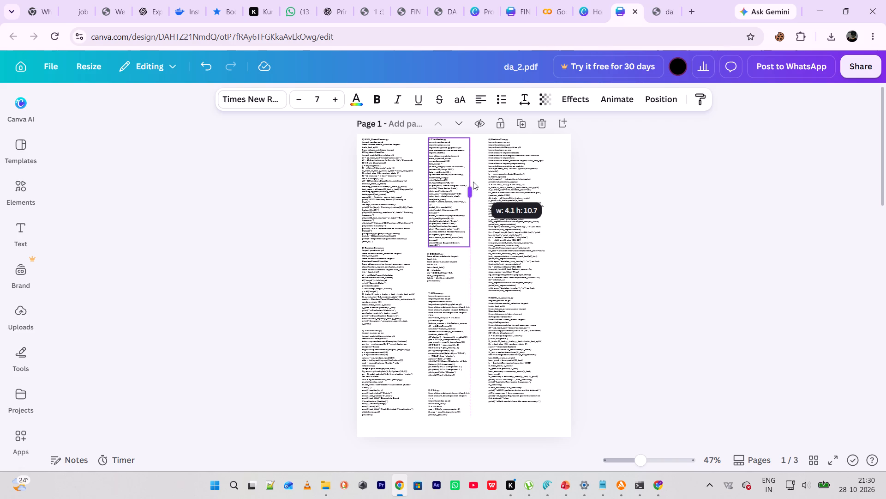
Widen the TimeSeries text box at the top of the middle column to a width of about 4.5.
drag(473, 182, 473, 183)
drag(473, 183, 474, 182)
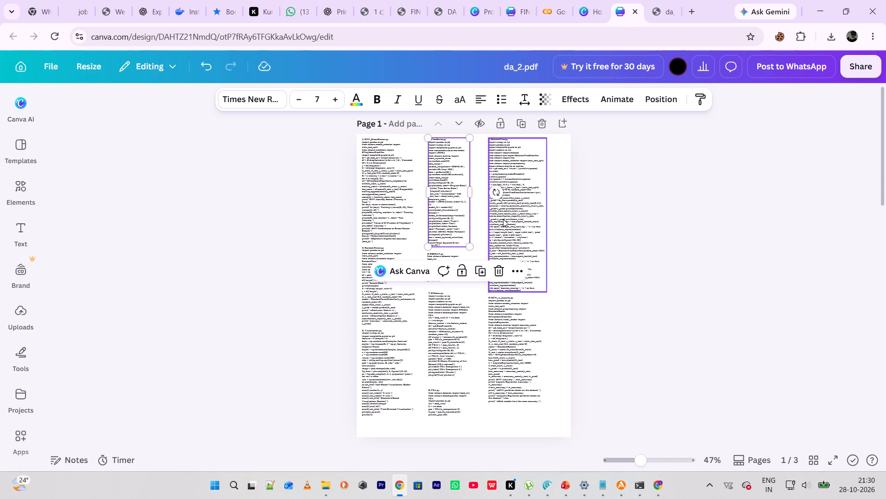
drag(473, 196, 477, 193)
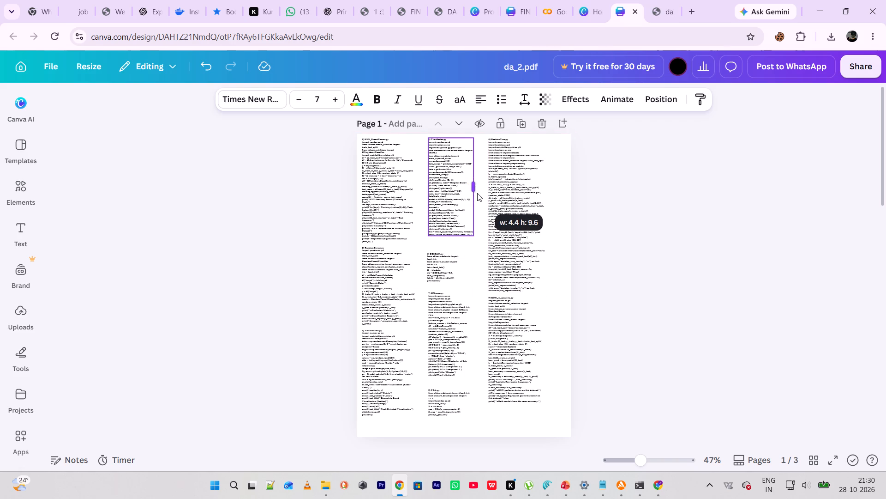
drag(477, 193, 479, 193)
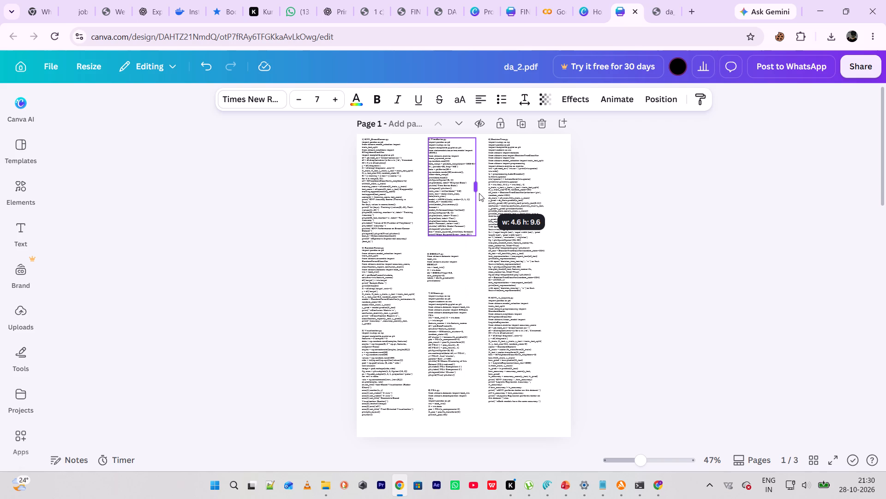
drag(479, 193, 477, 193)
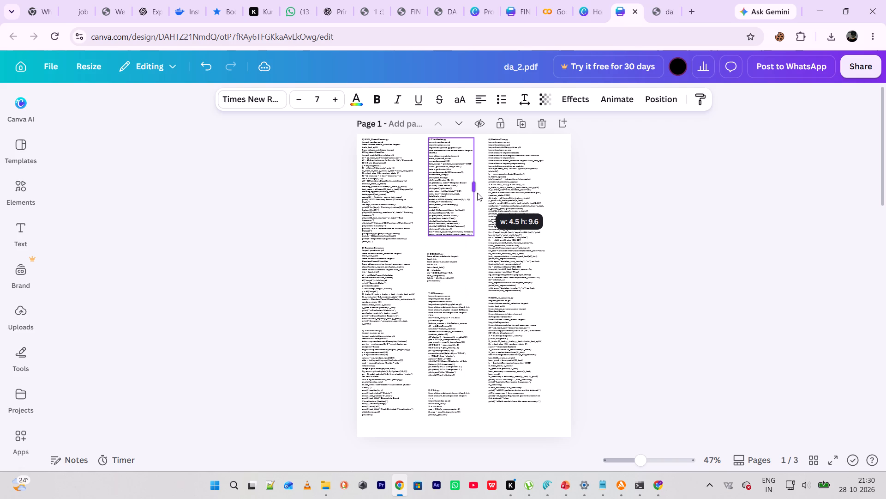
drag(477, 193, 477, 191)
click(611, 223)
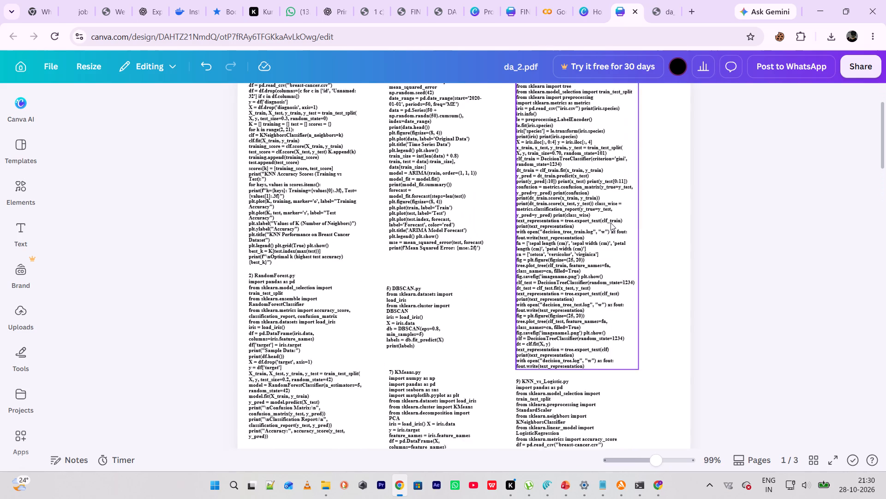
scroll(418, 217, up, 2)
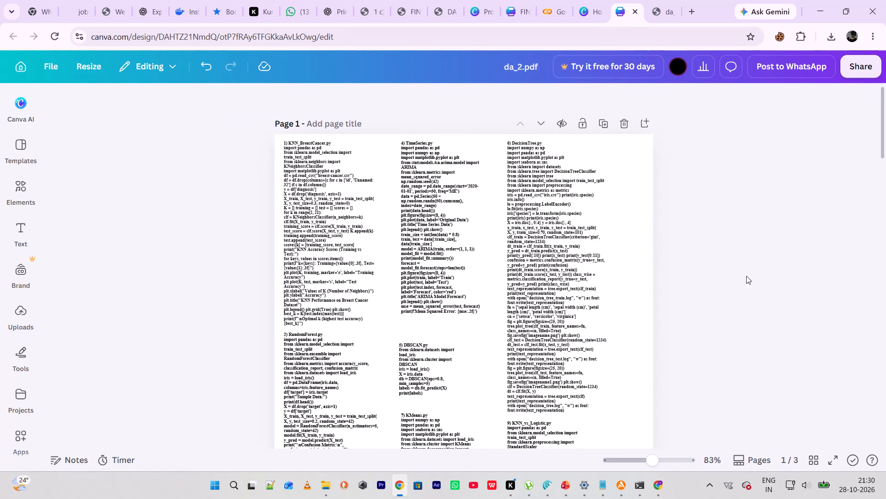
click(751, 278)
Nudge the DBSCAN code block up six steps so its top lines up with the RandomForest block's top.
scroll(751, 278, down, 1)
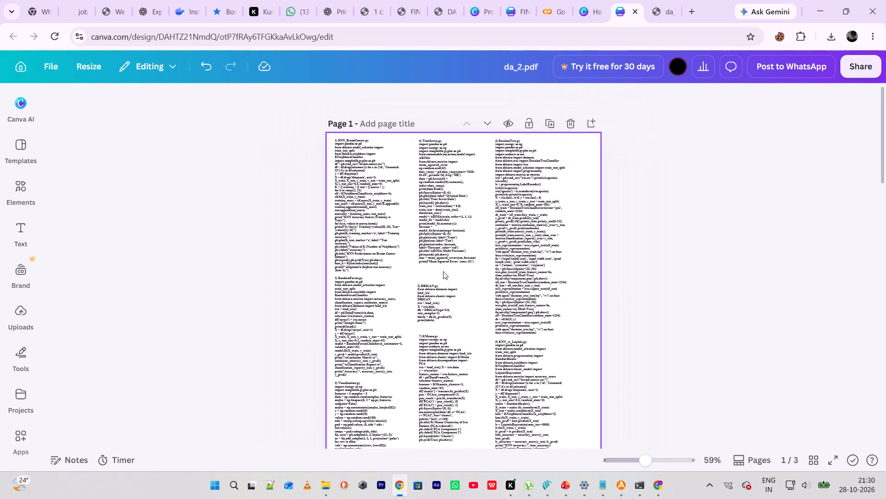
click(432, 304)
key(Up)
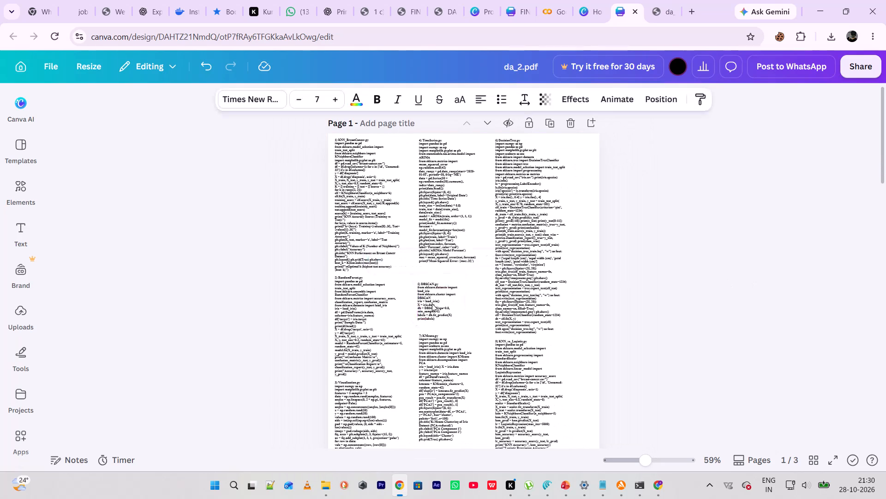
key(Up)
key(Up)
key(Up)
key(Up)
key(Up)
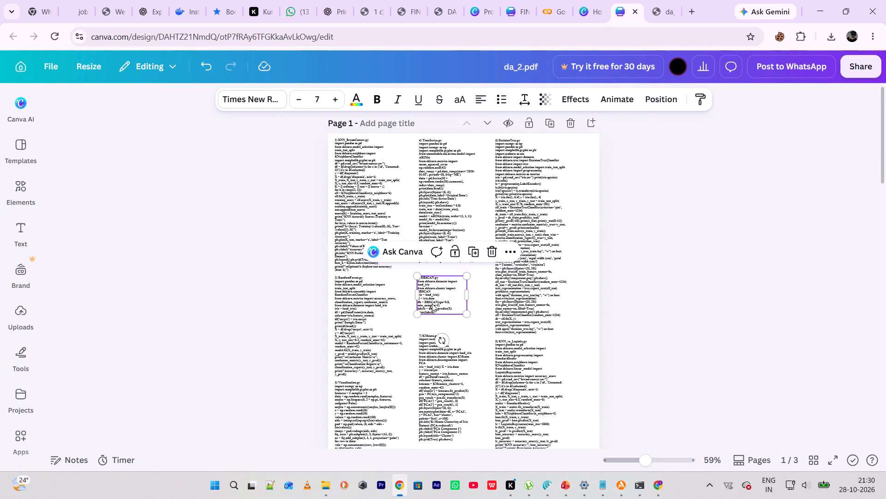
Nudge the KMeans code block in the middle column up six steps, closer to the DBSCAN block.
click(451, 367)
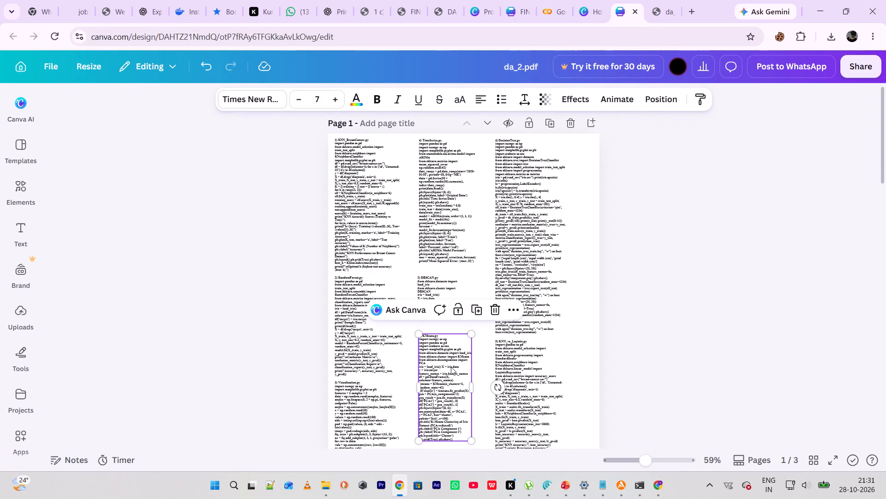
key(Up)
key(Up)
key(Up)
key(Up)
key(Up)
key(Up)
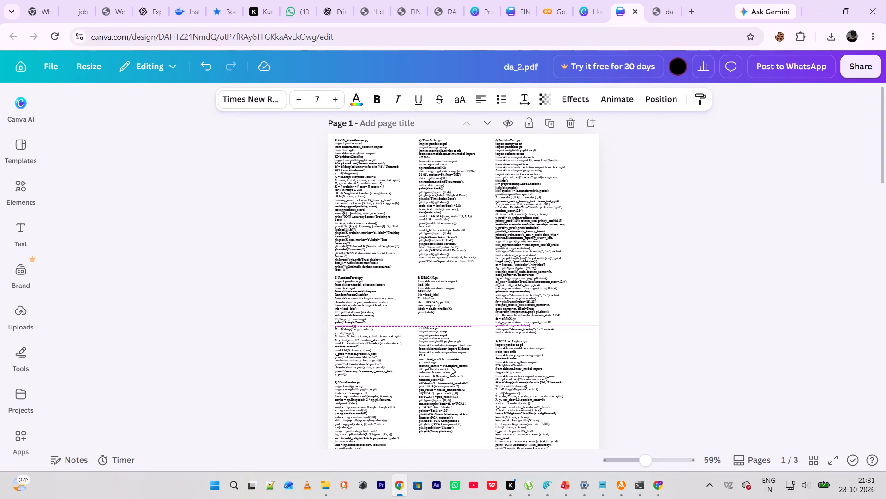
click(711, 387)
Nudge the PCA code block at the bottom of the middle column up nine steps, closer to the KMeans block.
scroll(711, 387, down, 2)
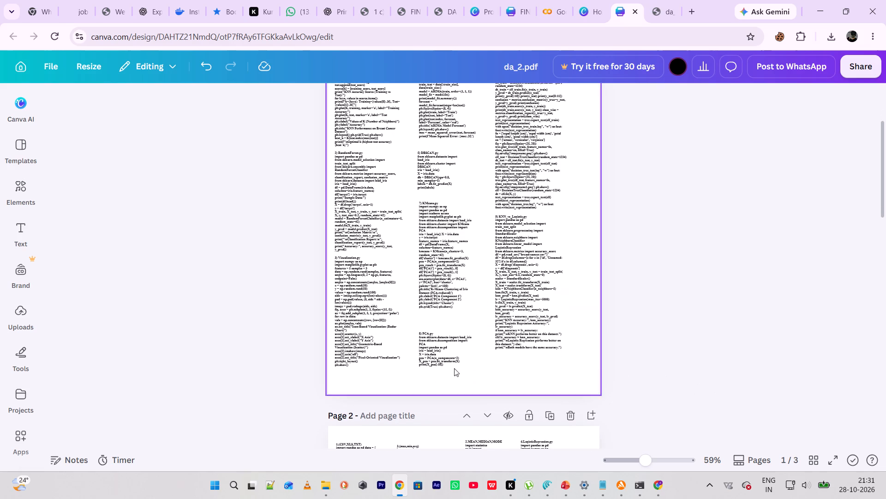
click(436, 360)
key(Up)
key(Up)
key(Up)
key(Up)
key(Up)
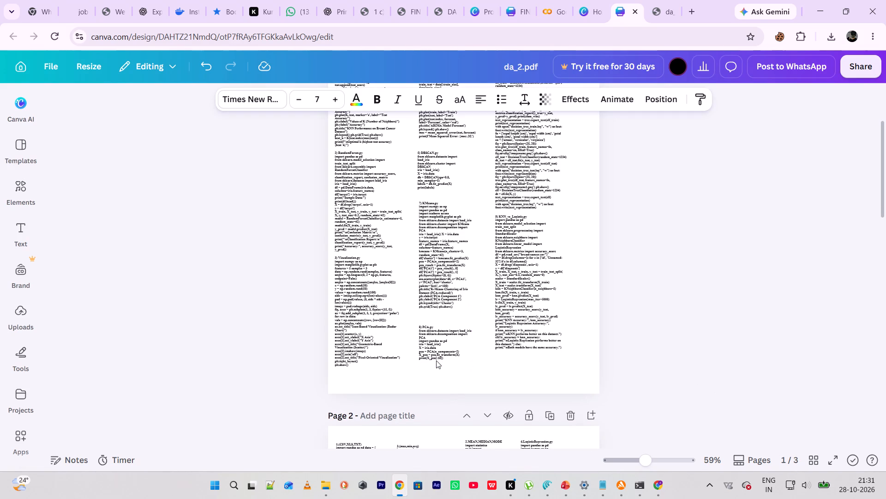
key(Up)
key(Up)
key(Up)
key(Up)
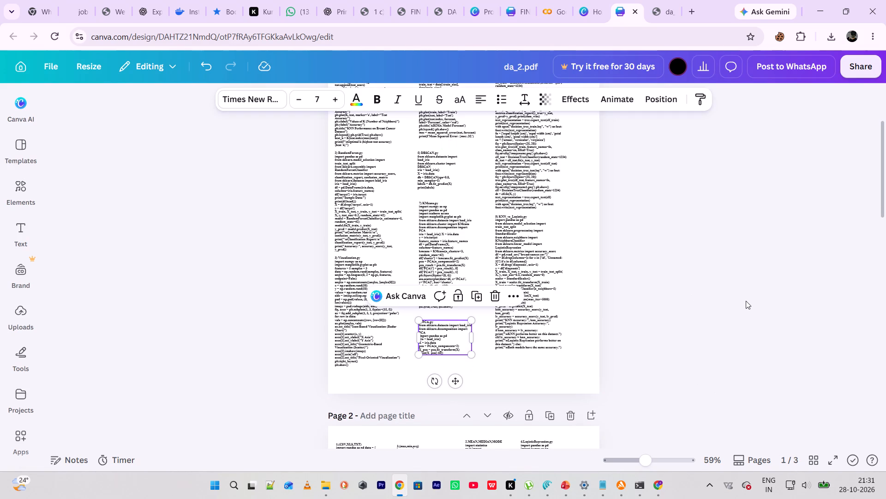
click(746, 301)
Compare the font sizes of the first column's code blocks and set the KNN_BreastCancer block's font size to 6.8.
scroll(746, 301, up, 3)
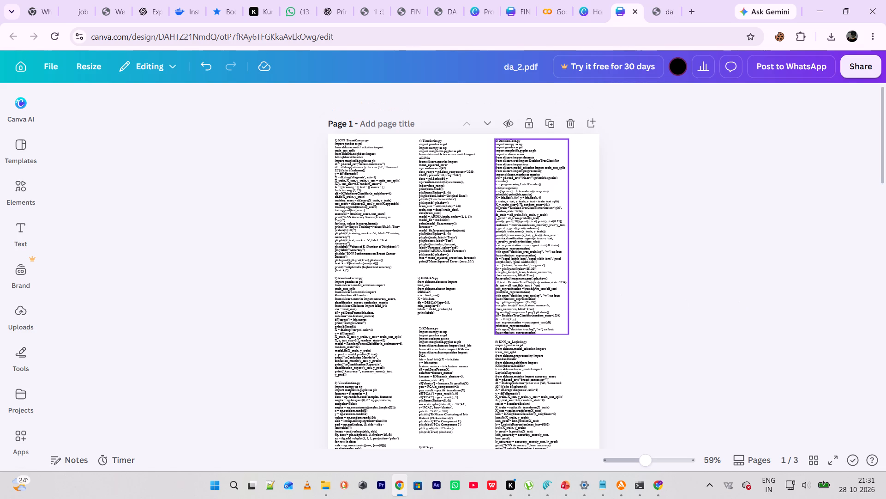
scroll(766, 327, down, 1)
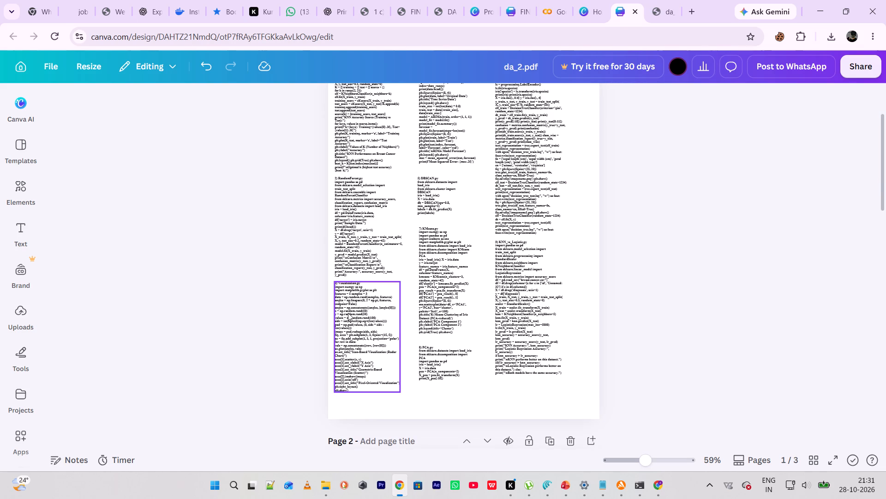
click(348, 313)
click(353, 204)
scroll(353, 204, up, 1)
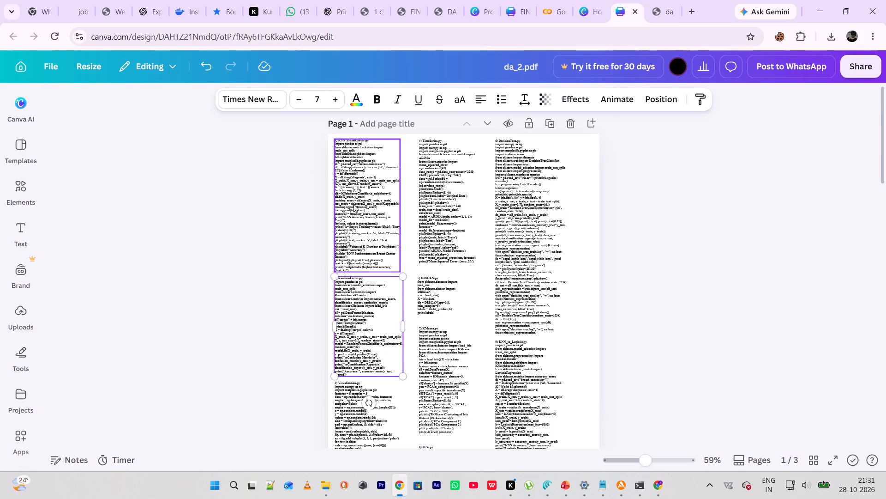
click(358, 206)
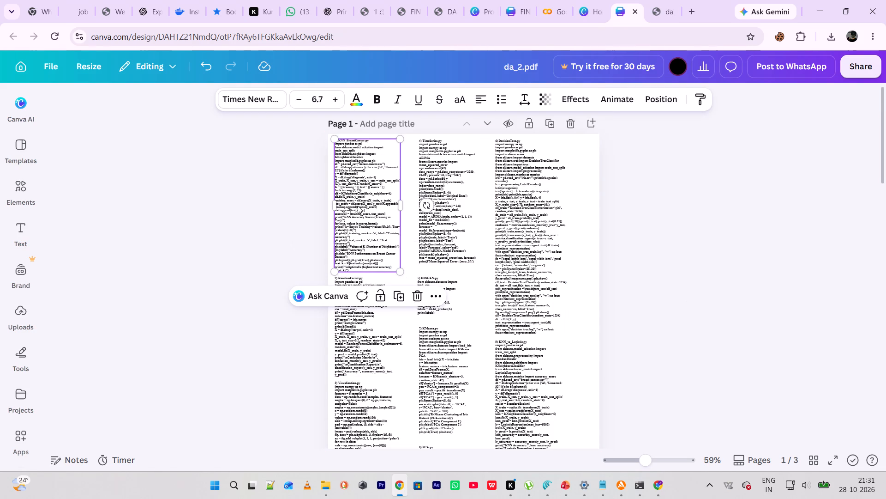
scroll(718, 309, down, 1)
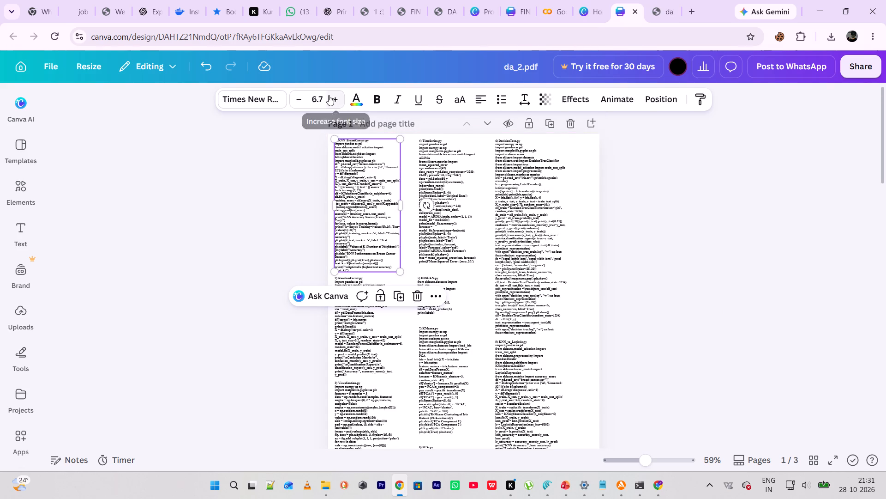
click(322, 97)
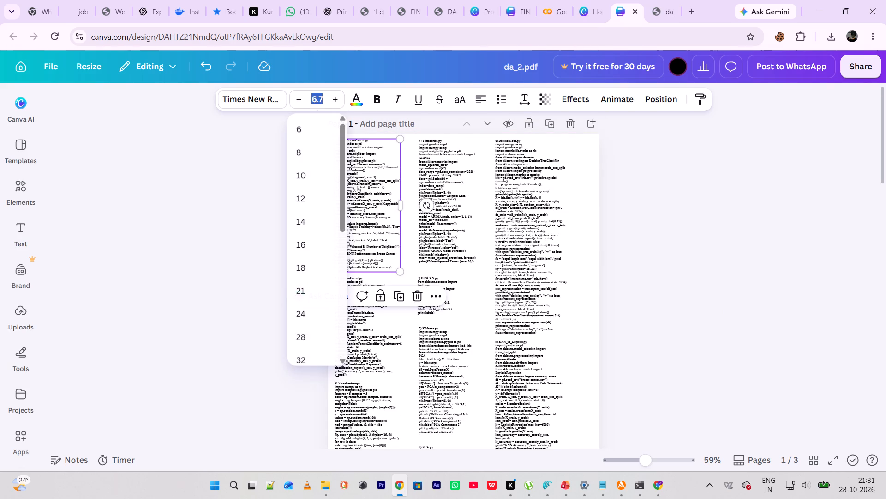
key(BackSpace)
text(6.8)
key(Return)
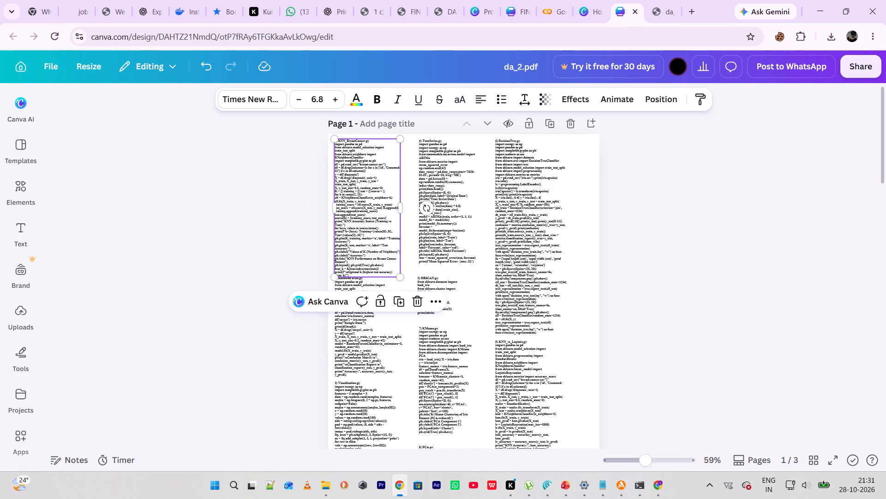
click(277, 173)
Nudge the RandomForest code block down three steps to clear the KNN_BreastCancer block above it.
click(359, 307)
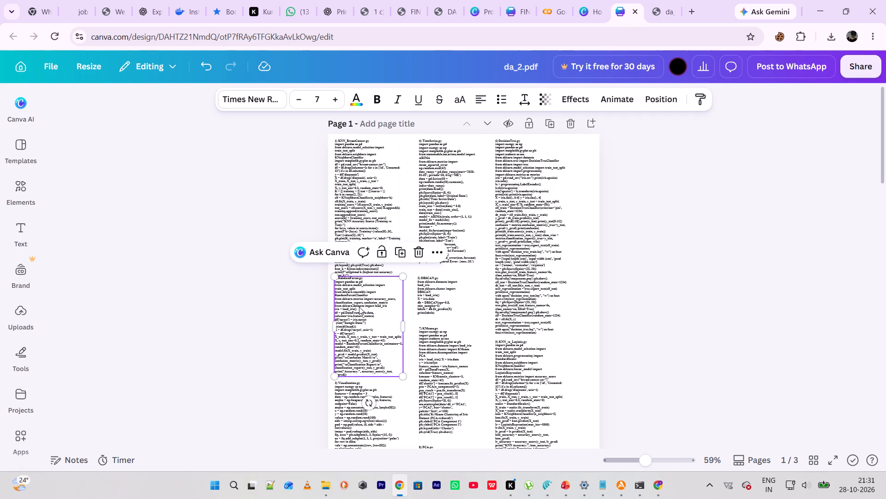
key(Down)
key(Down)
key(Down)
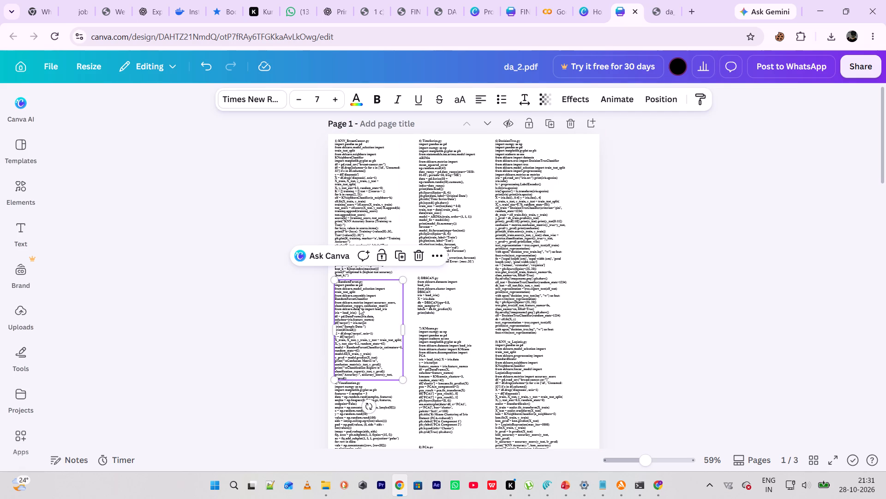
Nudge the Visualization code block down two steps to restore the gap below the RandomForest block.
click(382, 429)
scroll(382, 429, down, 2)
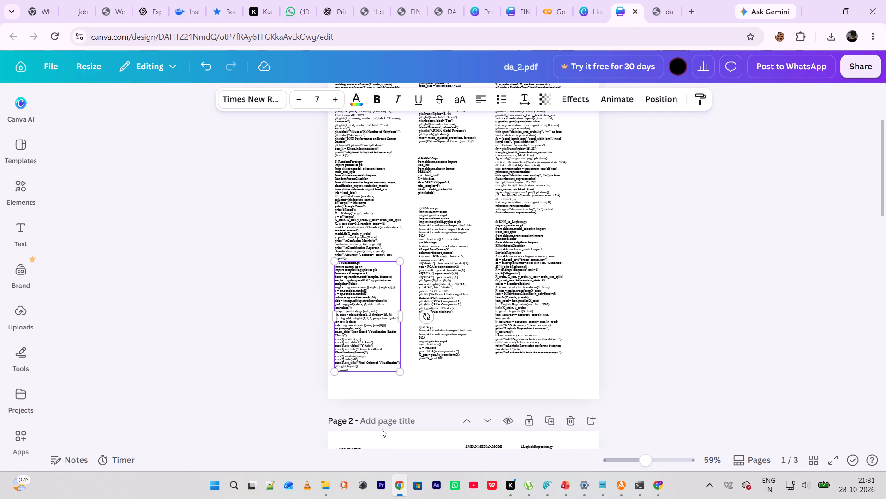
key(Down)
key(Down)
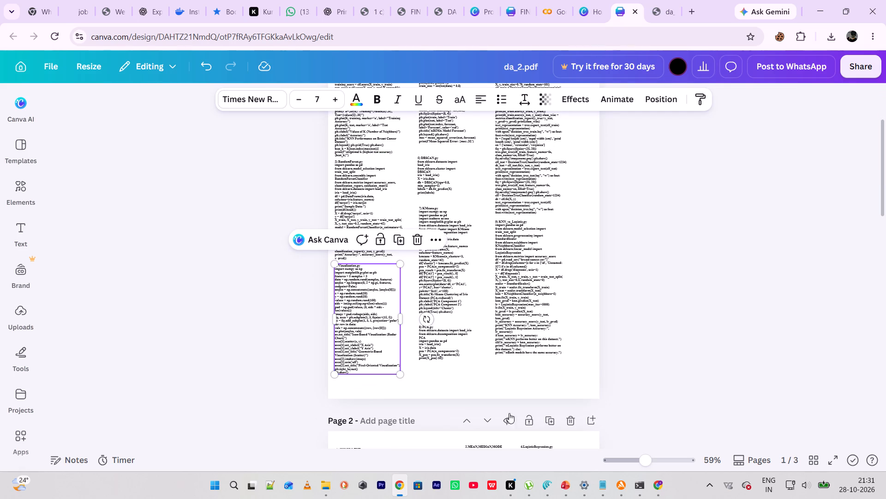
click(770, 383)
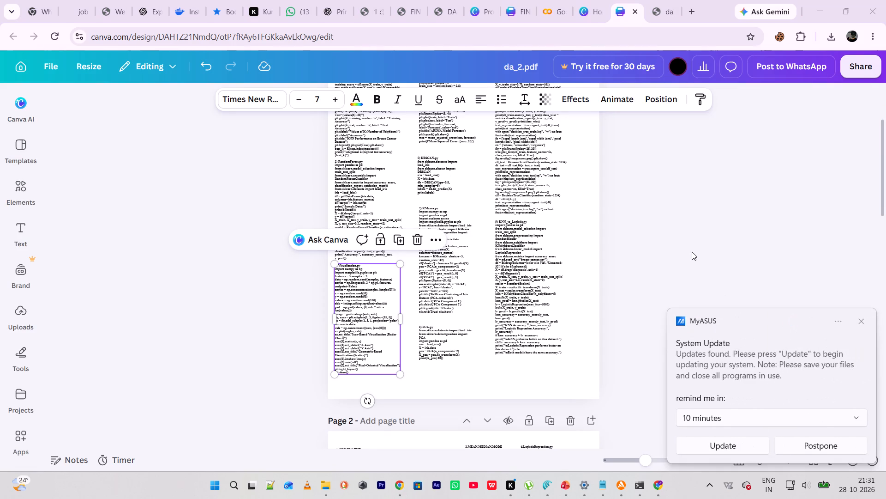
click(692, 252)
Rename the design to da_2, dropping the .pdf extension.
scroll(616, 128, up, 2)
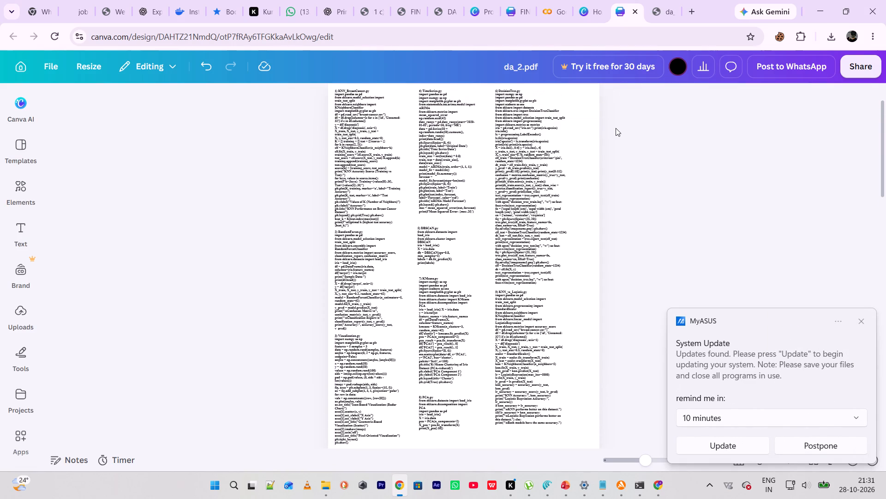
scroll(616, 128, up, 1)
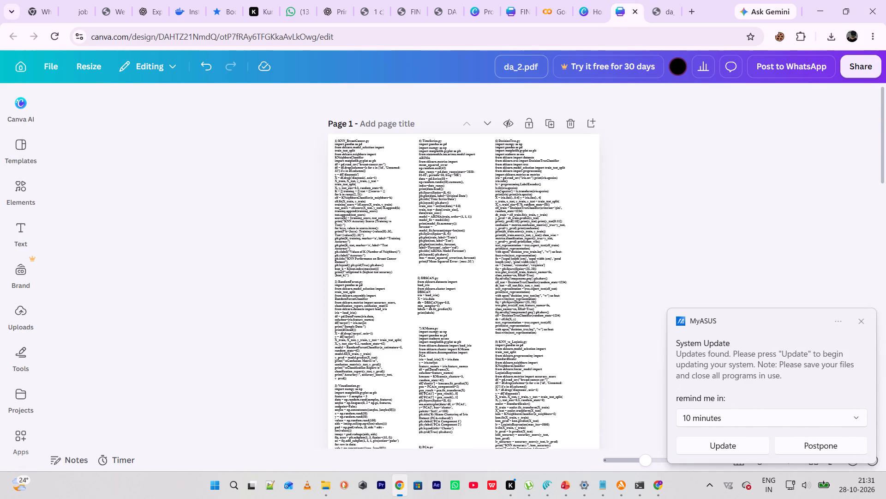
click(542, 69)
key(BackSpace)
key(BackSpace)
key(BackSpace)
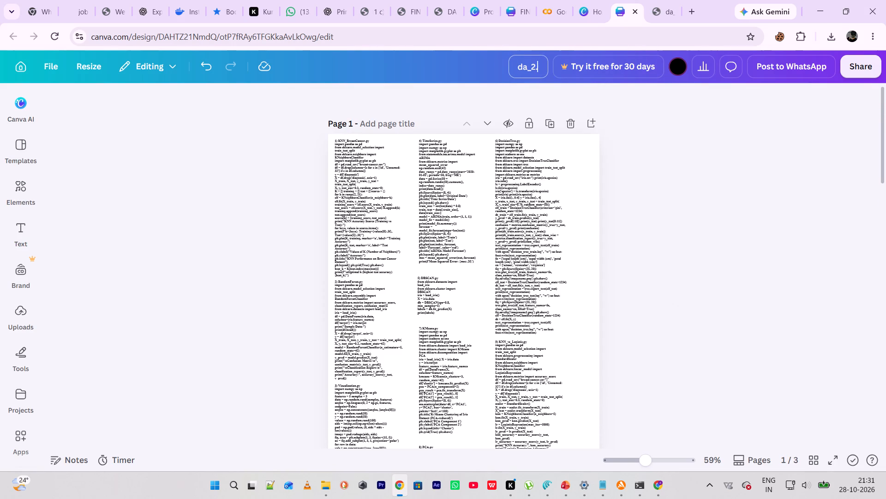
key(BackSpace)
key(Return)
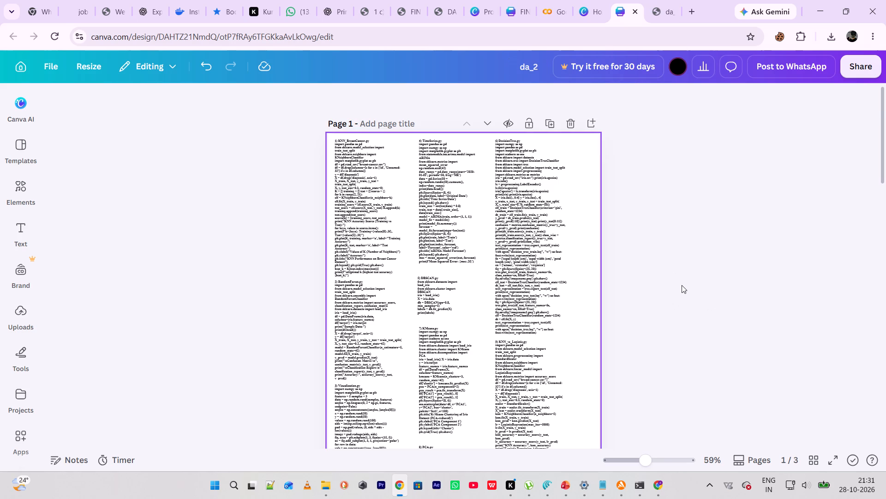
Review page 1's column layout and block spacing from top to bottom, including the start of page 2.
scroll(682, 285, down, 1)
scroll(682, 285, up, 2)
scroll(682, 285, down, 1)
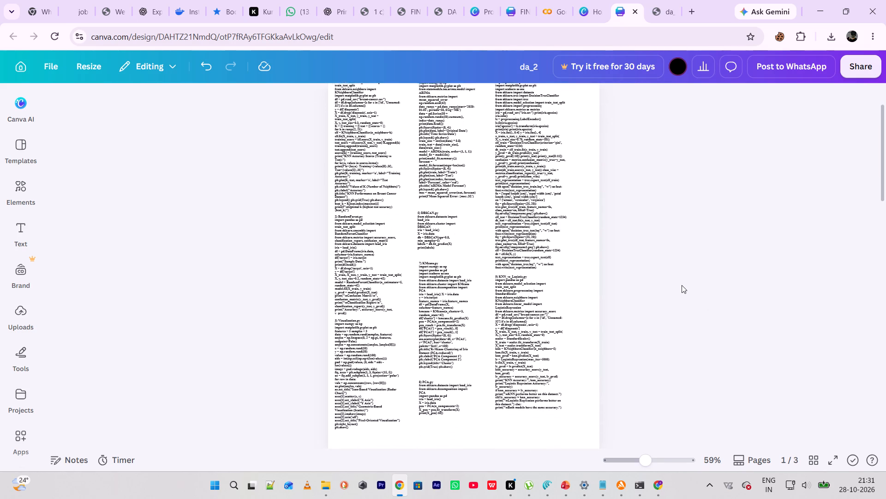
scroll(682, 285, down, 1)
scroll(682, 285, up, 1)
scroll(682, 285, down, 1)
scroll(682, 285, up, 1)
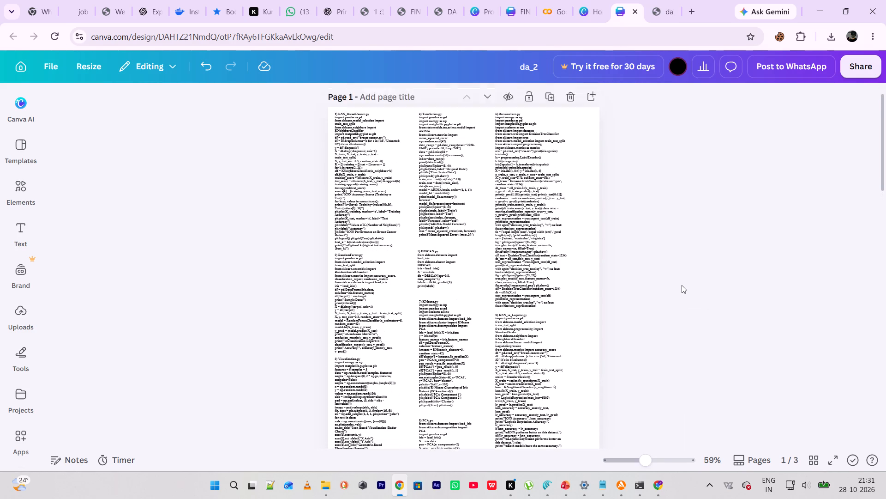
scroll(682, 285, up, 1)
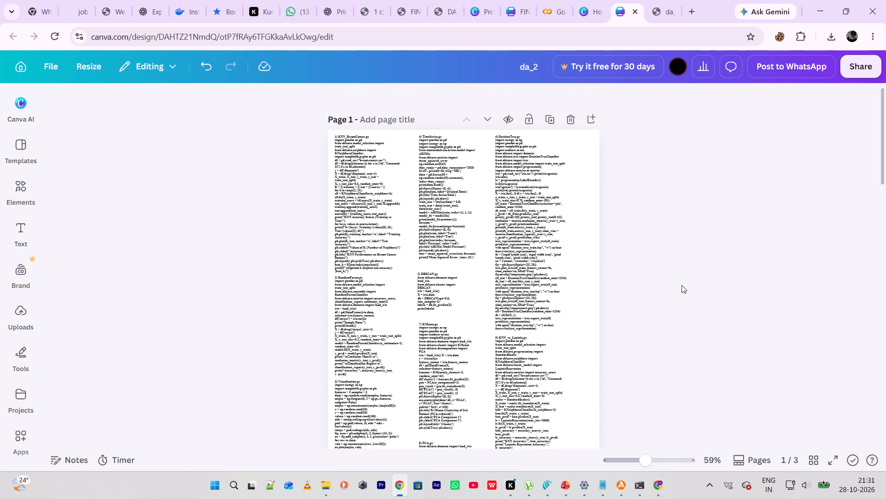
scroll(682, 285, down, 1)
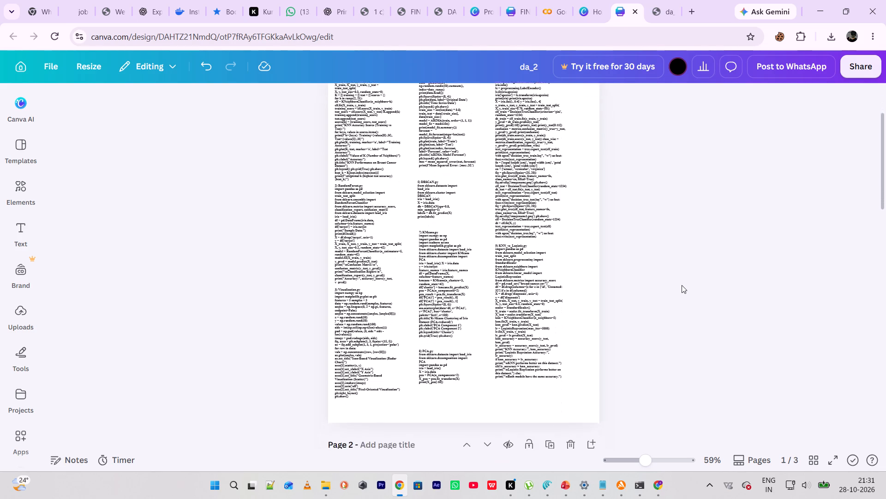
scroll(682, 285, down, 1)
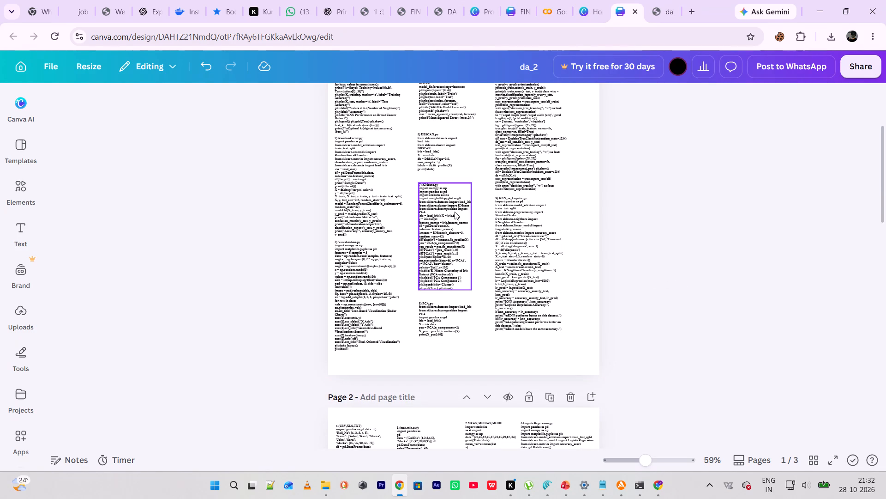
scroll(682, 244, down, 1)
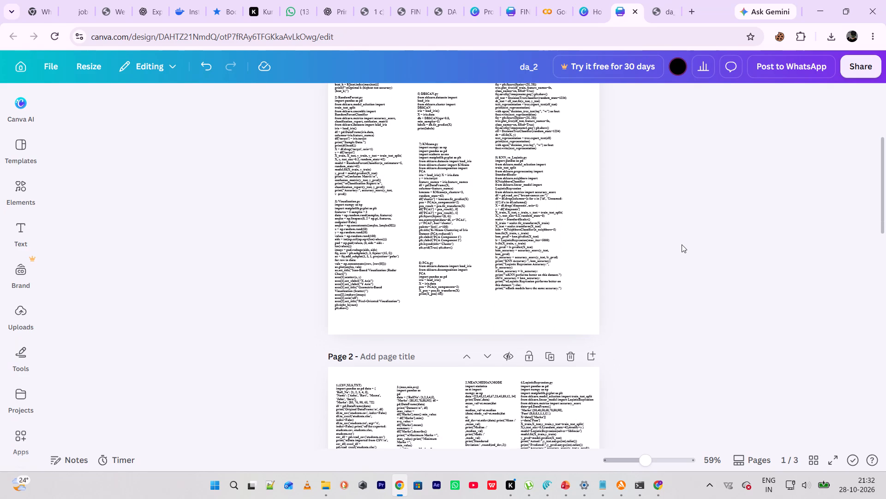
scroll(682, 244, up, 3)
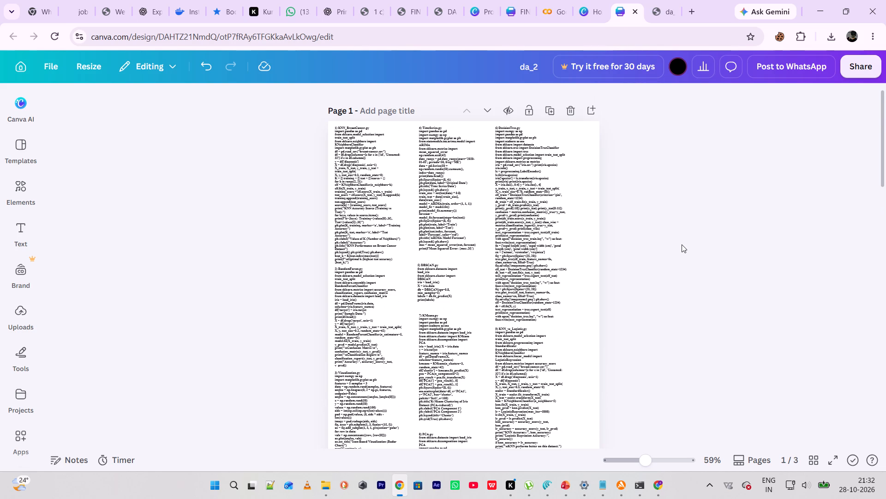
scroll(682, 244, down, 5)
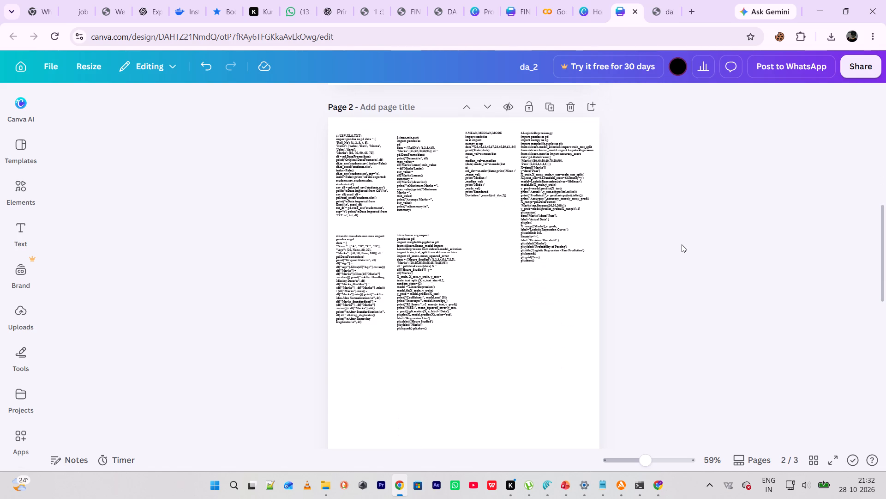